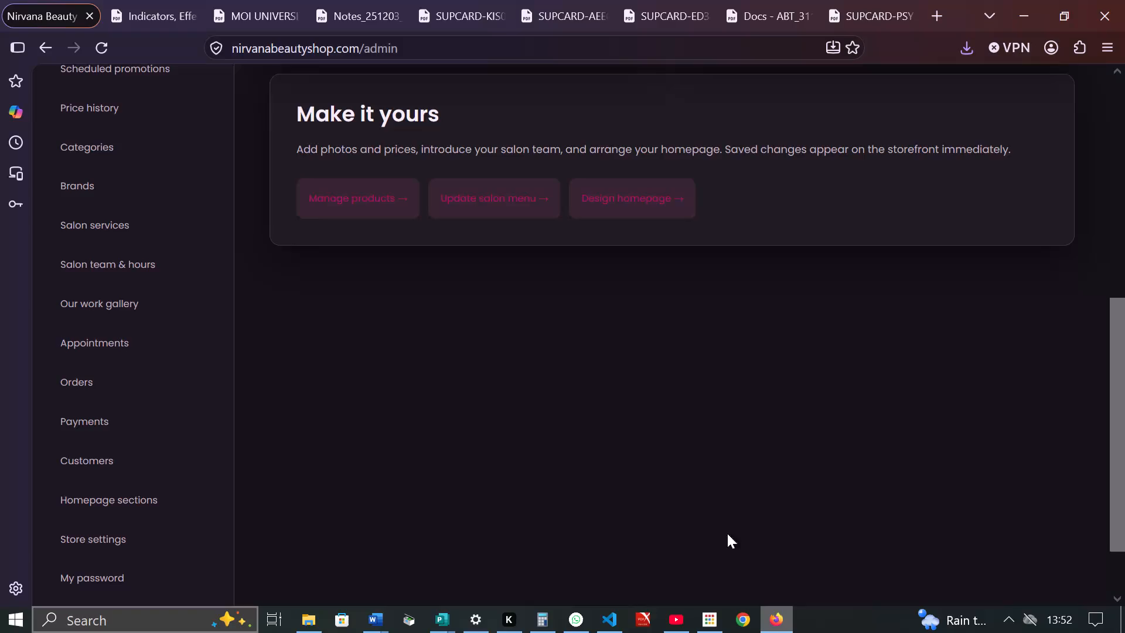
Open the Catalogue section of the Nirvana store admin and reload the page.
{"action": "scroll", "coordinate": [544, 365], "scroll_direction": "up", "scroll_amount": 2}
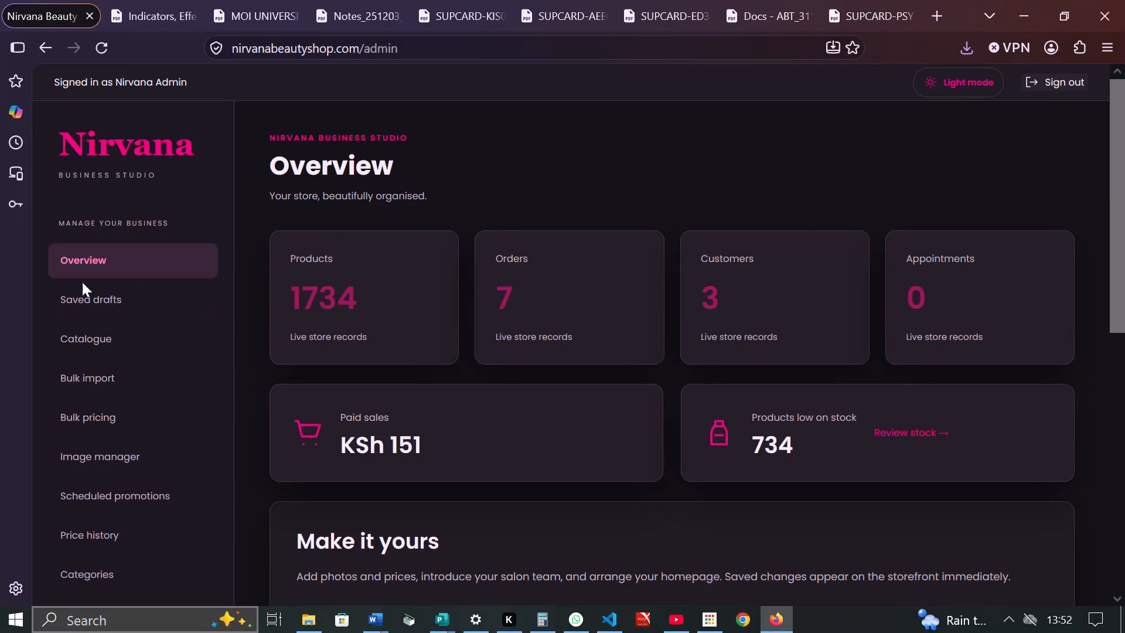
{"action": "left_click", "coordinate": [89, 332]}
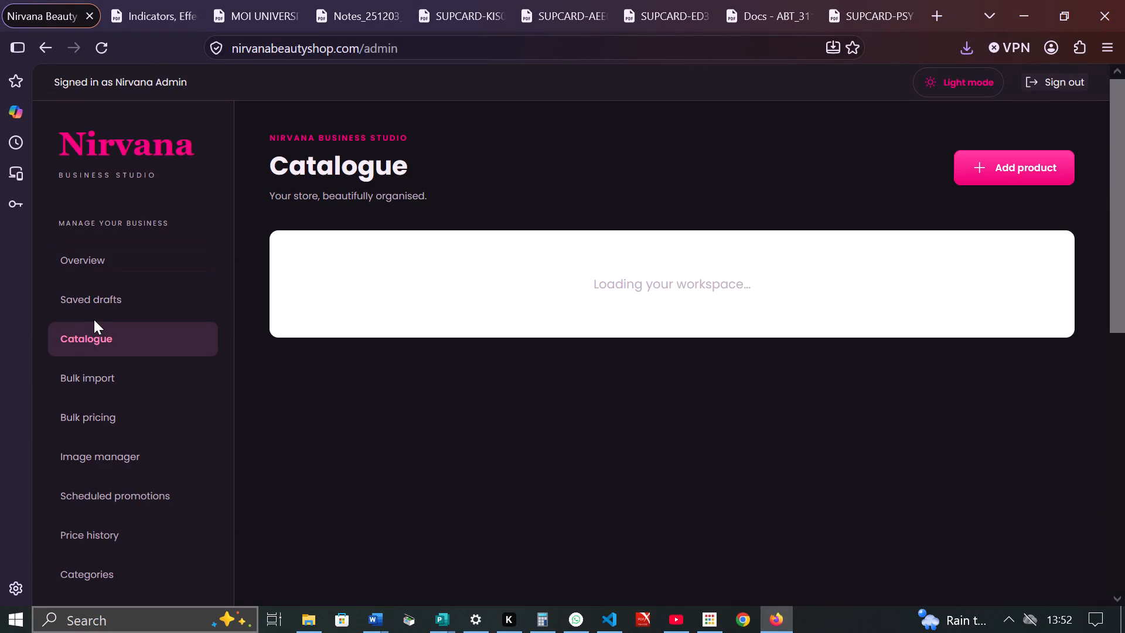
{"action": "scroll", "coordinate": [94, 319], "scroll_direction": "up", "scroll_amount": 1}
{"action": "left_click", "coordinate": [105, 48]}
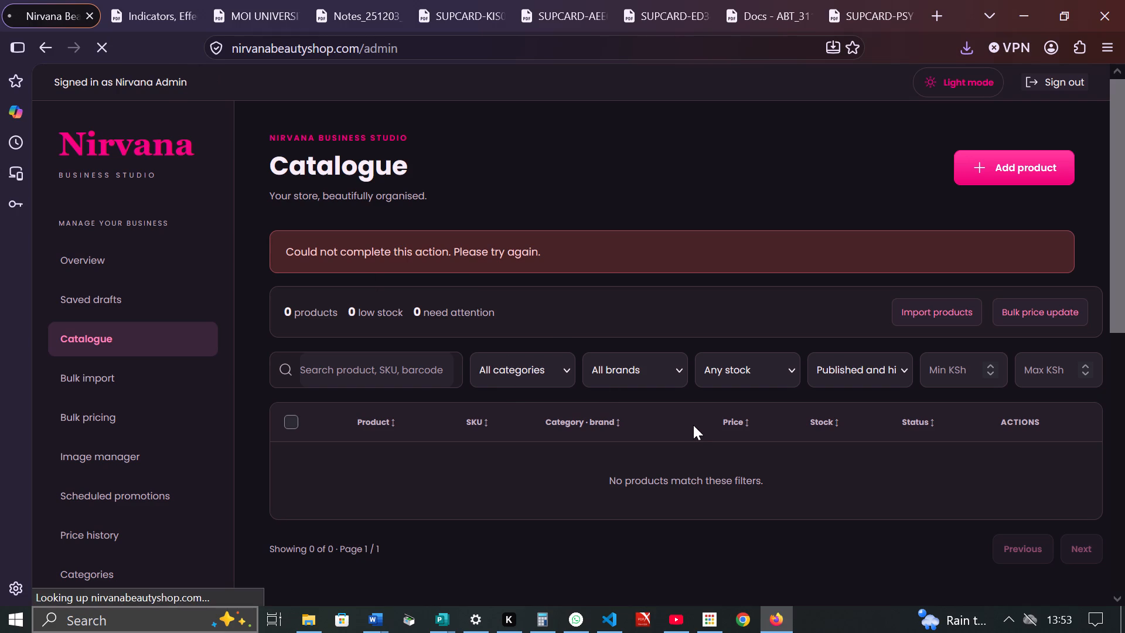
Close the SUPCARD, Notes, ABT_311 and MOI UNIVERSITY PDF tabs, keeping the store admin and Indicators tabs open.
{"action": "right_click", "coordinate": [679, 19]}
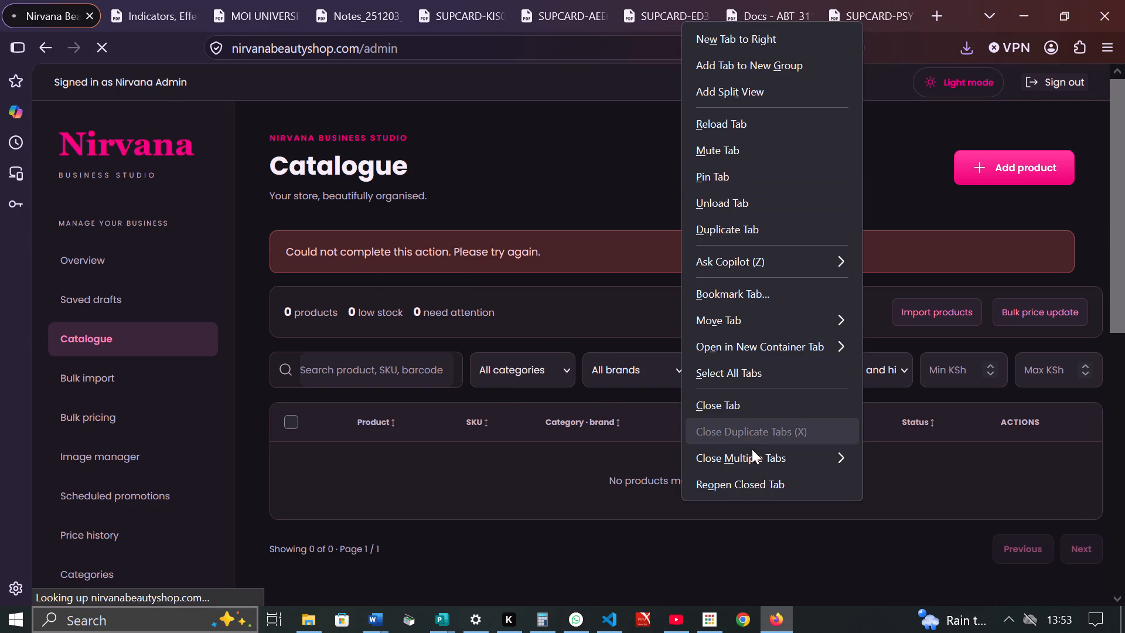
{"action": "left_click", "coordinate": [742, 415]}
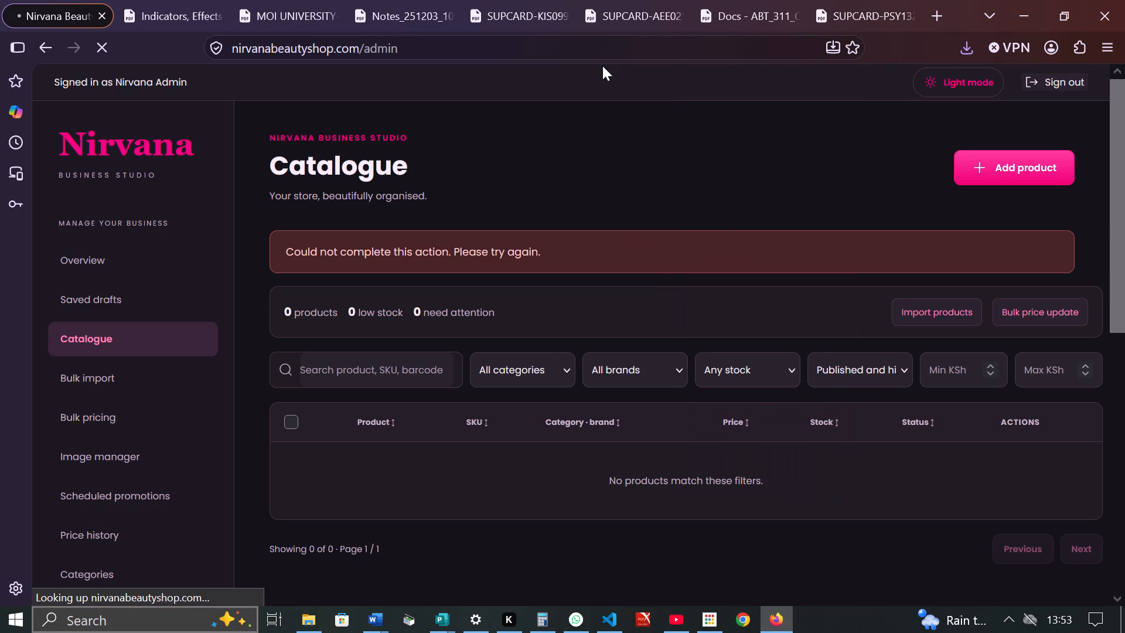
{"action": "right_click", "coordinate": [621, 27]}
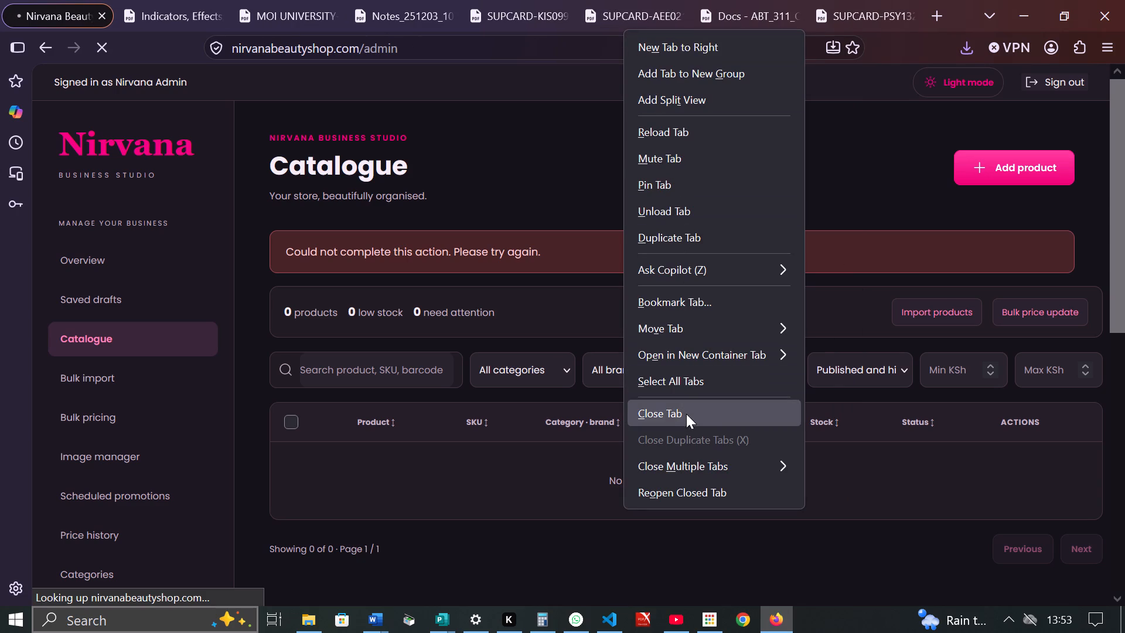
{"action": "left_click", "coordinate": [686, 414]}
{"action": "right_click", "coordinate": [583, 19]}
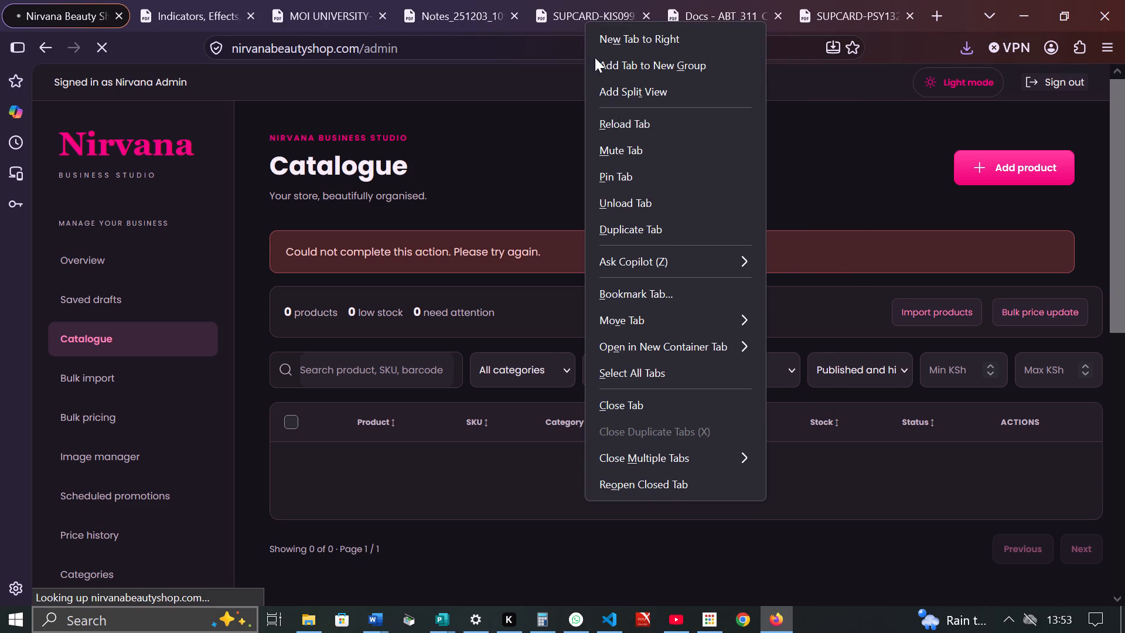
{"action": "left_click", "coordinate": [645, 400]}
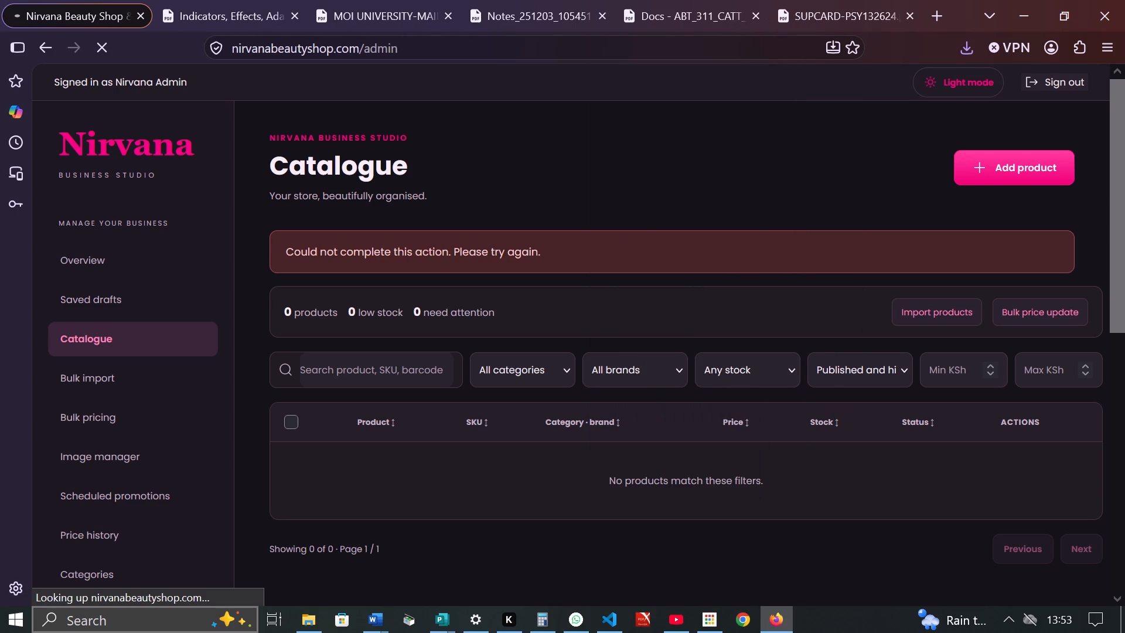
{"action": "right_click", "coordinate": [514, 9]}
{"action": "left_click", "coordinate": [581, 392]}
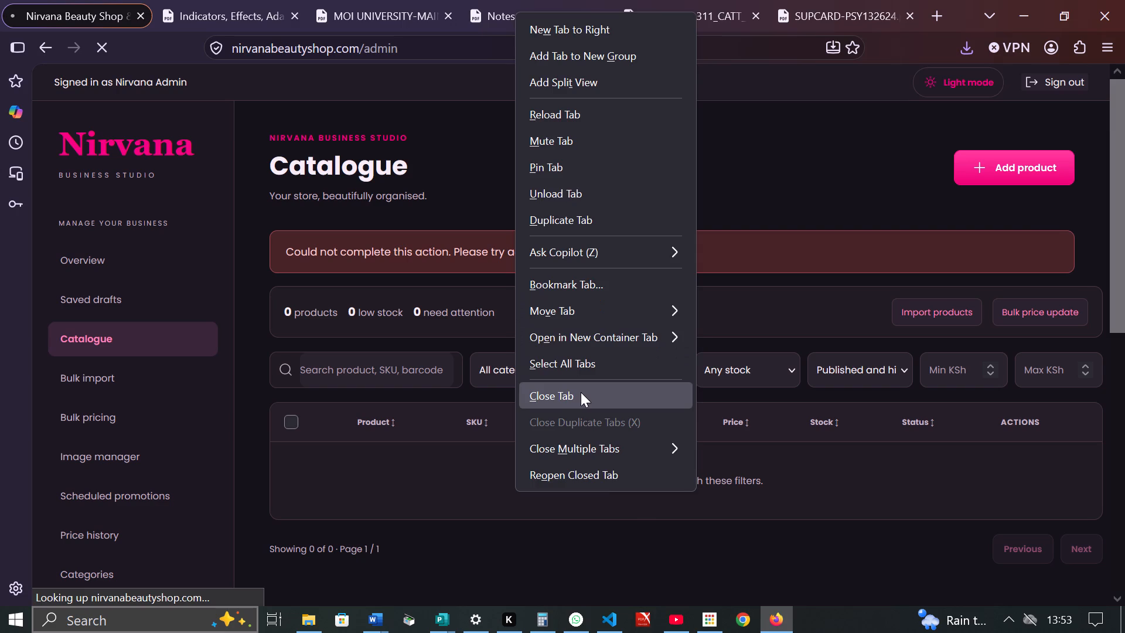
{"action": "right_click", "coordinate": [626, 8]}
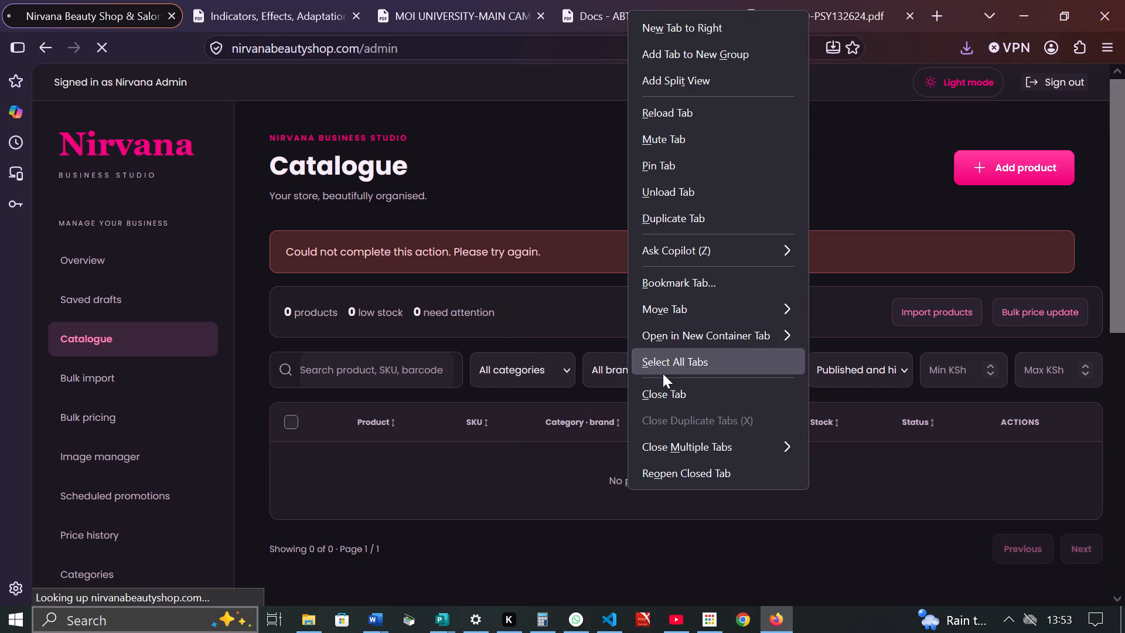
{"action": "left_click", "coordinate": [669, 391]}
{"action": "right_click", "coordinate": [659, 9]}
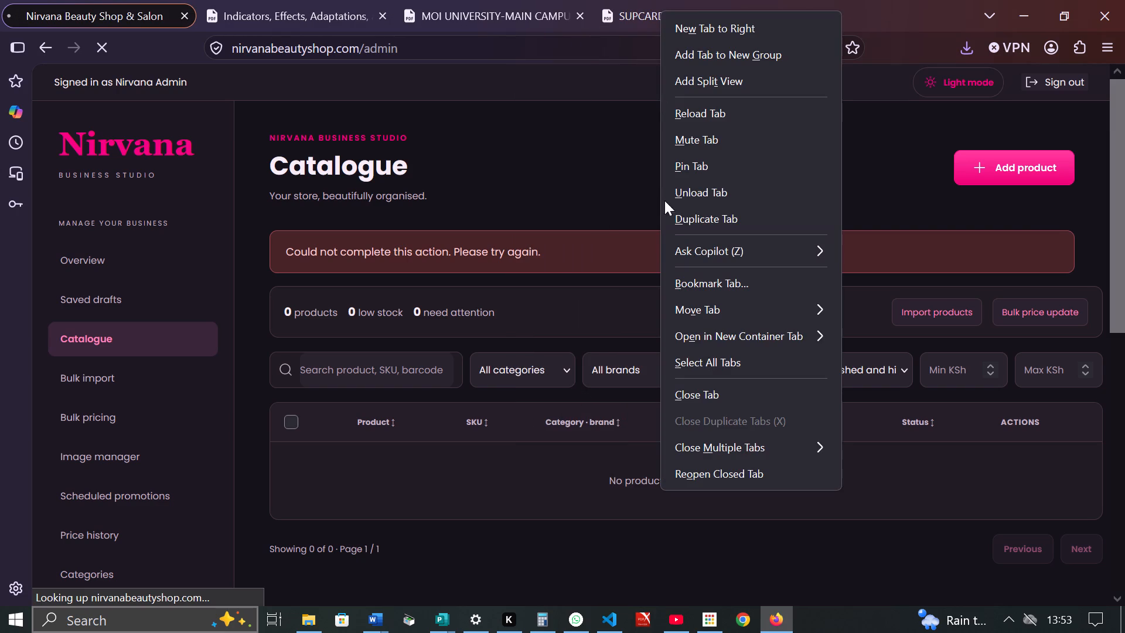
{"action": "left_click", "coordinate": [702, 393]}
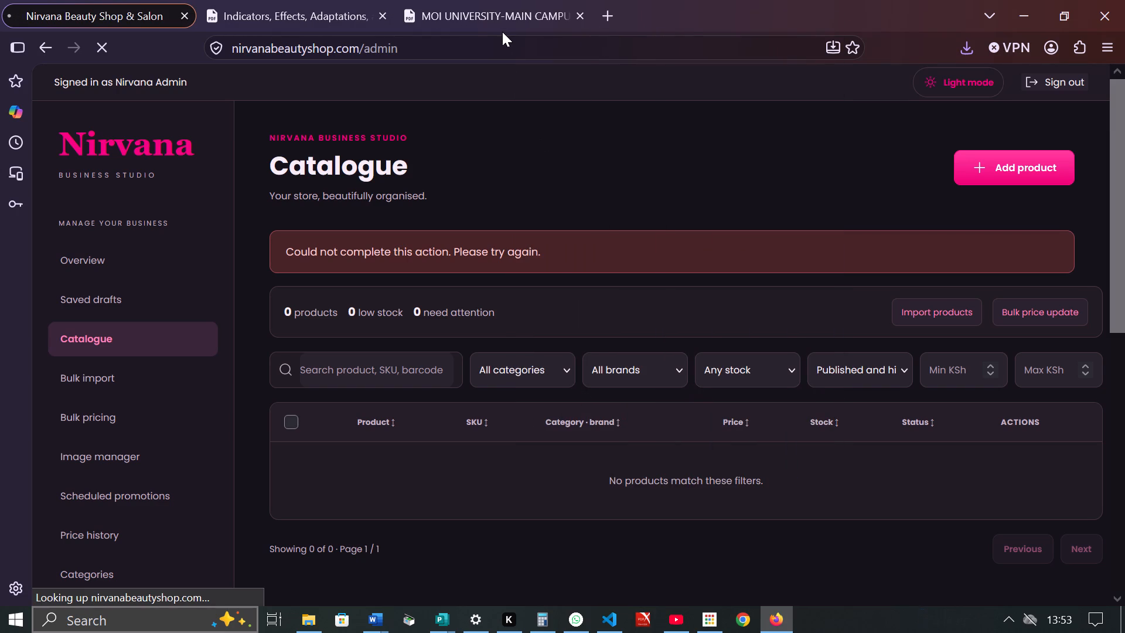
{"action": "right_click", "coordinate": [500, 18]}
{"action": "left_click", "coordinate": [560, 405]}
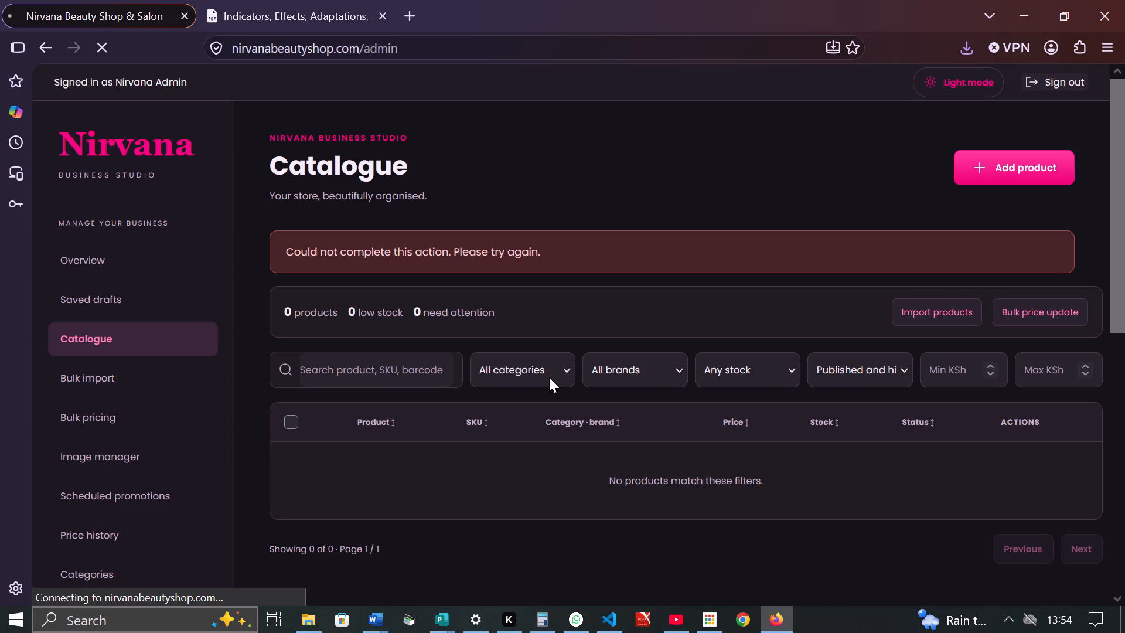
Check the computer's network connection status.
{"action": "scroll", "coordinate": [1087, 387], "scroll_direction": "down", "scroll_amount": 1}
{"action": "left_click", "coordinate": [1008, 618]}
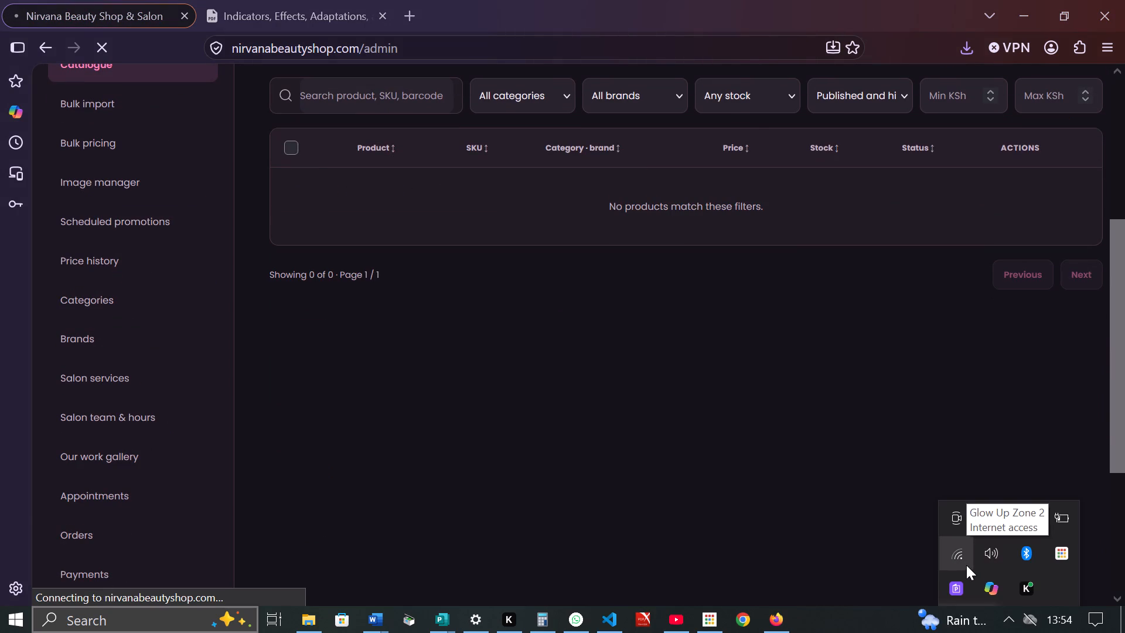
{"action": "left_click", "coordinate": [814, 377]}
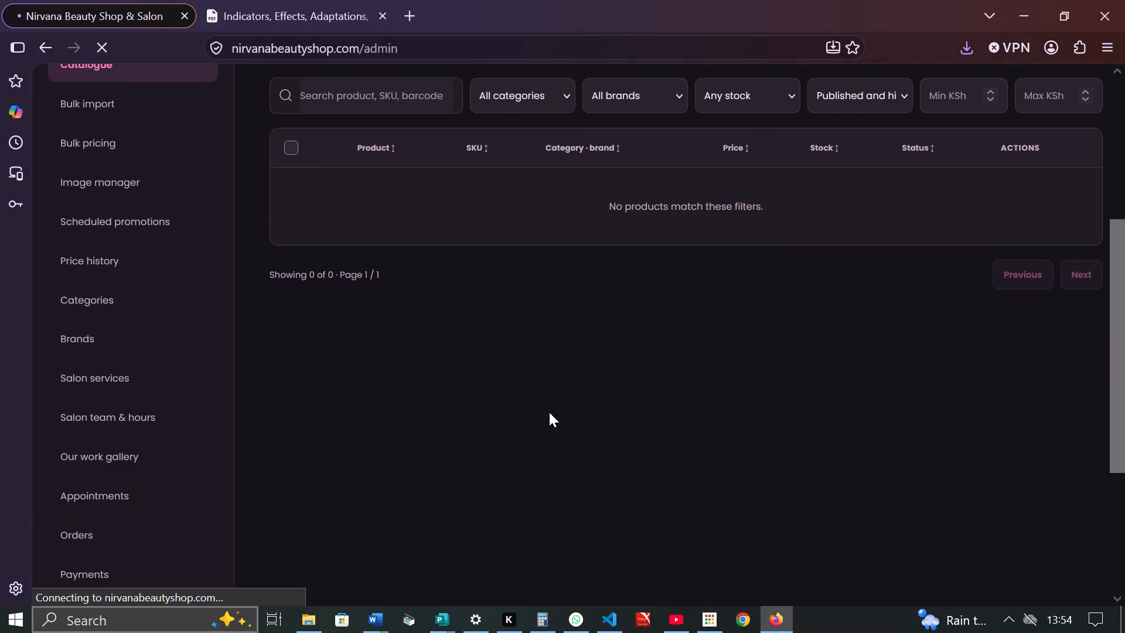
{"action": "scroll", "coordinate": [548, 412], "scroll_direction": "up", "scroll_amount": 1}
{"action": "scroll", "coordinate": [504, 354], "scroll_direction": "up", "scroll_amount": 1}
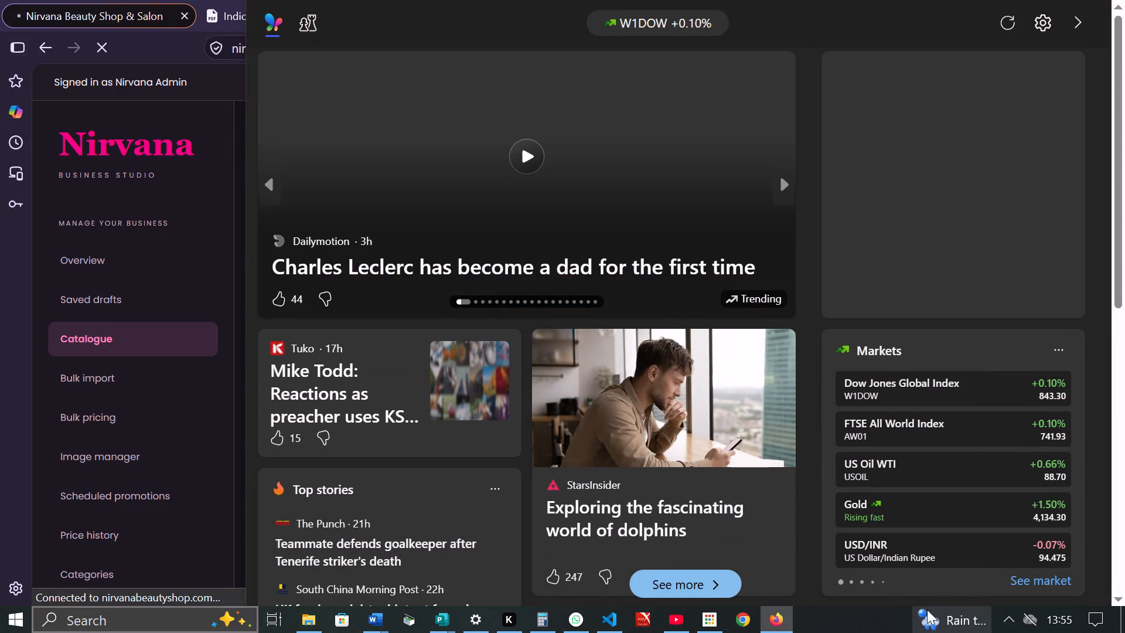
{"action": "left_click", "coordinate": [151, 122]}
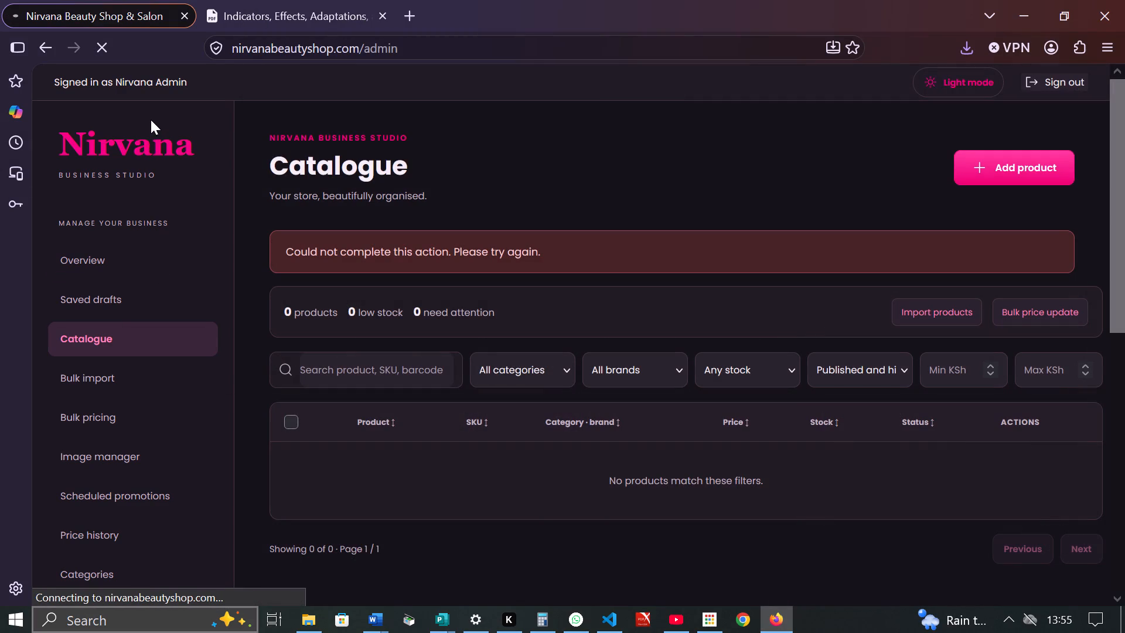
Minimize all open windows to show the desktop.
{"action": "key", "text": "super+d"}
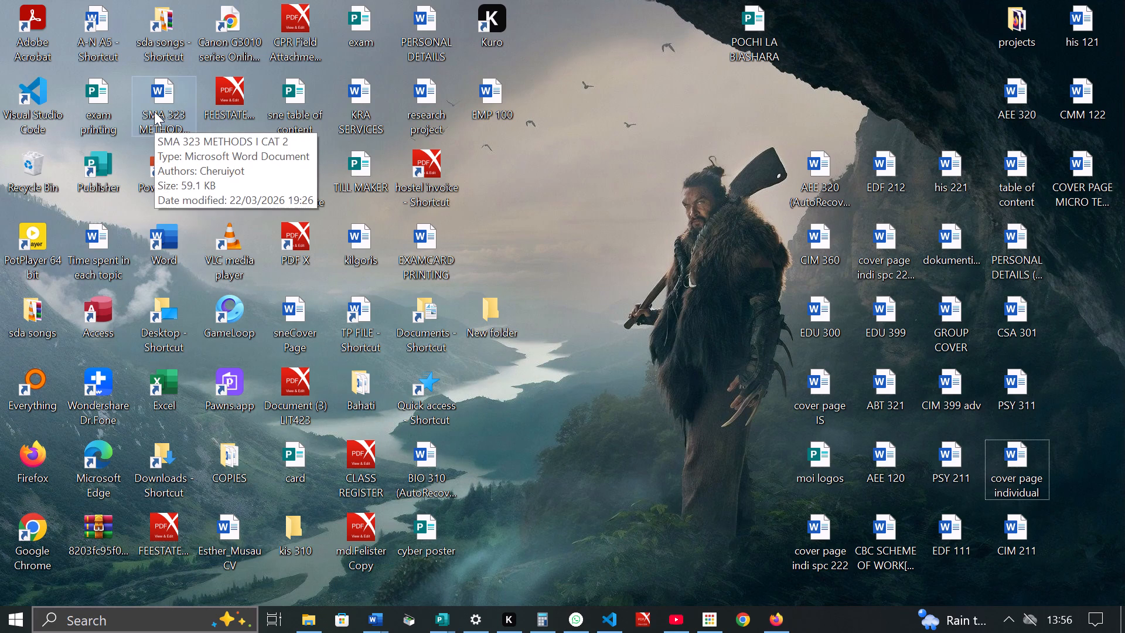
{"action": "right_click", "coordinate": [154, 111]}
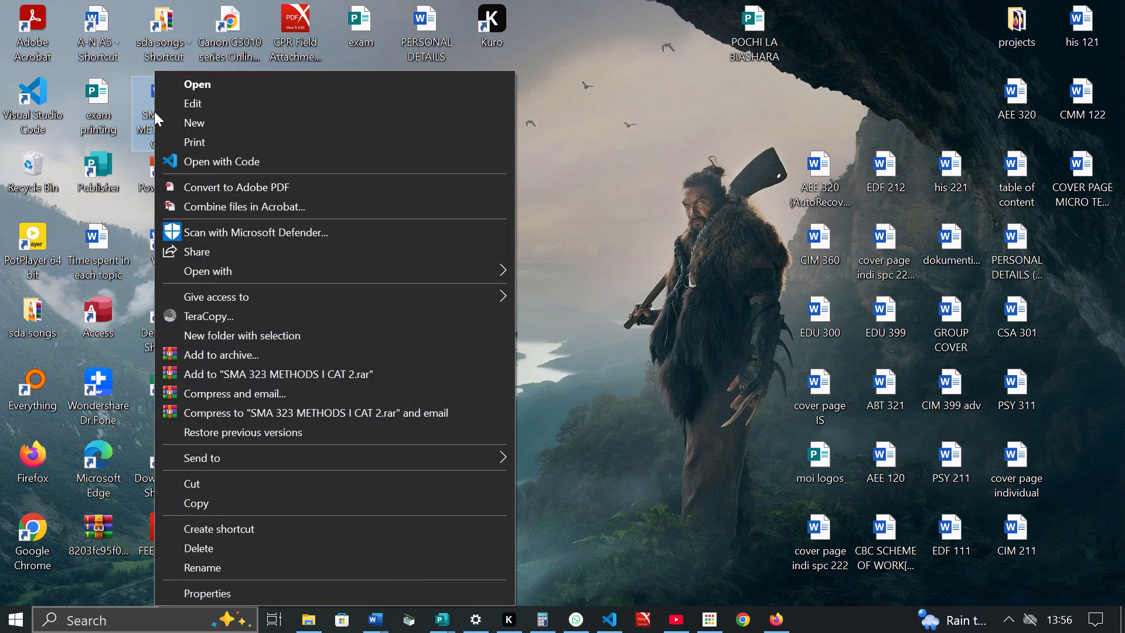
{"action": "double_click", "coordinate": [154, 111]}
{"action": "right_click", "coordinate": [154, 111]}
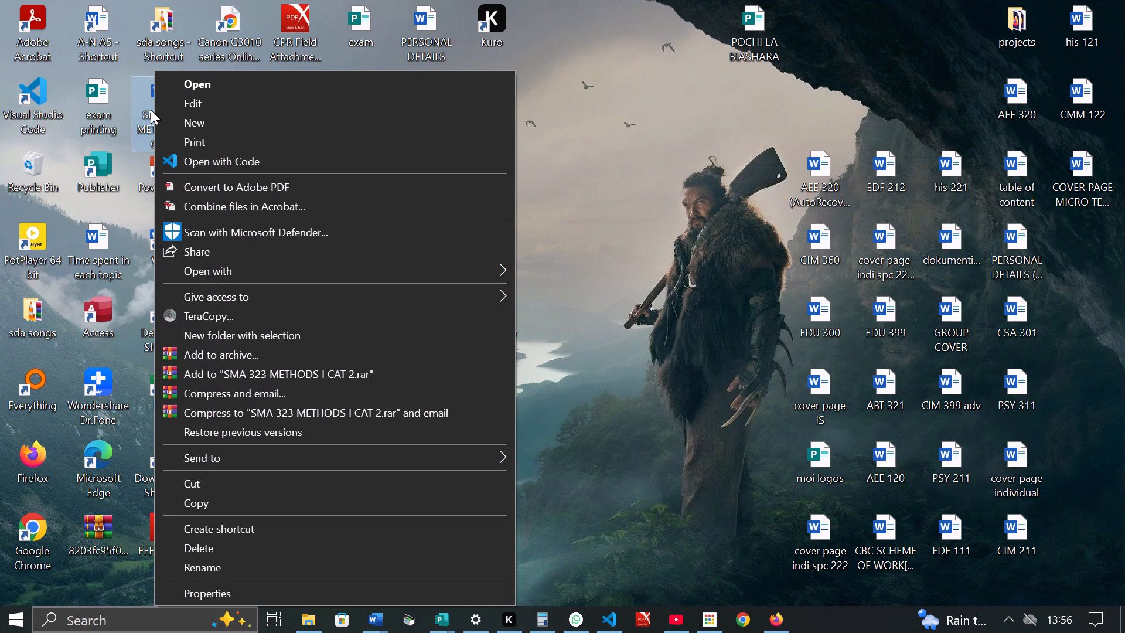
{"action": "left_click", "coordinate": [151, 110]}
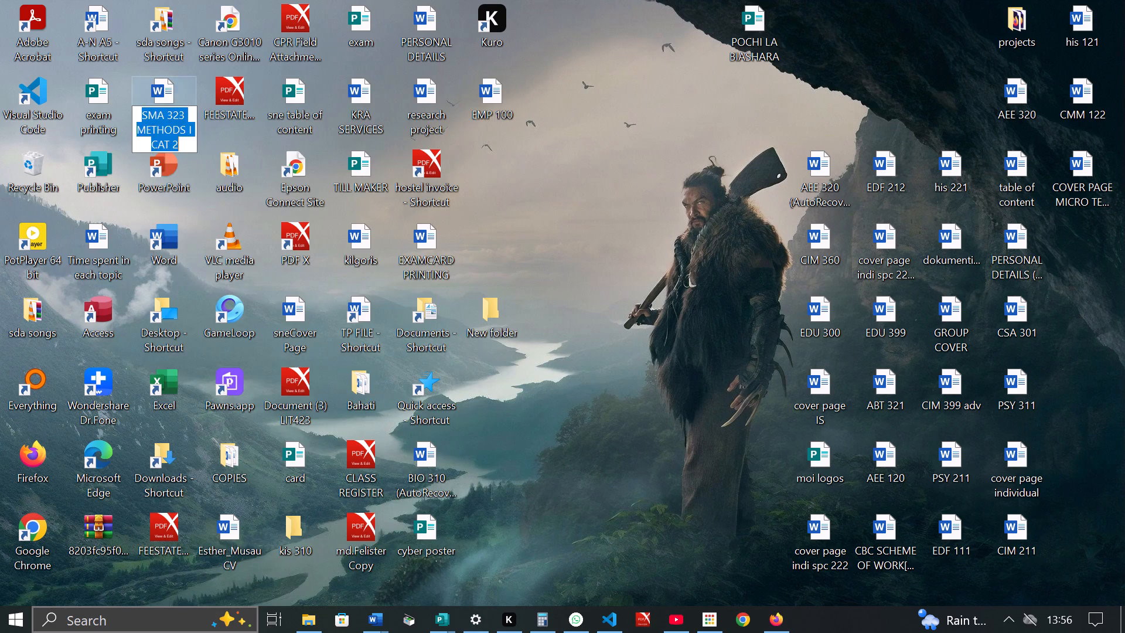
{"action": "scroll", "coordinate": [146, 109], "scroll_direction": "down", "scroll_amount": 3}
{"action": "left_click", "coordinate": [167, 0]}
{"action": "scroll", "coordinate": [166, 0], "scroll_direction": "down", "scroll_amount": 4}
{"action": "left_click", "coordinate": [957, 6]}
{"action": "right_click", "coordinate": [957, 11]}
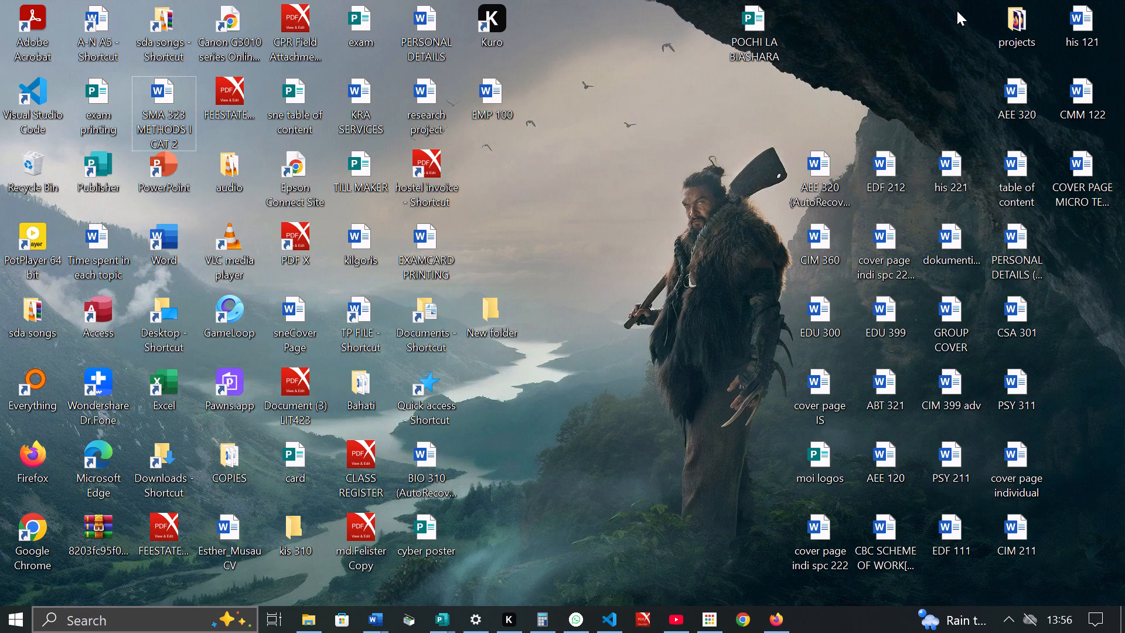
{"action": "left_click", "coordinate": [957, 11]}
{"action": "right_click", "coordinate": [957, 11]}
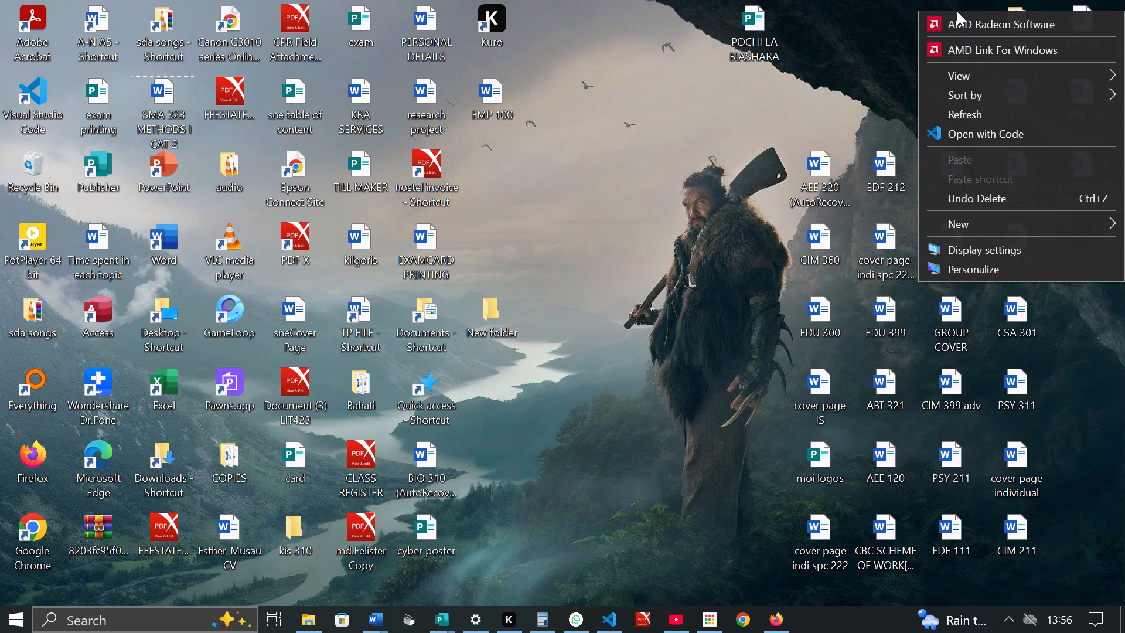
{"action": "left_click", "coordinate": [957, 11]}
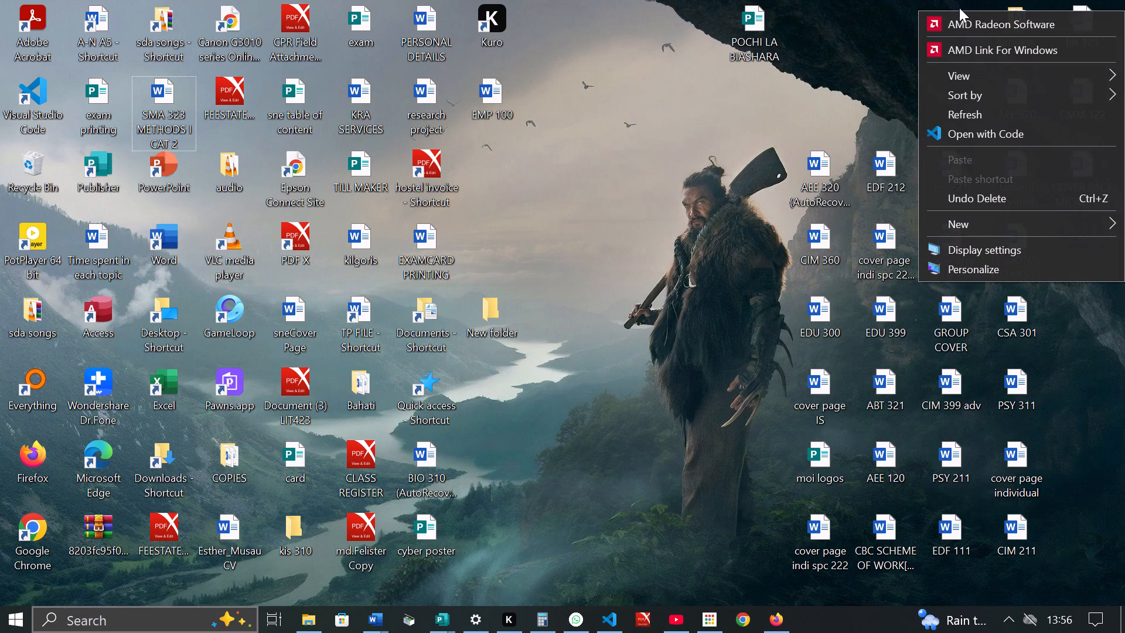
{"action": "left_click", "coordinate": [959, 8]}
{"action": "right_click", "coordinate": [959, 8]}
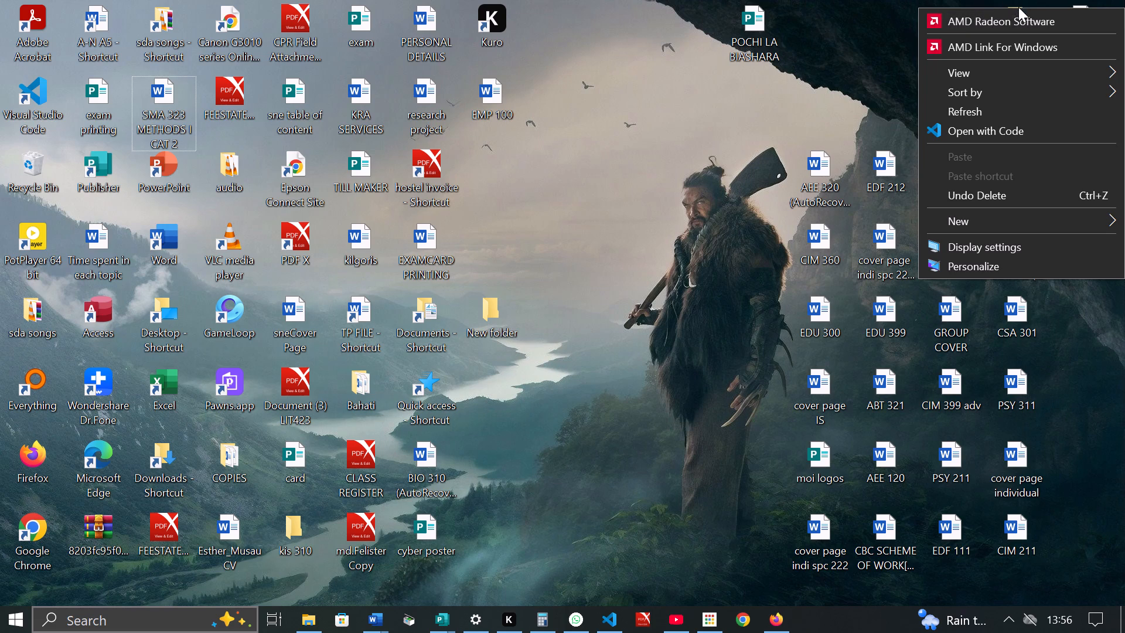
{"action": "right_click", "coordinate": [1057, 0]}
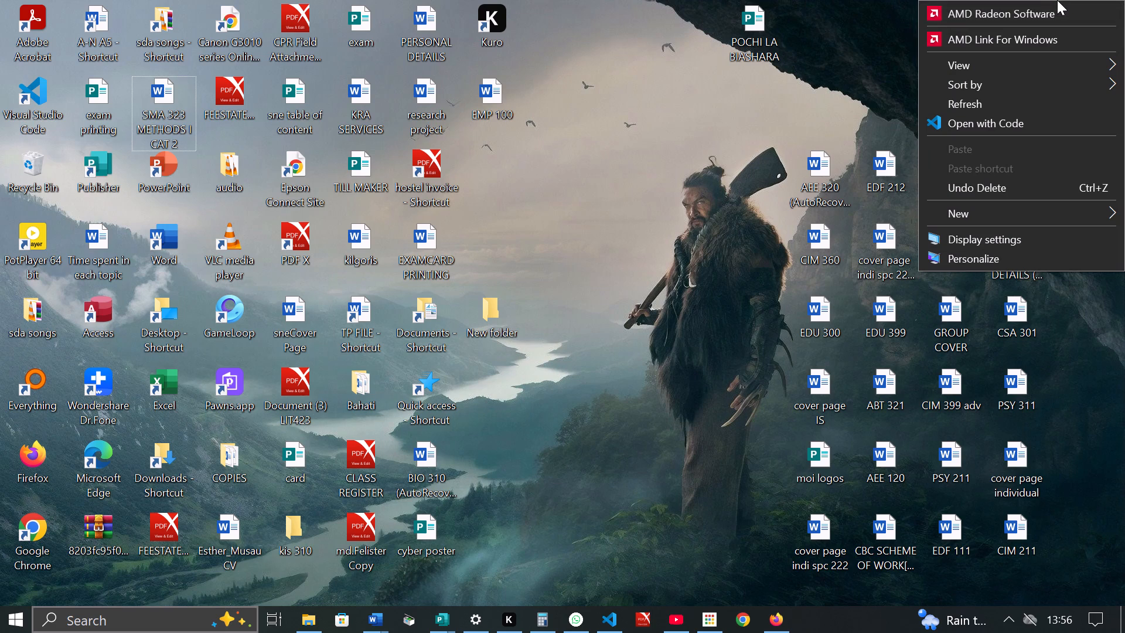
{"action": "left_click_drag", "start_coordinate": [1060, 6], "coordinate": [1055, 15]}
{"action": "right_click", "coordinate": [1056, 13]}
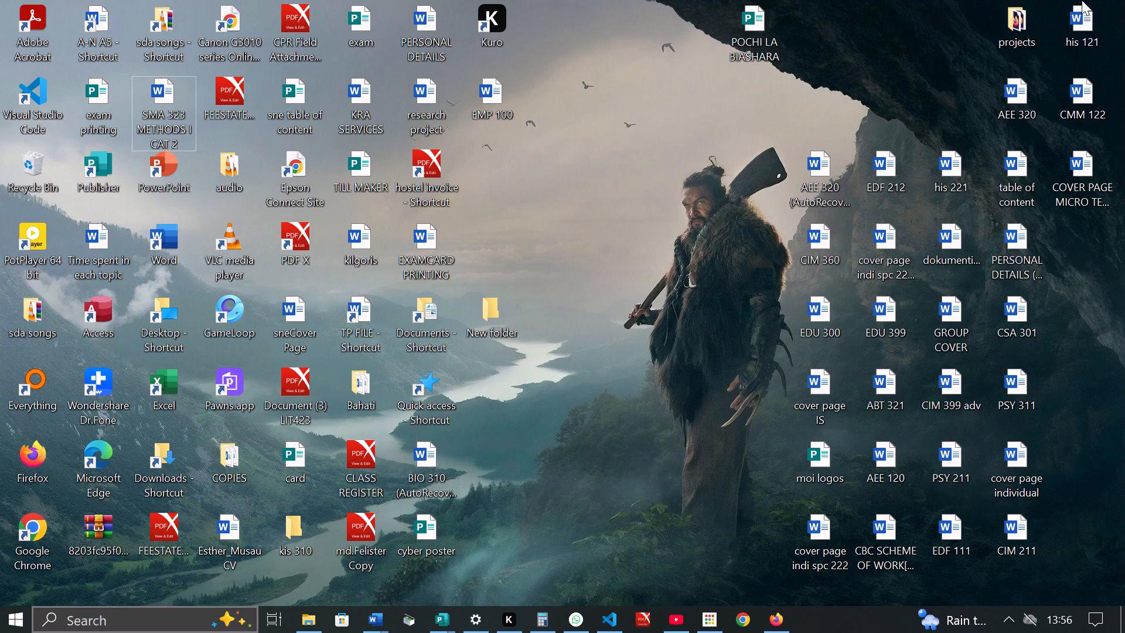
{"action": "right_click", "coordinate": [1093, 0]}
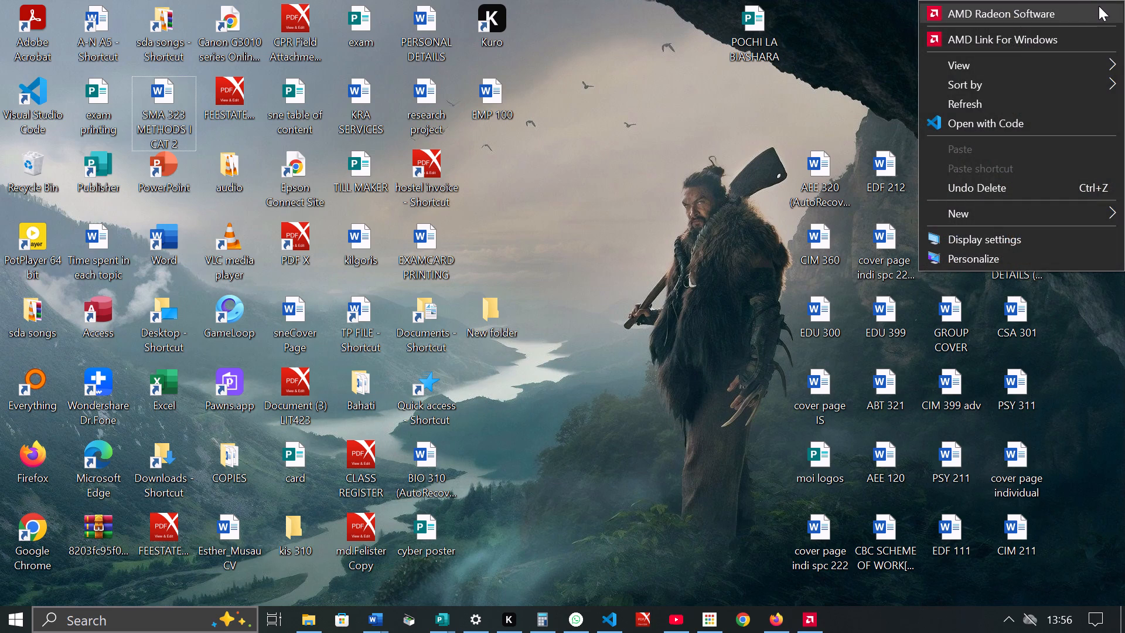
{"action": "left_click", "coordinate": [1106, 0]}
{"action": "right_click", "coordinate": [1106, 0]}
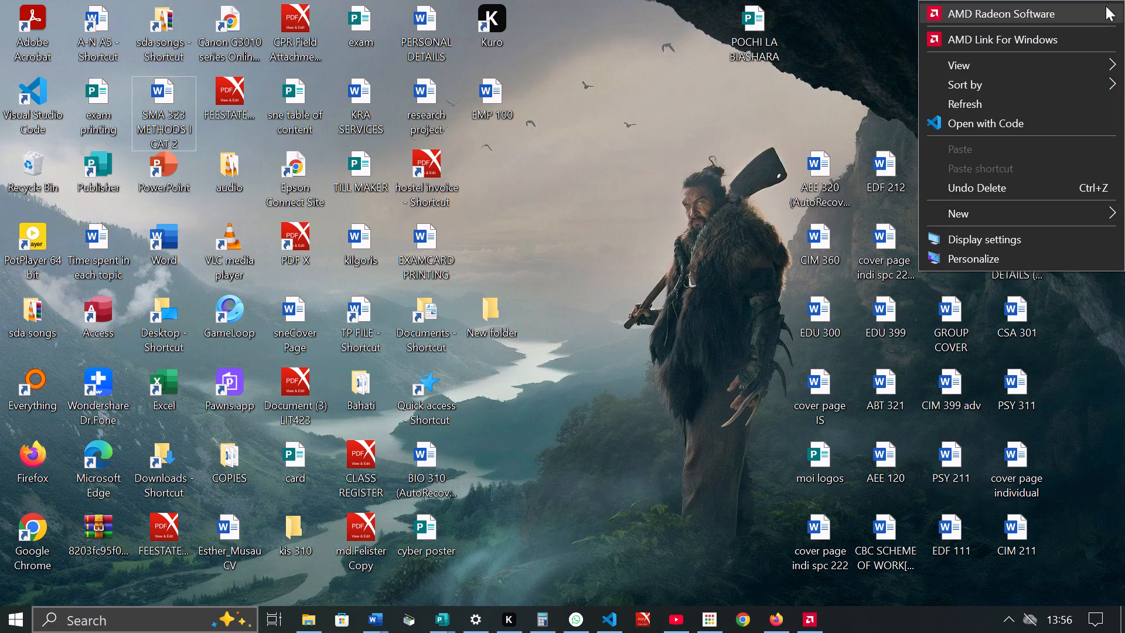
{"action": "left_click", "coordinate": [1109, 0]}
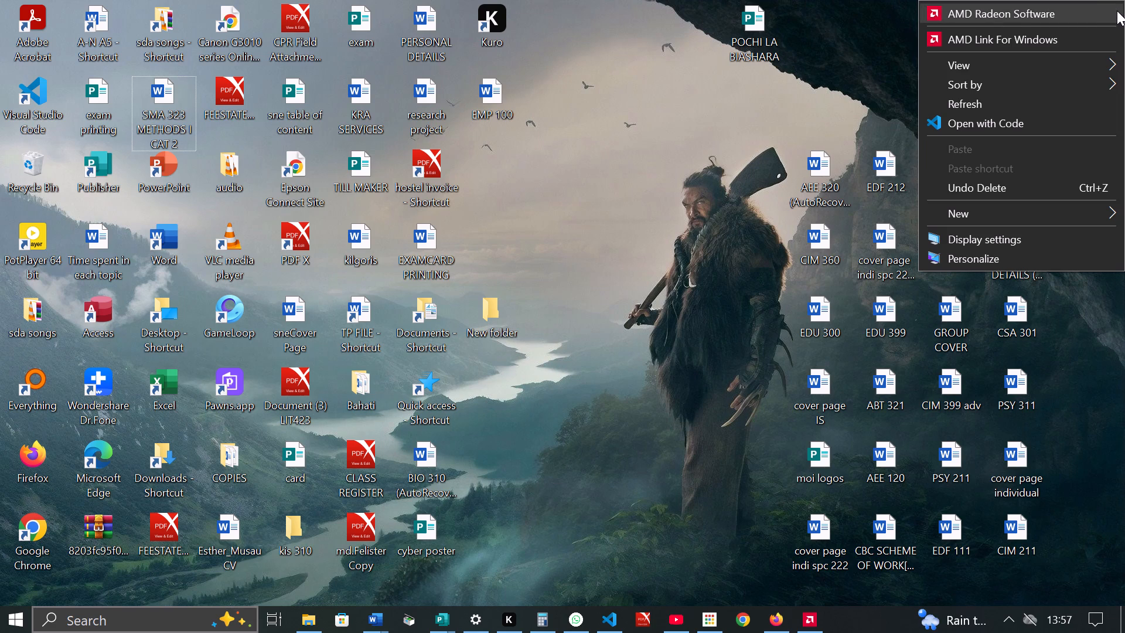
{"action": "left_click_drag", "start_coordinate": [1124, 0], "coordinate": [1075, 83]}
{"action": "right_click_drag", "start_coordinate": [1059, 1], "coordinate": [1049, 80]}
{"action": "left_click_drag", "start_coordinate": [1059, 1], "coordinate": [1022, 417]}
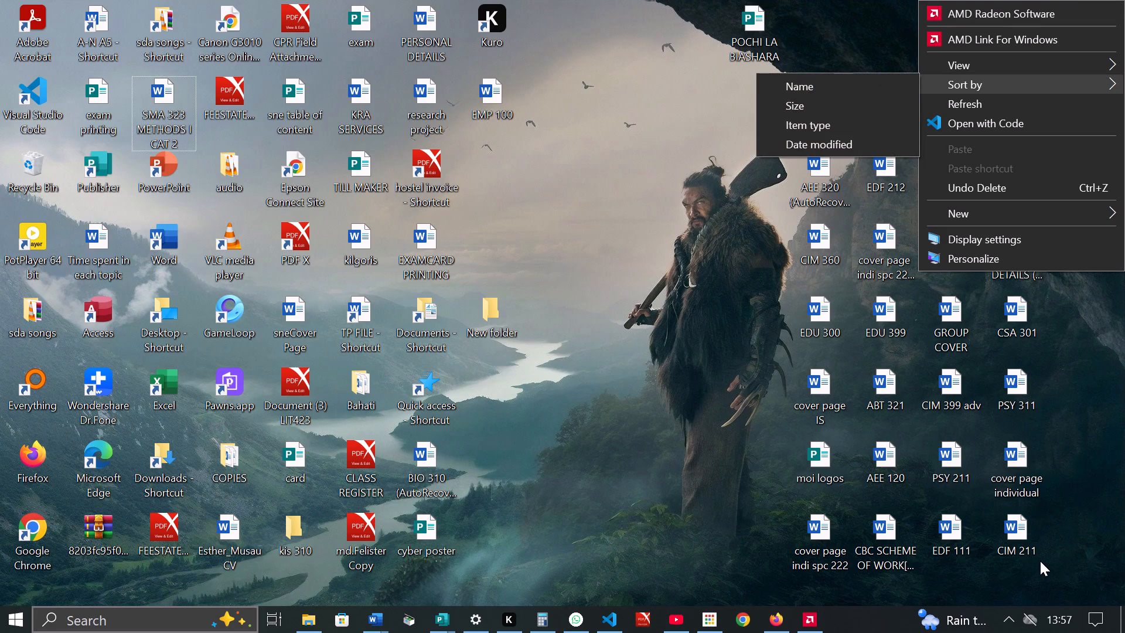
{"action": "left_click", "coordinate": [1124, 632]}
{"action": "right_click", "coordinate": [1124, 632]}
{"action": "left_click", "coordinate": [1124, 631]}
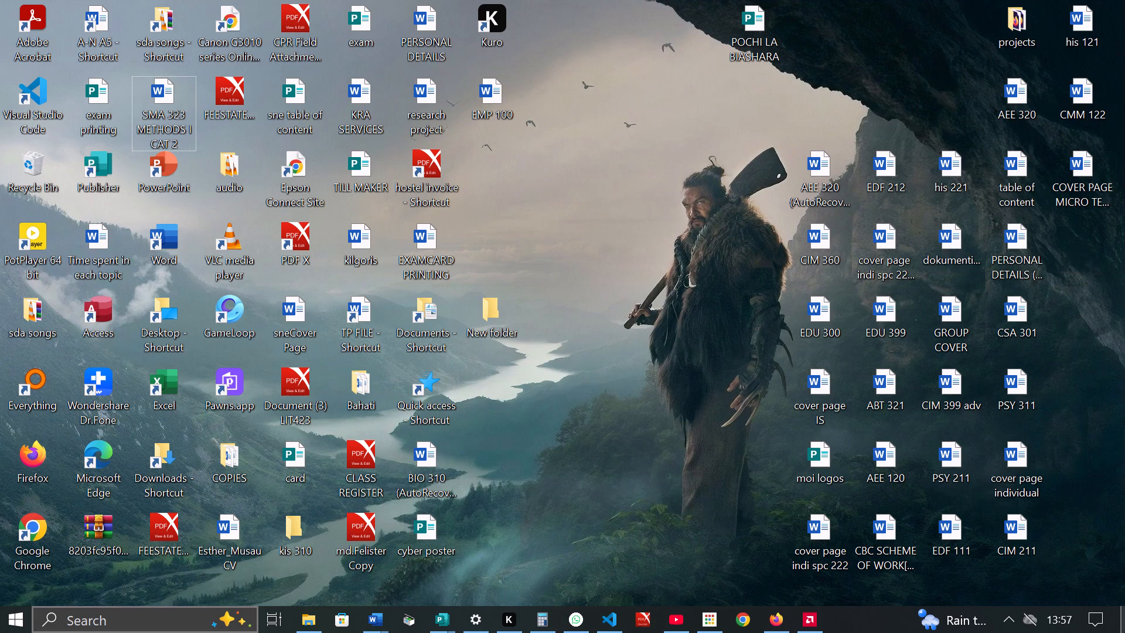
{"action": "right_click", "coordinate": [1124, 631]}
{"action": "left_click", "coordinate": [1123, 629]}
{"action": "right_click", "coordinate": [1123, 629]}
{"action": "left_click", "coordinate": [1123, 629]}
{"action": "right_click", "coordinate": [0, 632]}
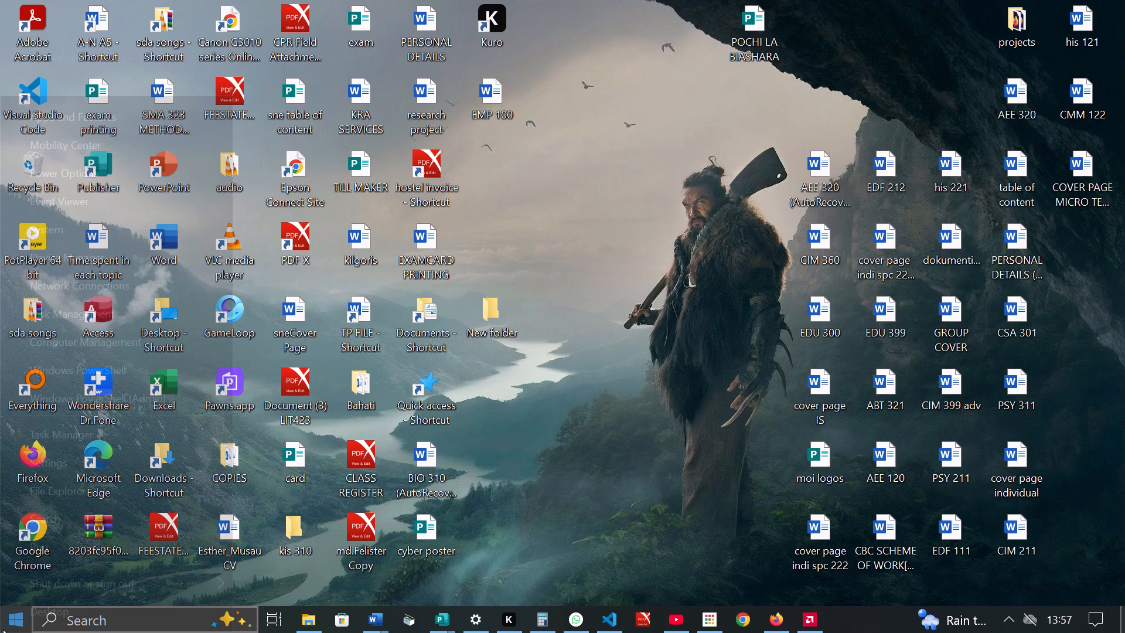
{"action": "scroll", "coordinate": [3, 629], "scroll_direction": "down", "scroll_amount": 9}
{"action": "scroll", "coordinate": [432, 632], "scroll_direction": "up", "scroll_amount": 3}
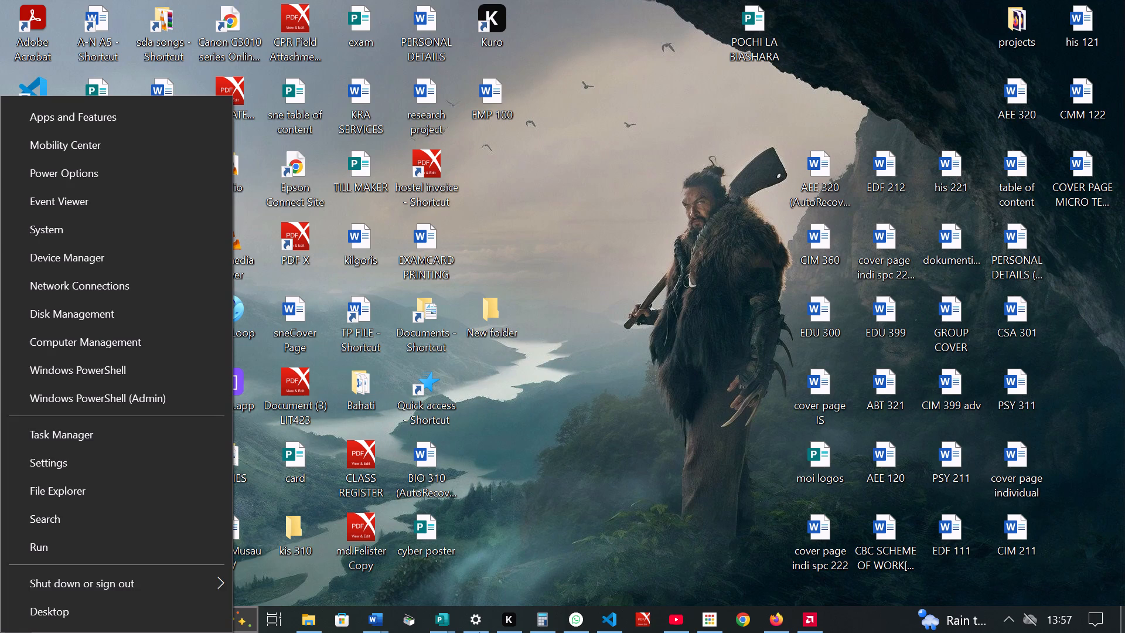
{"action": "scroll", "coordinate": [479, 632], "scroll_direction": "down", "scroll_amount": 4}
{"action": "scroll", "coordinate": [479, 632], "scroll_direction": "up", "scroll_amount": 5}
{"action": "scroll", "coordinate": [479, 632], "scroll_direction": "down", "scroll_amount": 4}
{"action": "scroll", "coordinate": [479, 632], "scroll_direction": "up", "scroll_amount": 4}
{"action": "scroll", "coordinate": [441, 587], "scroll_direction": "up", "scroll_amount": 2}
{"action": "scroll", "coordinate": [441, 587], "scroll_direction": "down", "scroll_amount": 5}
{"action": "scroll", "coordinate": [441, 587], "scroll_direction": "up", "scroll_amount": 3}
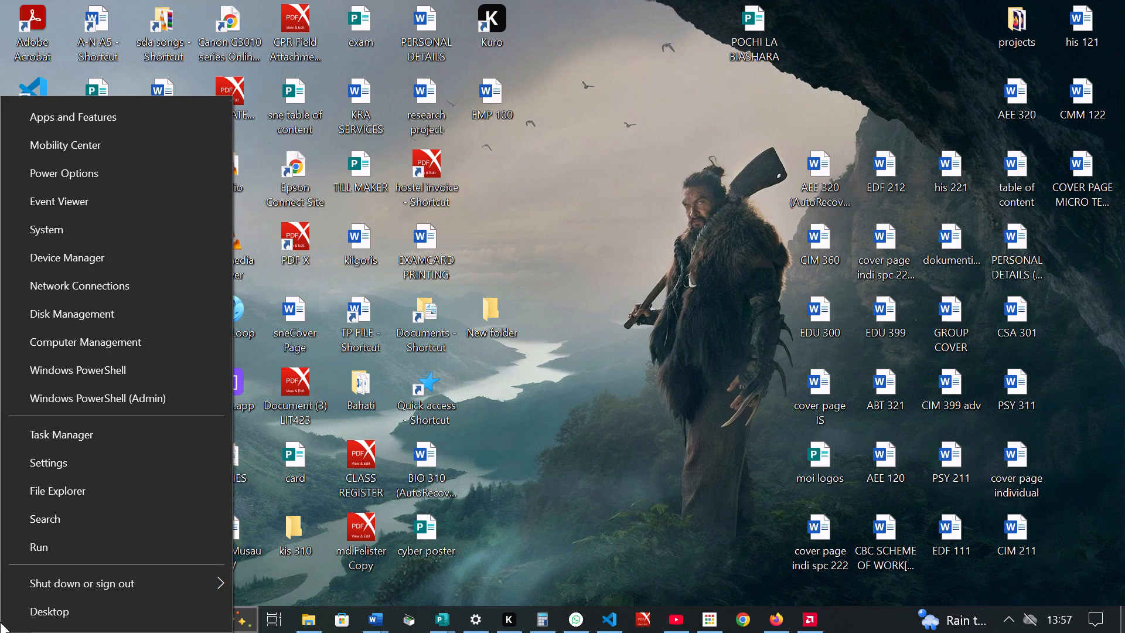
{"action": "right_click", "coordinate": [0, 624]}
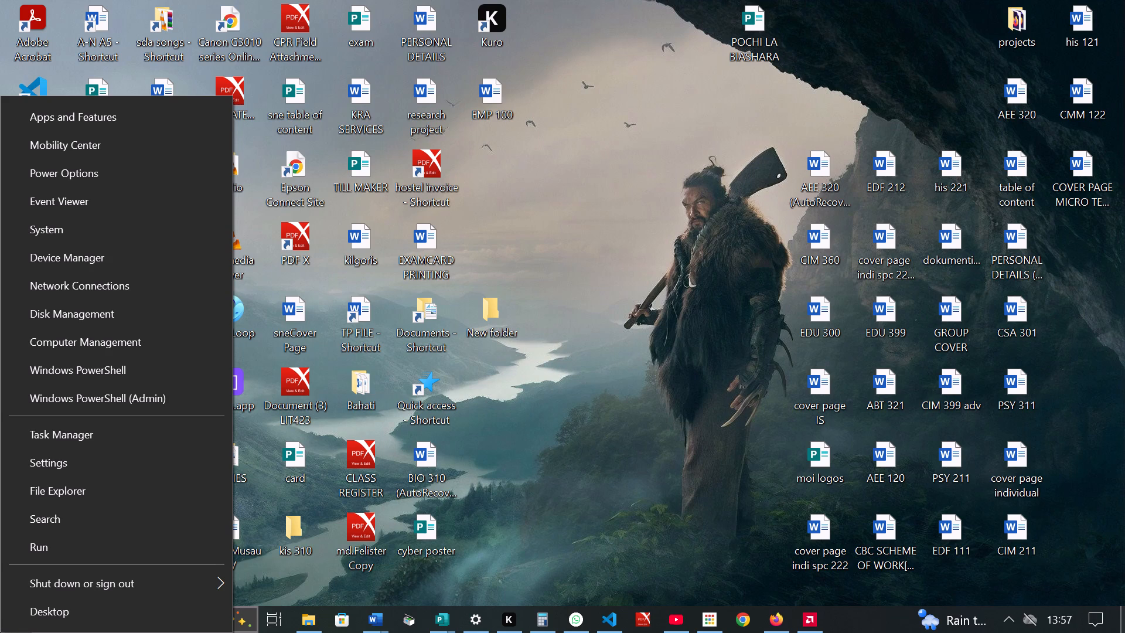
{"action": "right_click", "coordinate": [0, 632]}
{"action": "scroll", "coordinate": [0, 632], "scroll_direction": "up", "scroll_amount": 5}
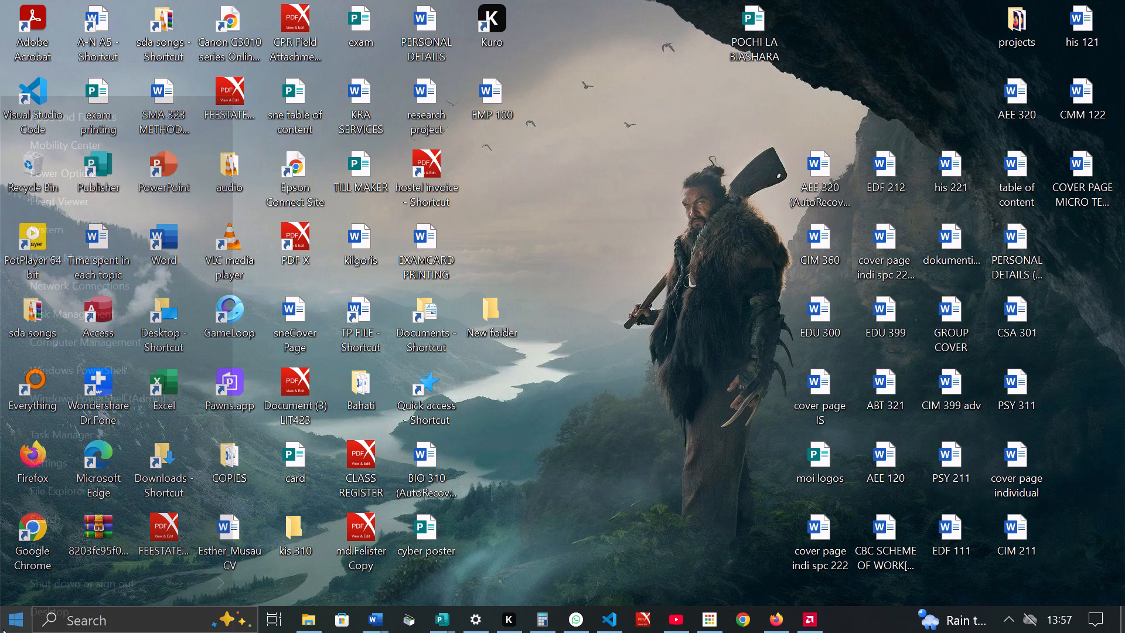
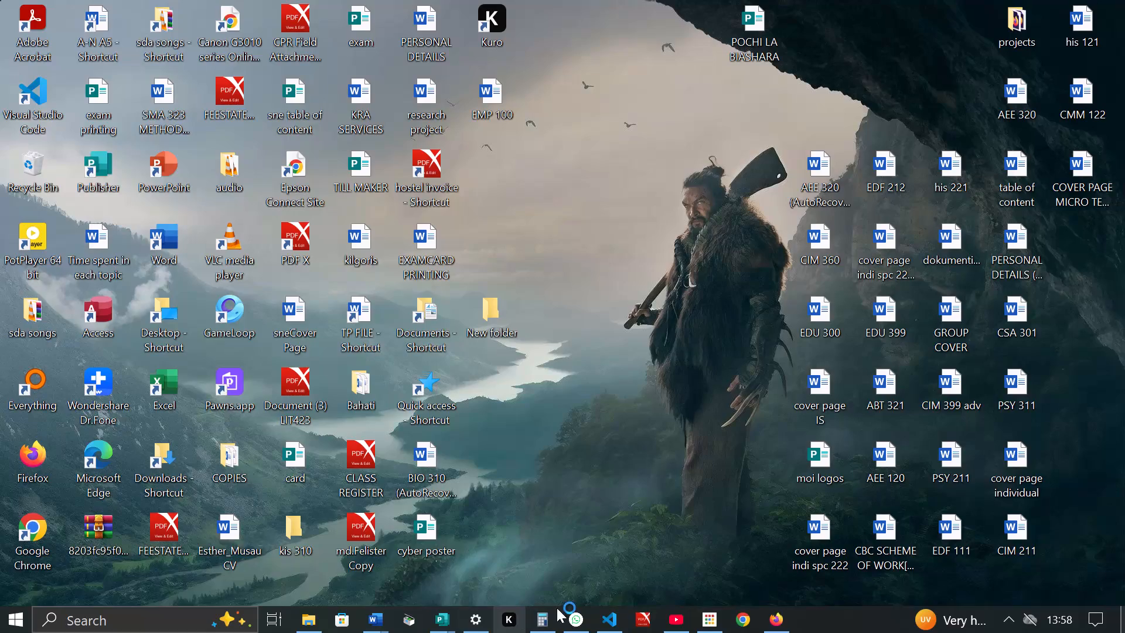
Switch back to the Firefox window showing the Nirvana Beauty Shop admin.
{"action": "left_click", "coordinate": [773, 628]}
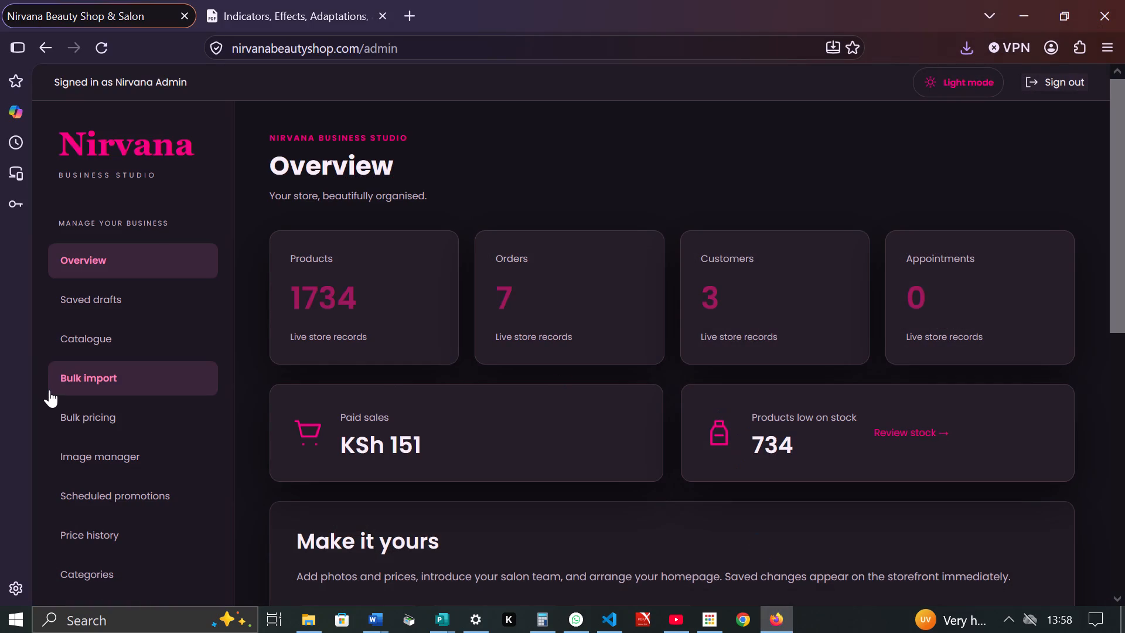
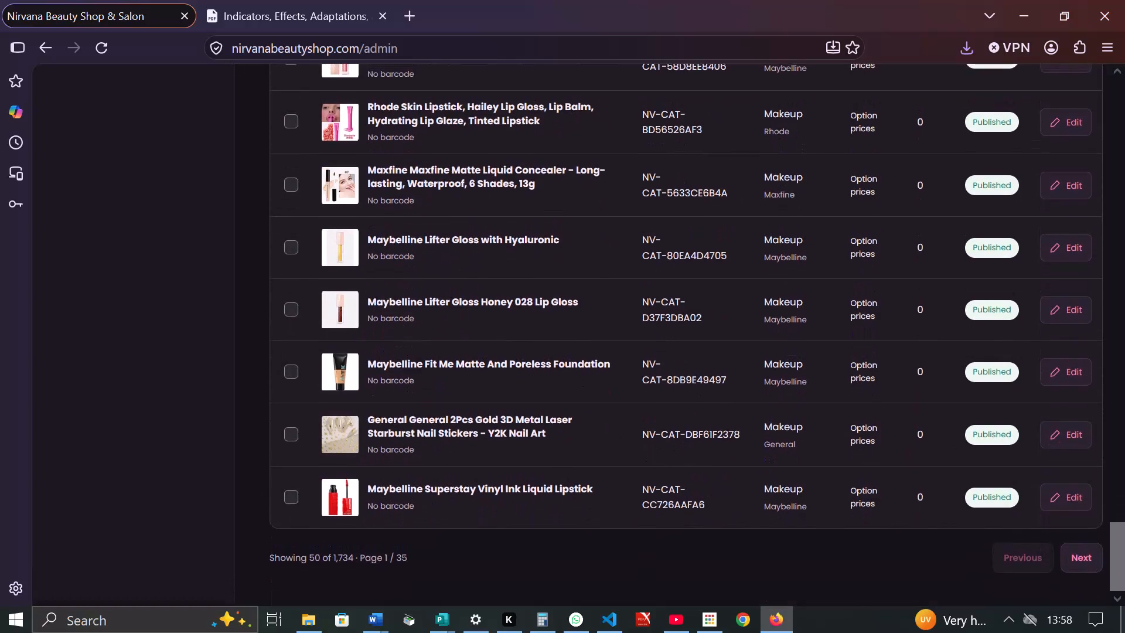
Page forward through the product catalogue and look over the product listings on pages 2 to 5.
{"action": "left_click", "coordinate": [1088, 561]}
{"action": "scroll", "coordinate": [1088, 561], "scroll_direction": "down", "scroll_amount": 3}
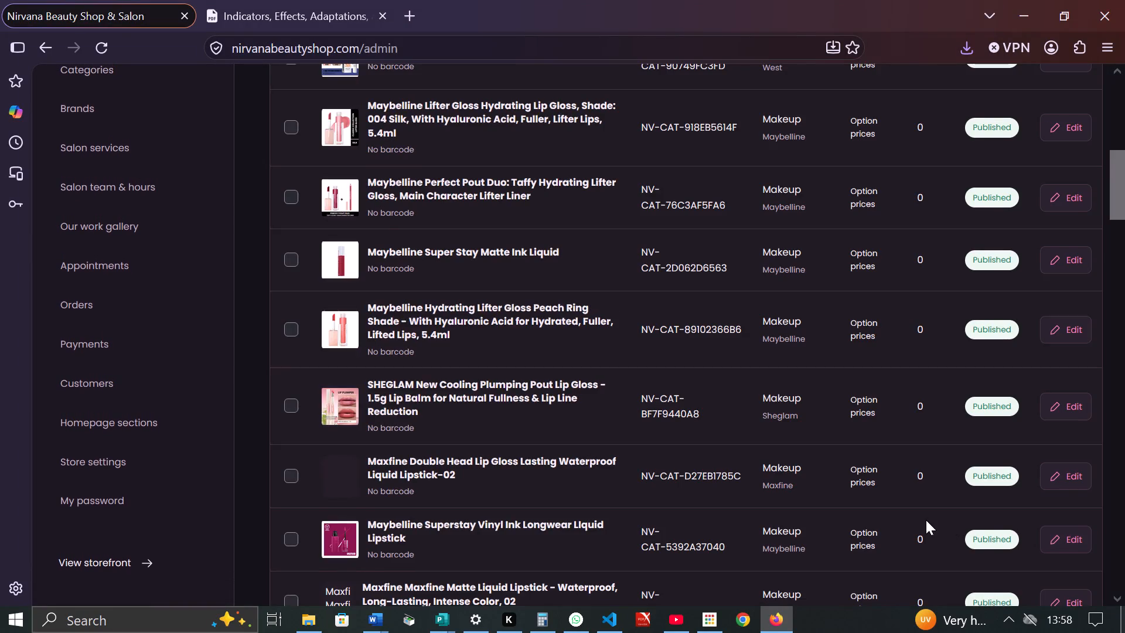
{"action": "scroll", "coordinate": [926, 520], "scroll_direction": "down", "scroll_amount": 7}
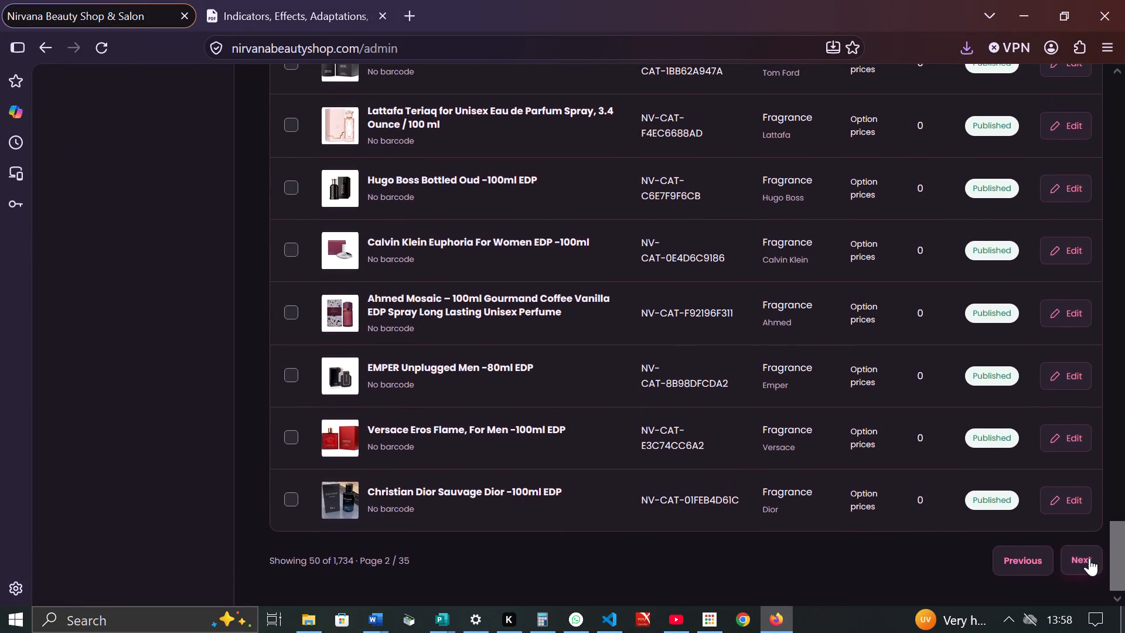
{"action": "left_click", "coordinate": [1089, 559]}
{"action": "scroll", "coordinate": [803, 431], "scroll_direction": "down", "scroll_amount": 2}
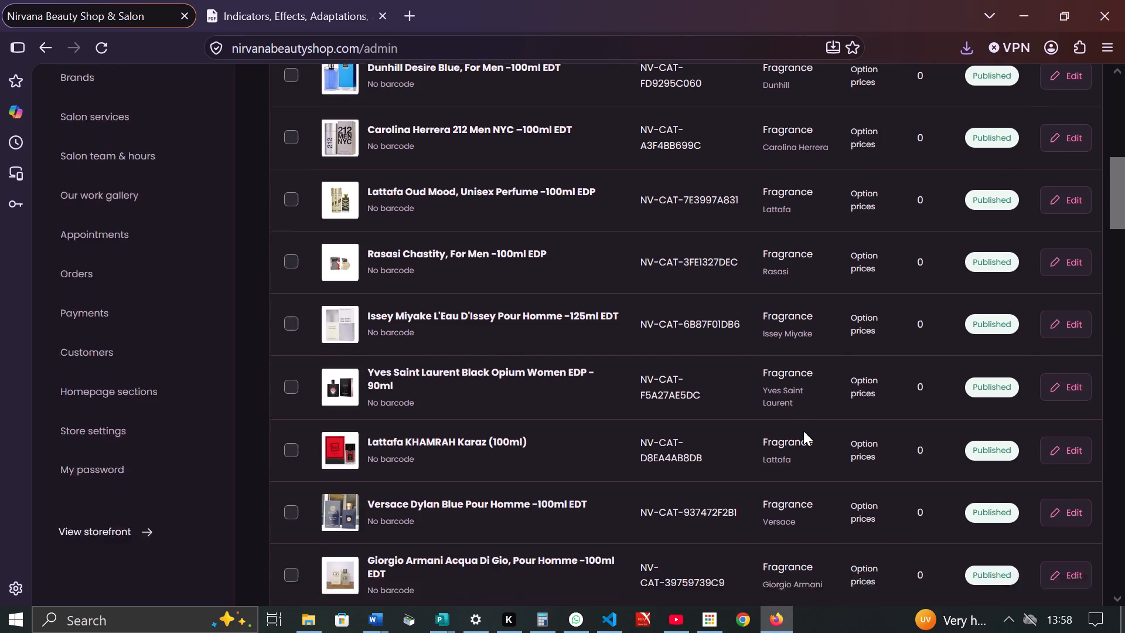
{"action": "scroll", "coordinate": [803, 431], "scroll_direction": "down", "scroll_amount": 5}
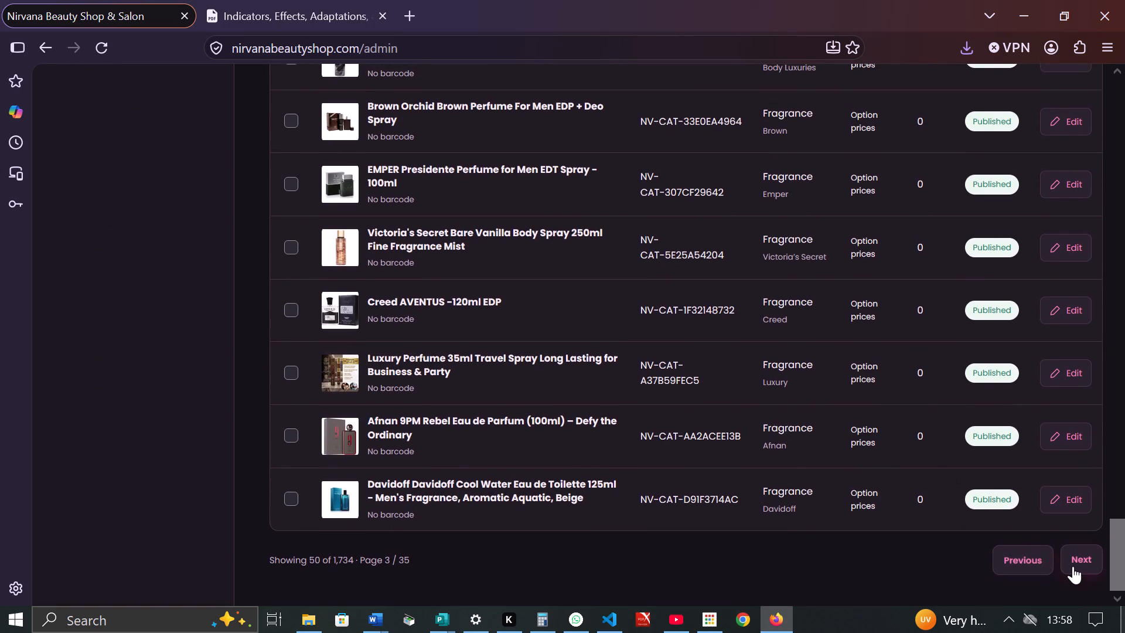
{"action": "left_click", "coordinate": [1073, 566]}
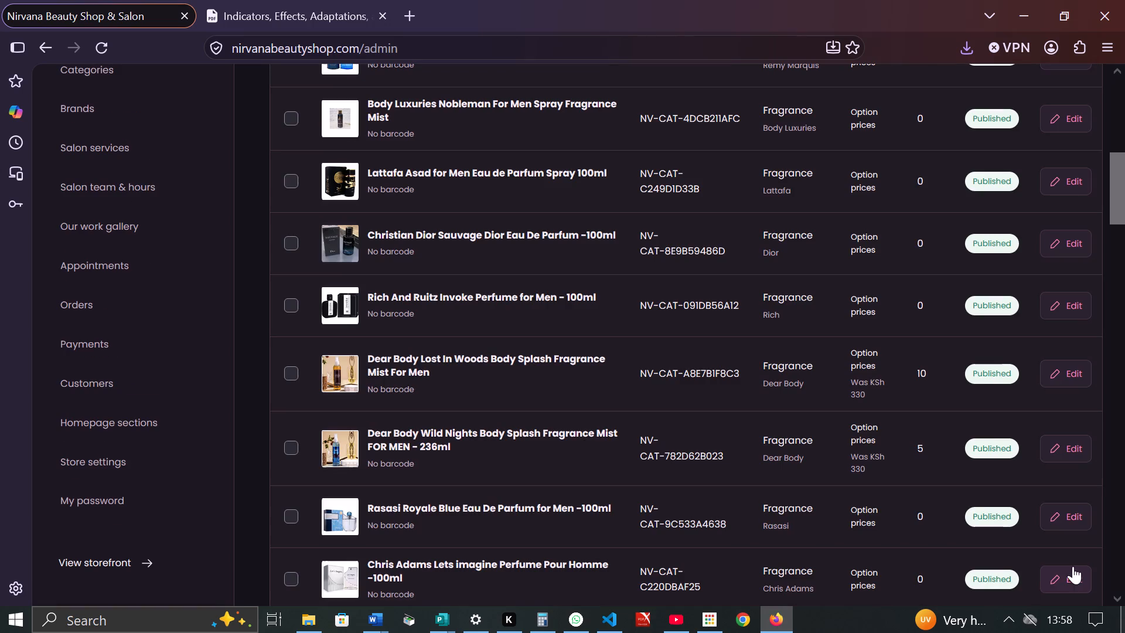
{"action": "scroll", "coordinate": [861, 63], "scroll_direction": "down", "scroll_amount": 9}
{"action": "scroll", "coordinate": [789, 168], "scroll_direction": "down", "scroll_amount": 12}
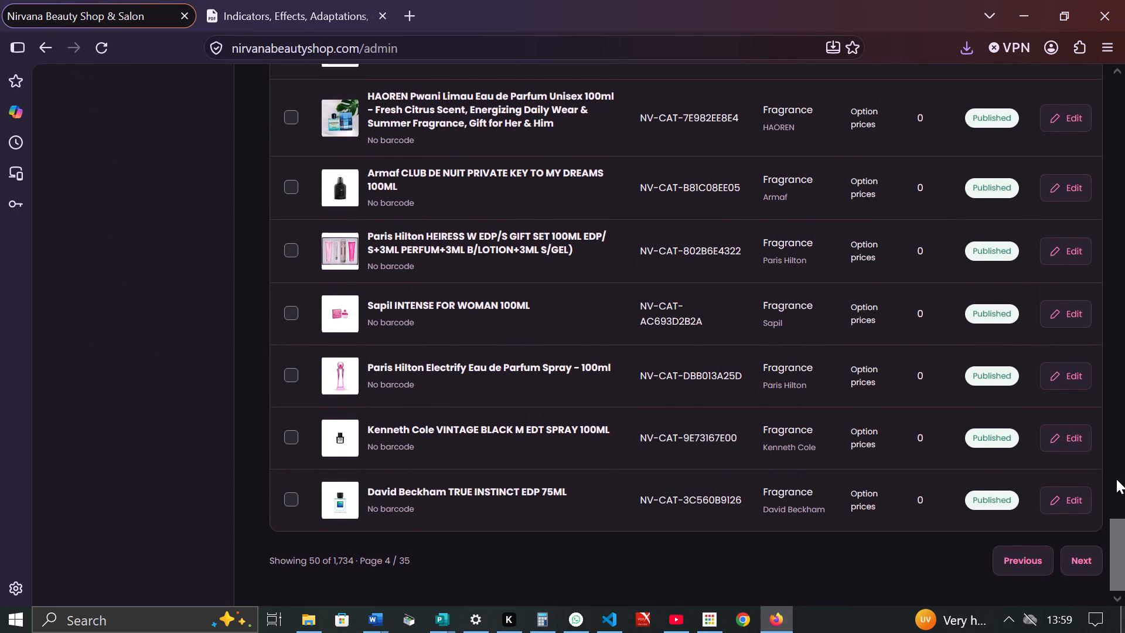
{"action": "left_click", "coordinate": [1074, 562]}
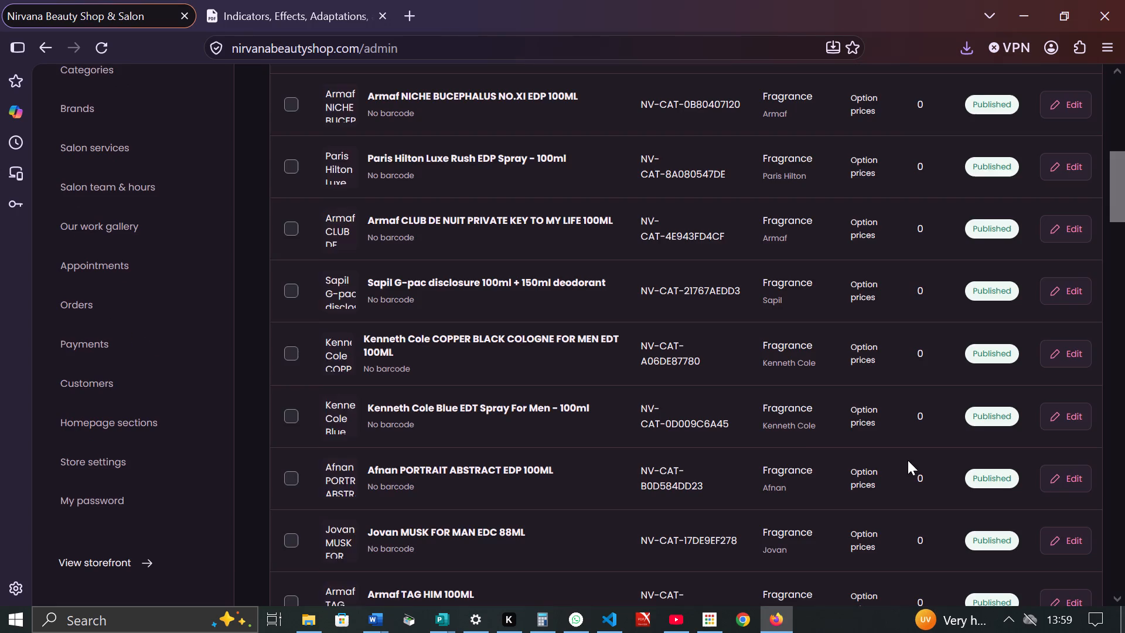
{"action": "scroll", "coordinate": [796, 434], "scroll_direction": "down", "scroll_amount": 7}
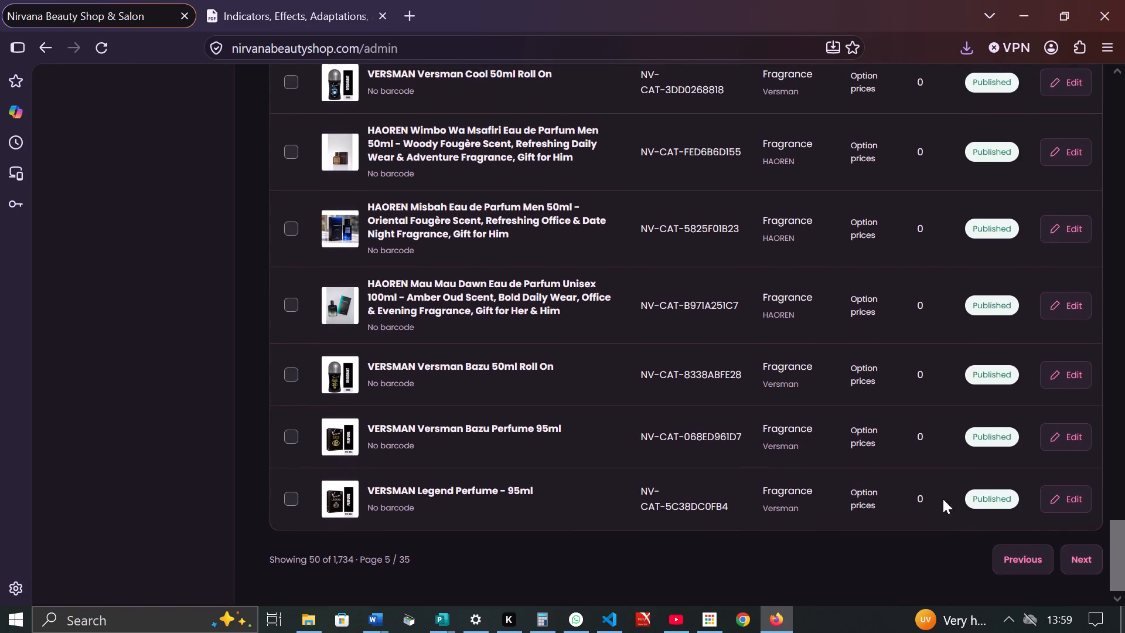
Continue through the product catalogue, looking over the listings from page 6 to page 9, and advance to page 10.
{"action": "left_click", "coordinate": [1079, 564]}
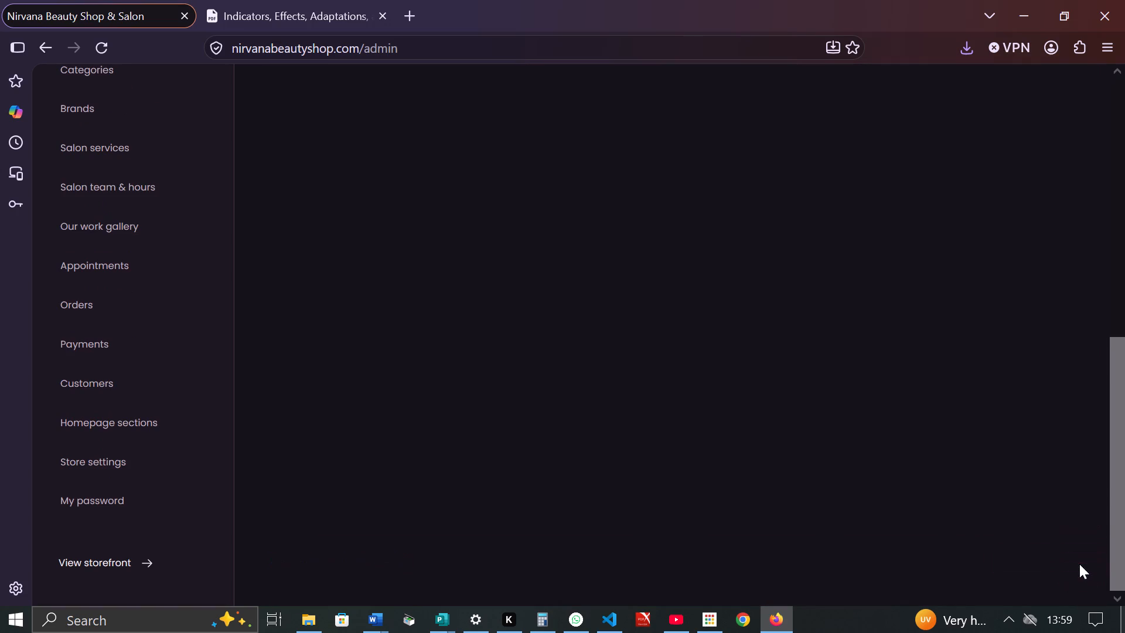
{"action": "scroll", "coordinate": [800, 506], "scroll_direction": "down", "scroll_amount": 8}
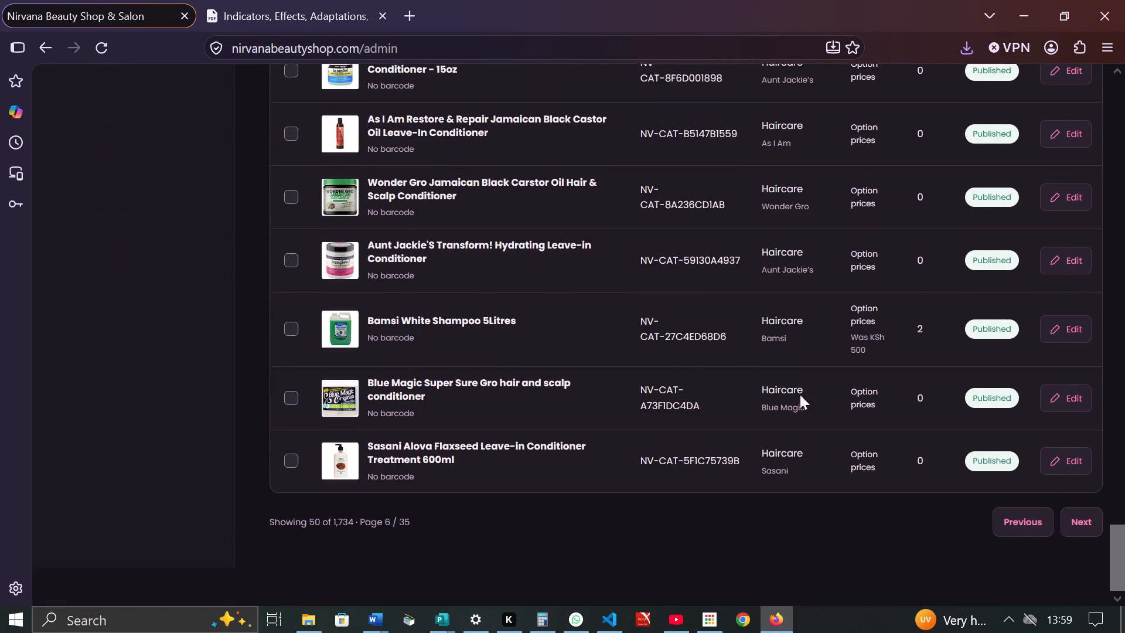
{"action": "left_click", "coordinate": [1079, 562]}
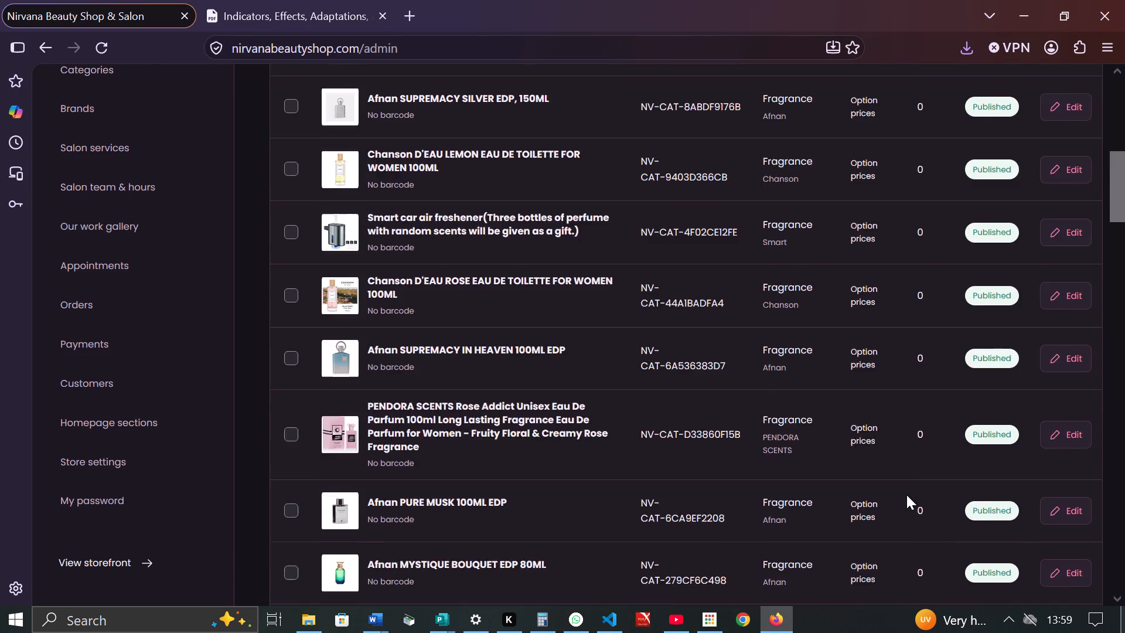
{"action": "scroll", "coordinate": [906, 495], "scroll_direction": "down", "scroll_amount": 10}
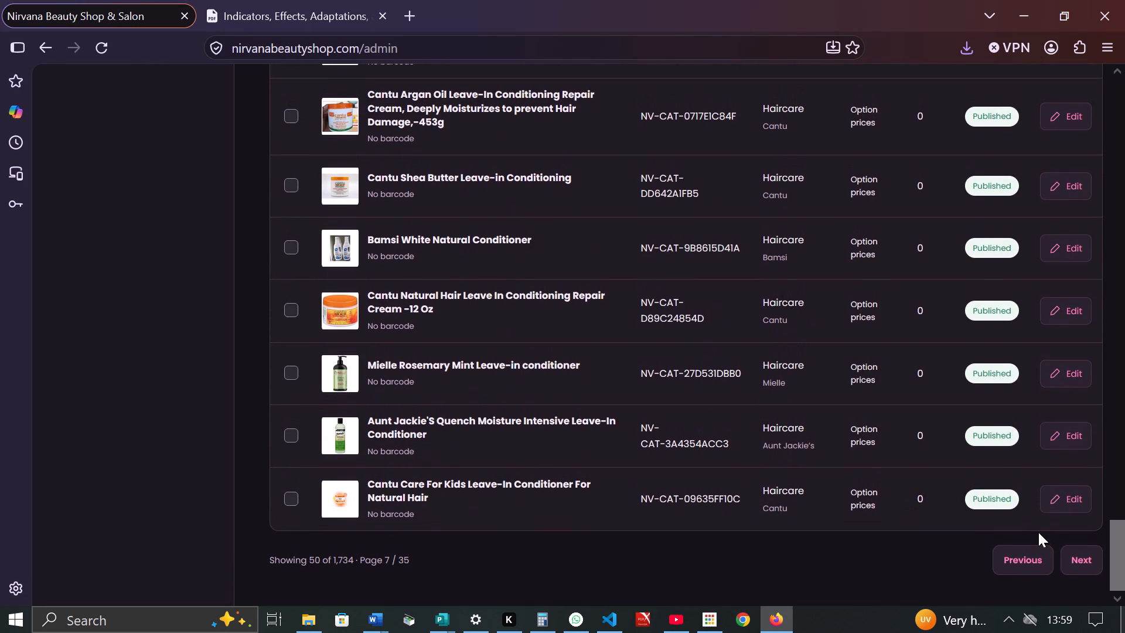
{"action": "left_click", "coordinate": [1076, 554]}
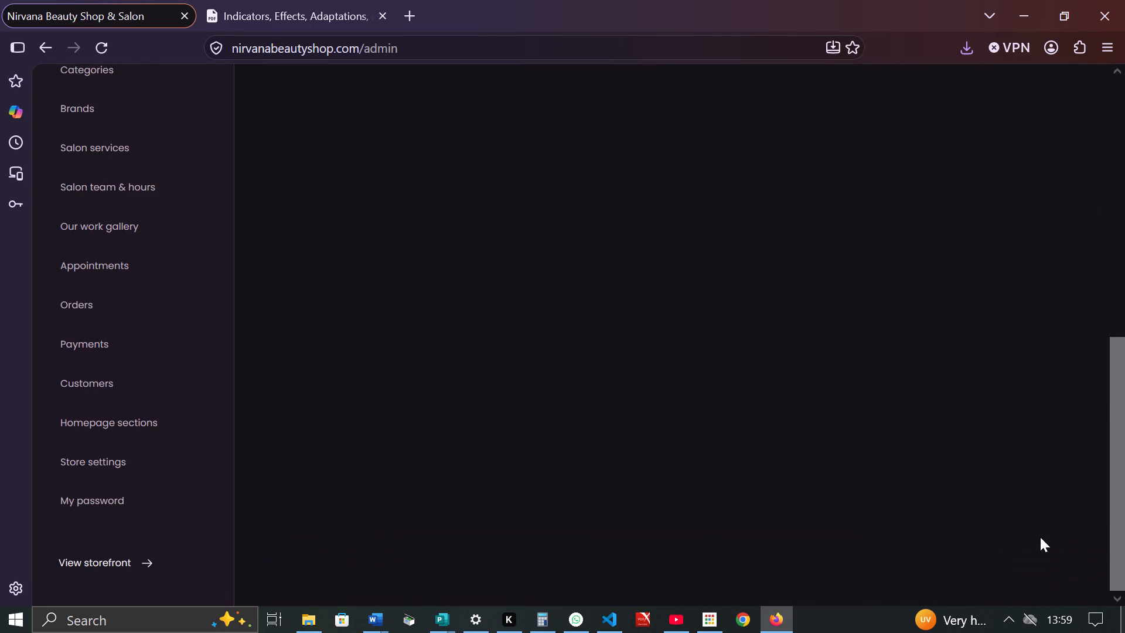
{"action": "scroll", "coordinate": [939, 527], "scroll_direction": "down", "scroll_amount": 6}
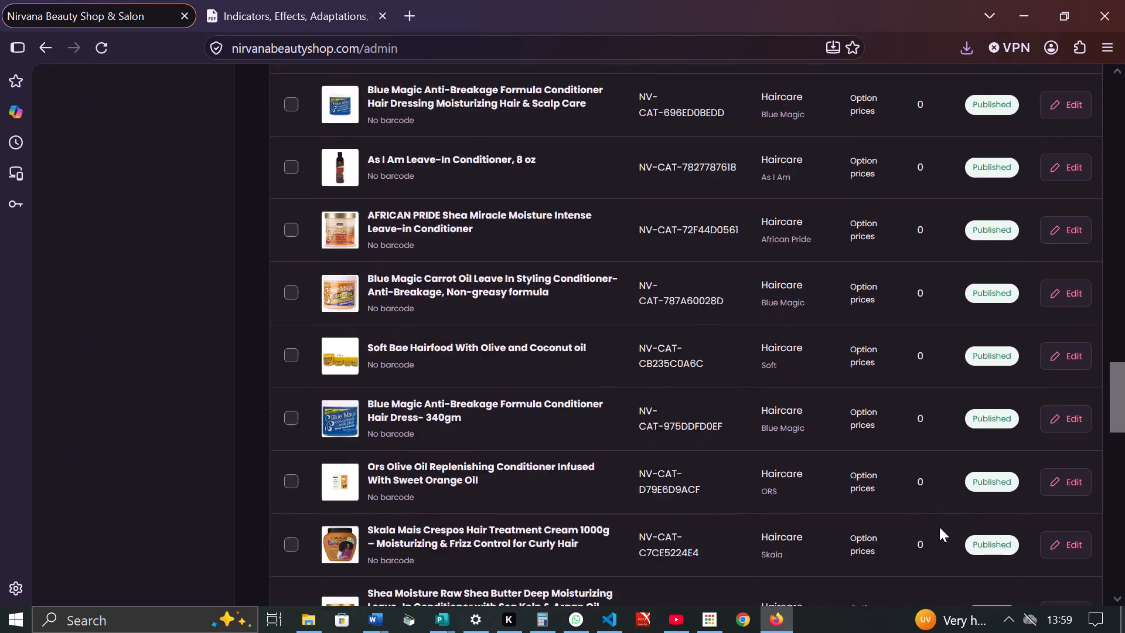
{"action": "scroll", "coordinate": [939, 527], "scroll_direction": "down", "scroll_amount": 2}
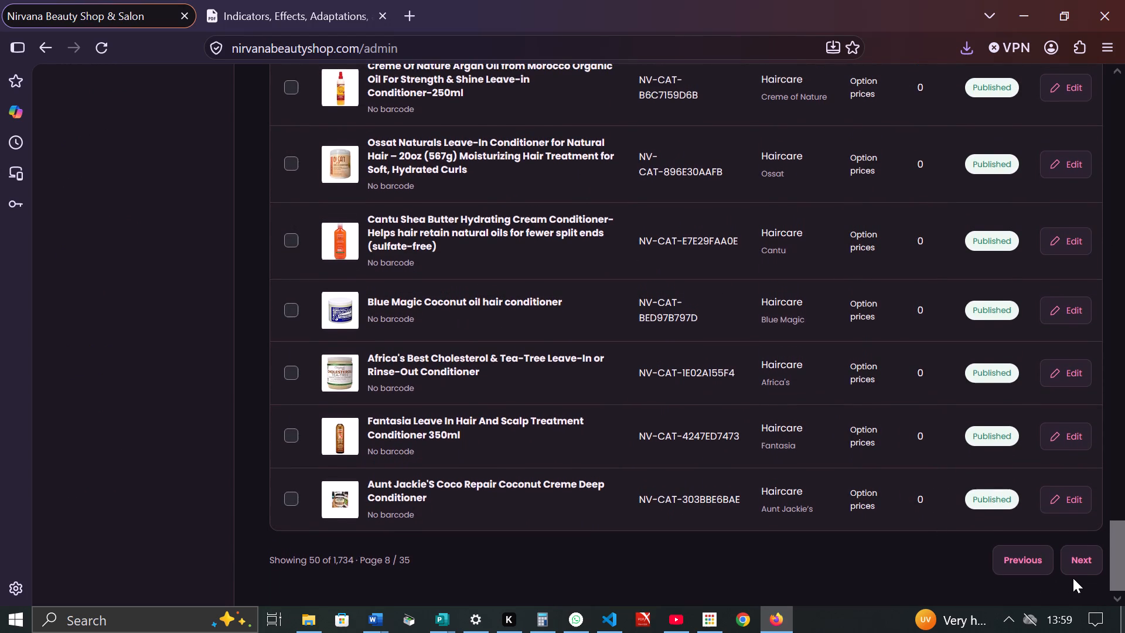
{"action": "left_click", "coordinate": [1081, 565]}
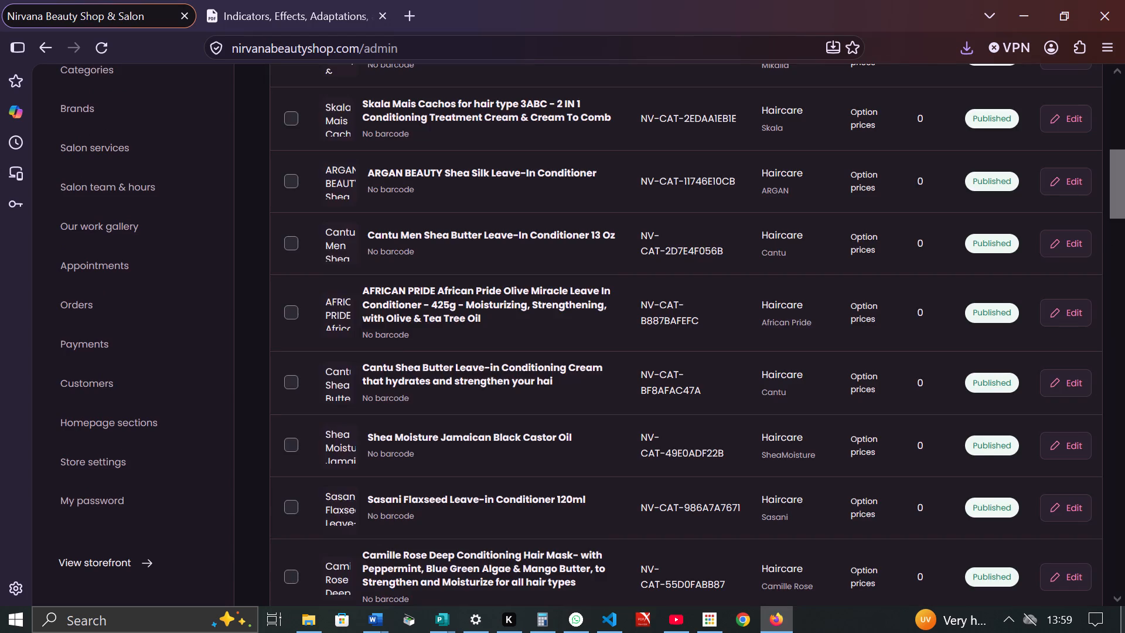
{"action": "scroll", "coordinate": [784, 503], "scroll_direction": "down", "scroll_amount": 15}
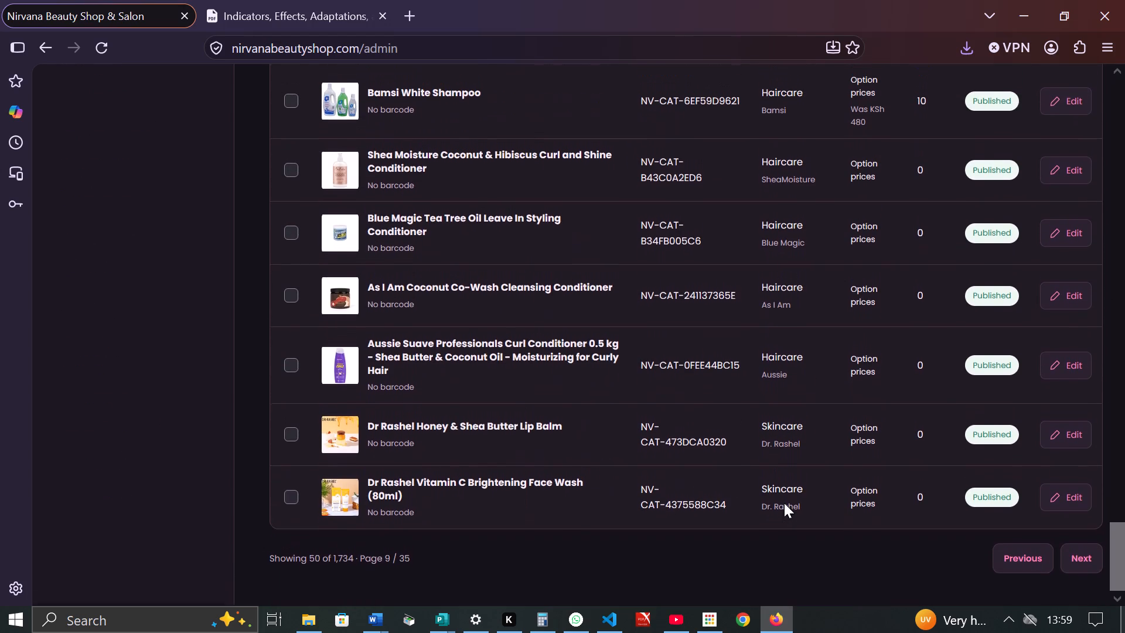
{"action": "left_click", "coordinate": [1078, 556]}
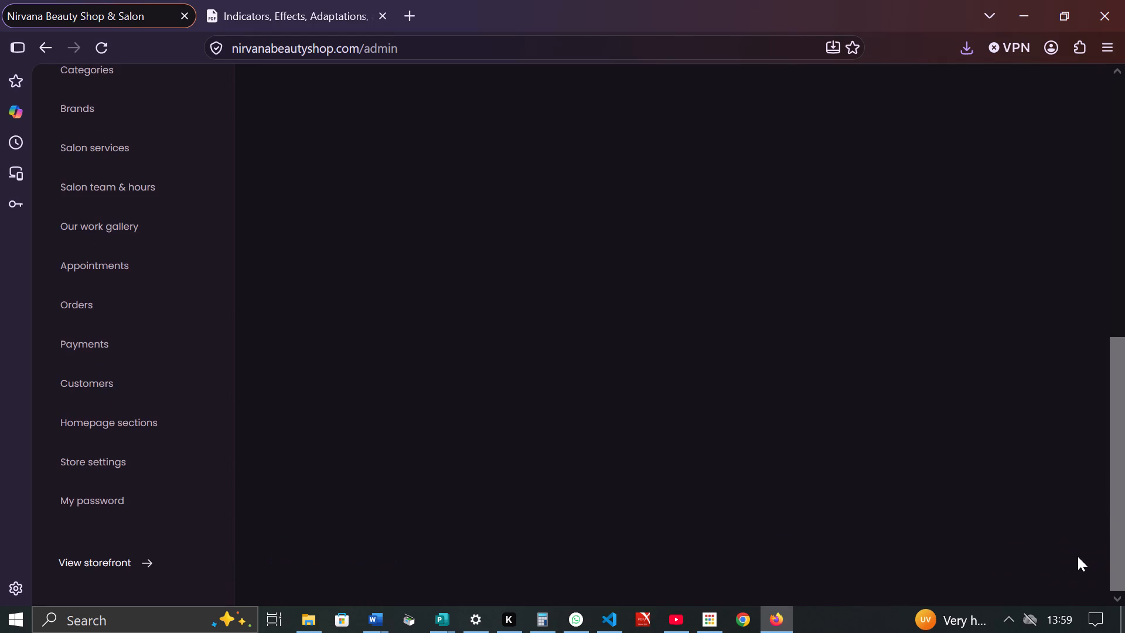
Switch to the YouTube window and lower the volume of the TOP TIER GALORE 8 - DJ FESTA video, leaving it playing.
{"action": "left_click", "coordinate": [674, 621]}
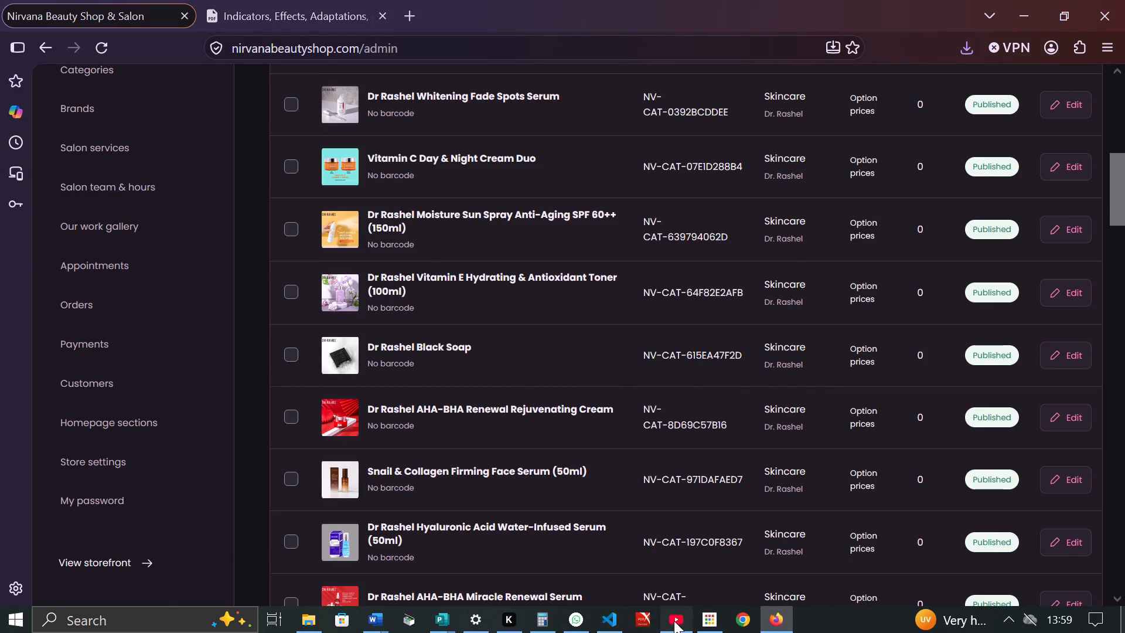
{"action": "left_click", "coordinate": [500, 304]}
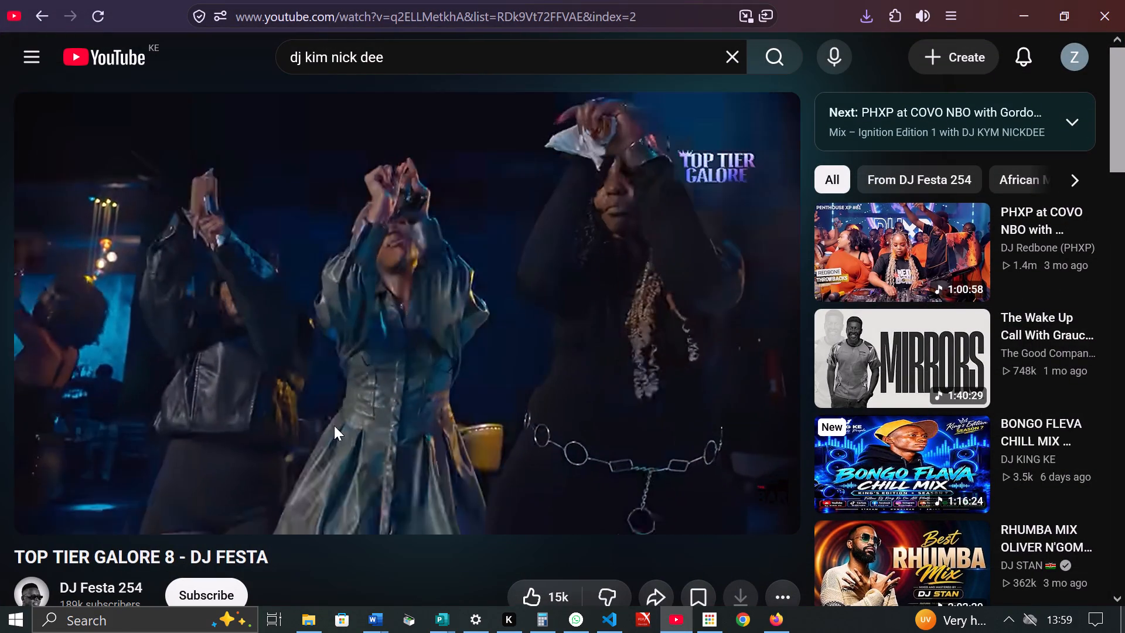
{"action": "left_click", "coordinate": [349, 367]}
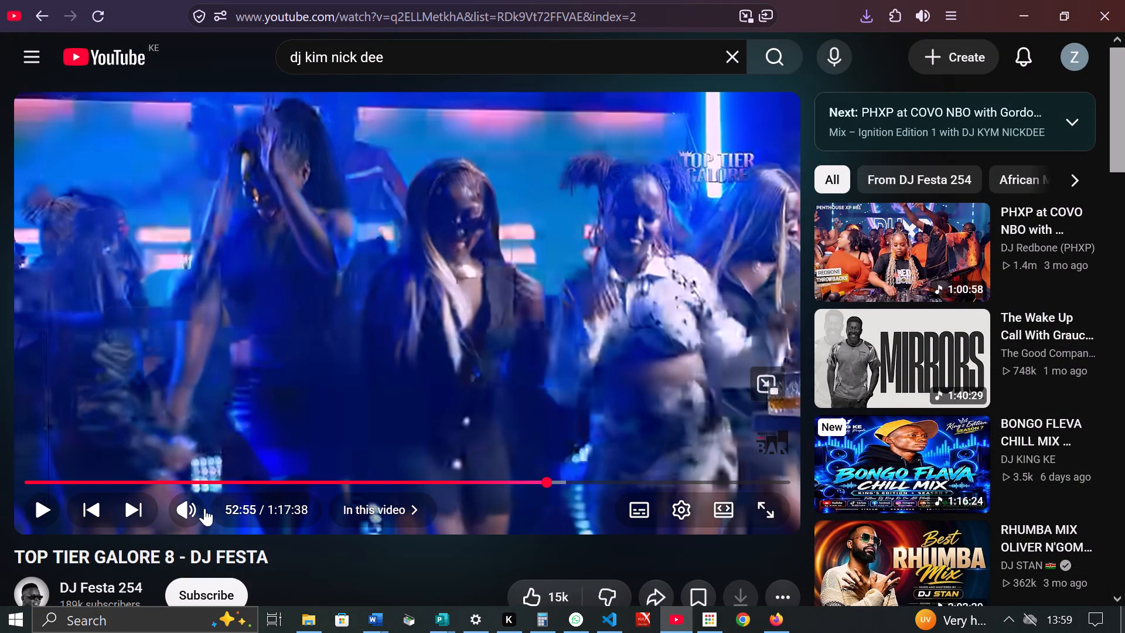
{"action": "left_click", "coordinate": [214, 510]}
{"action": "left_click", "coordinate": [275, 424]}
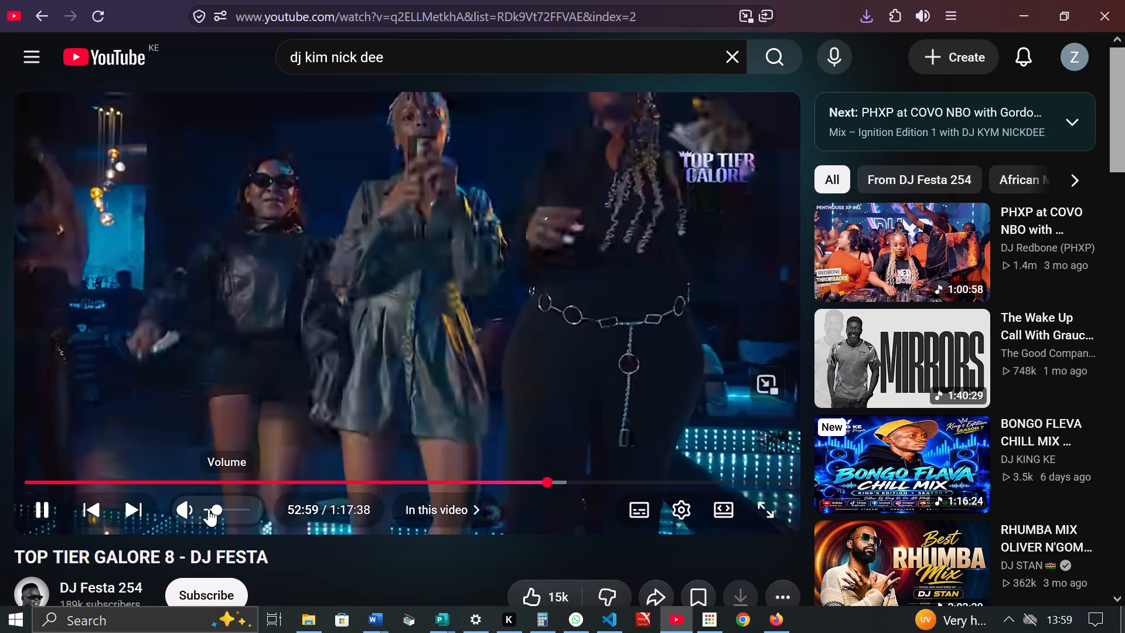
{"action": "left_click", "coordinate": [209, 509]}
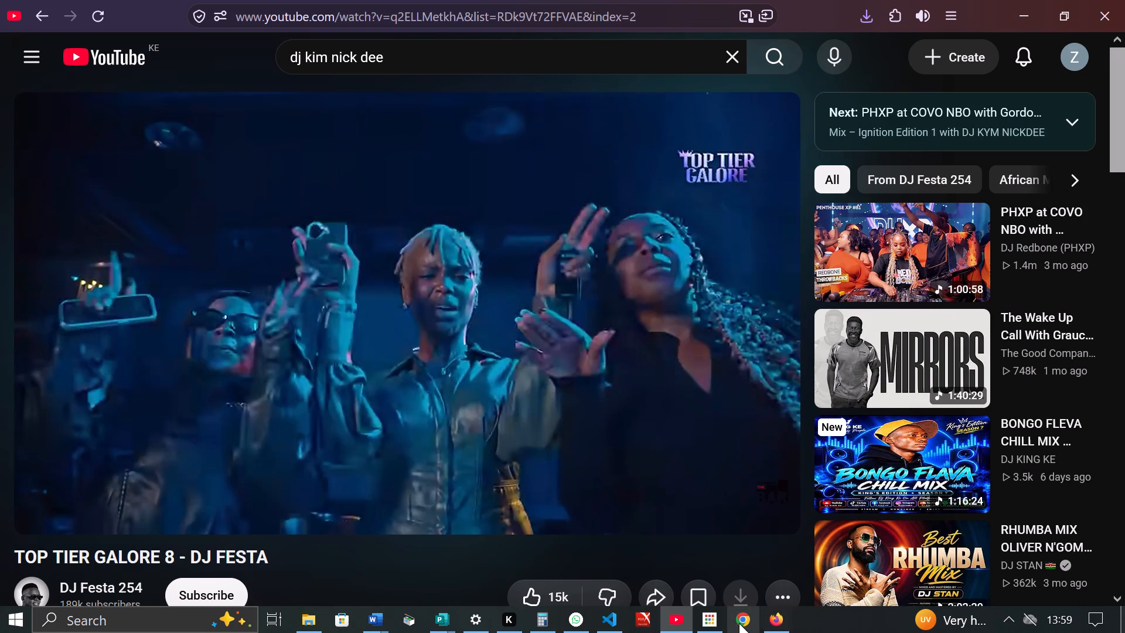
Return to the Firefox window with the shop admin and look over the product listings on pages 10 to 12.
{"action": "left_click", "coordinate": [773, 625]}
{"action": "scroll", "coordinate": [752, 472], "scroll_direction": "down", "scroll_amount": 5}
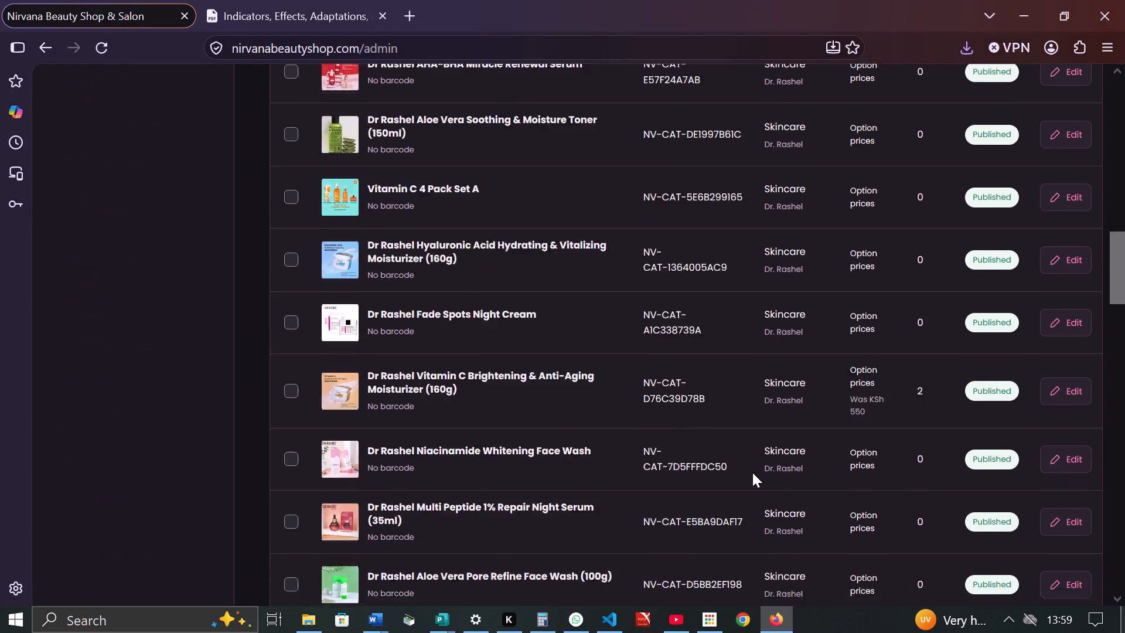
{"action": "scroll", "coordinate": [752, 472], "scroll_direction": "down", "scroll_amount": 10}
{"action": "left_click", "coordinate": [1062, 560]}
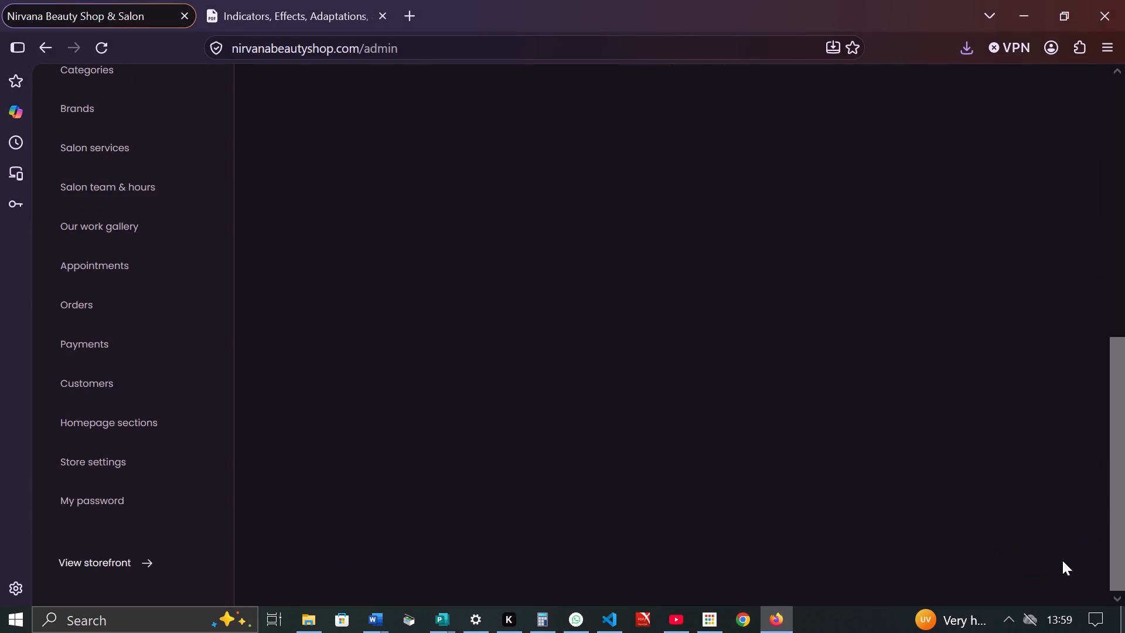
{"action": "scroll", "coordinate": [844, 480], "scroll_direction": "down", "scroll_amount": 10}
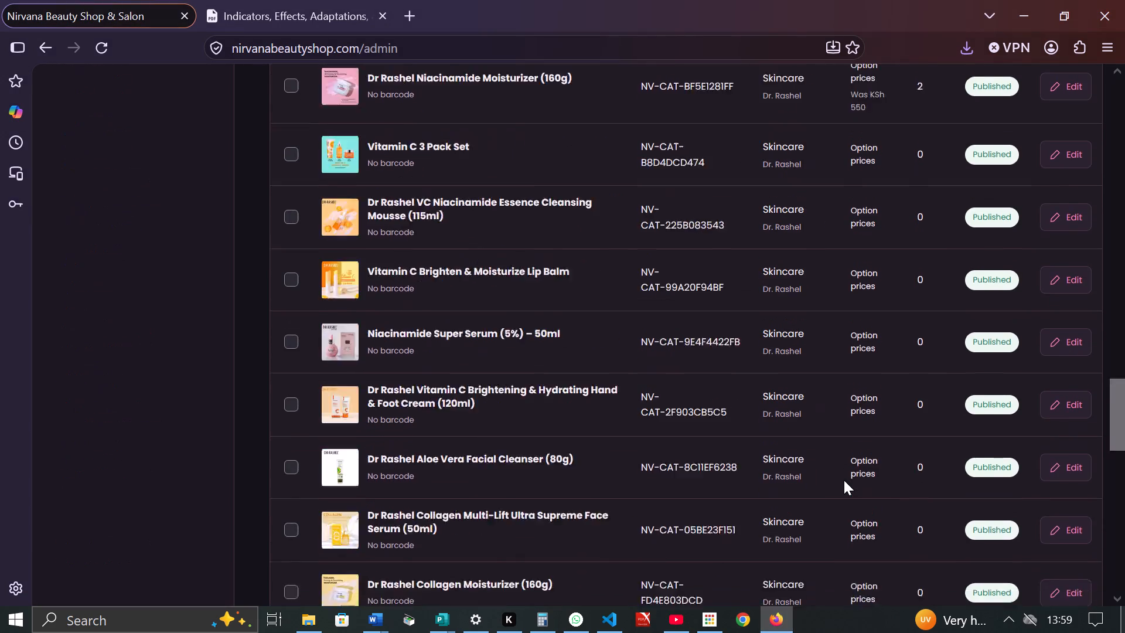
{"action": "scroll", "coordinate": [844, 480], "scroll_direction": "down", "scroll_amount": 3}
{"action": "left_click", "coordinate": [1083, 557]}
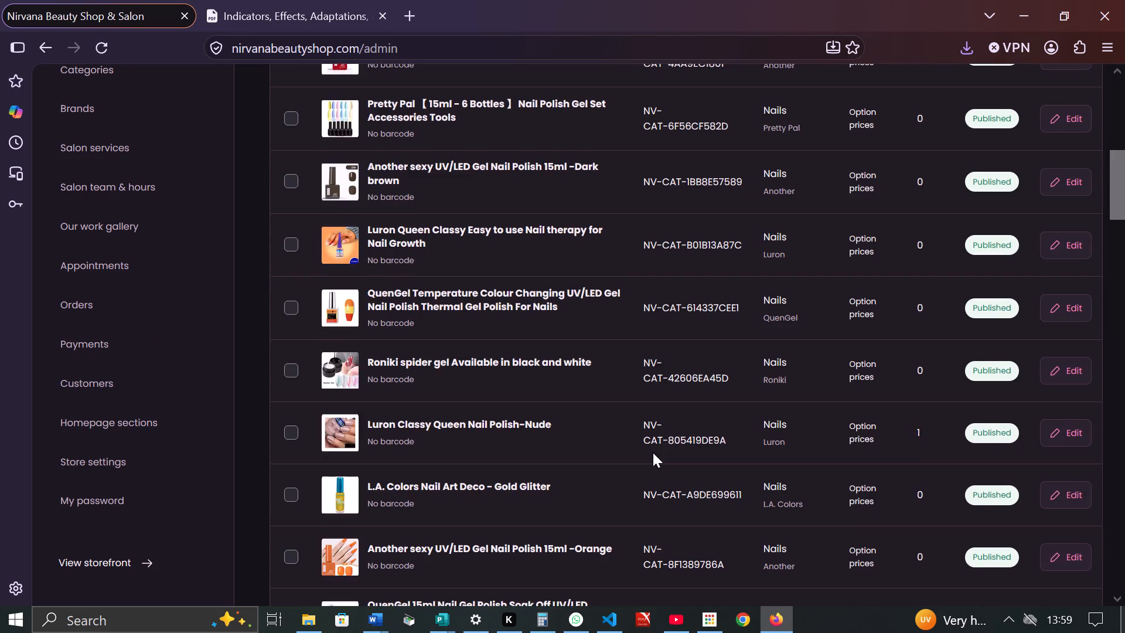
{"action": "scroll", "coordinate": [653, 452], "scroll_direction": "down", "scroll_amount": 9}
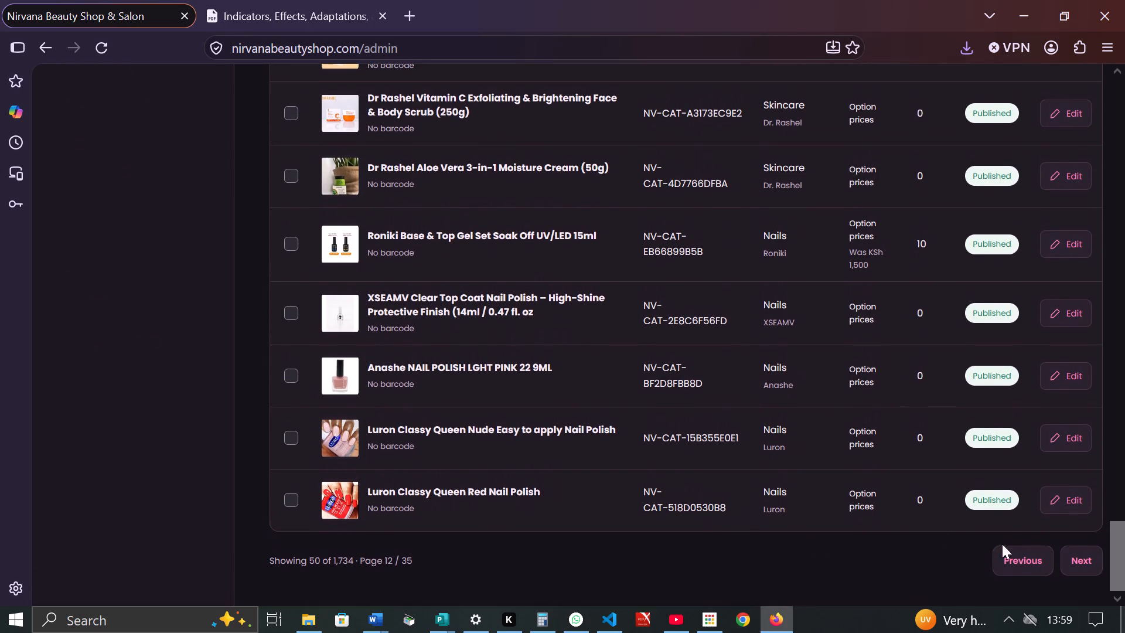
Page forward through the product catalogue and look over the product listings on pages 13 to 15.
{"action": "left_click", "coordinate": [1073, 562]}
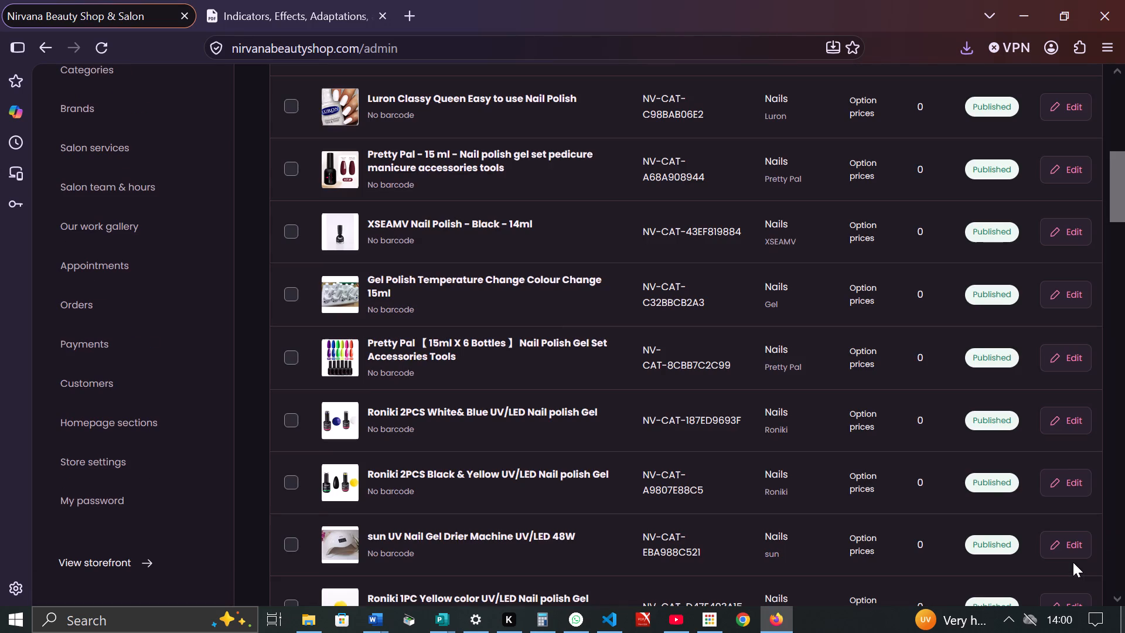
{"action": "left_click_drag", "start_coordinate": [1073, 562], "coordinate": [1068, 543]}
{"action": "scroll", "coordinate": [1068, 543], "scroll_direction": "down", "scroll_amount": 7}
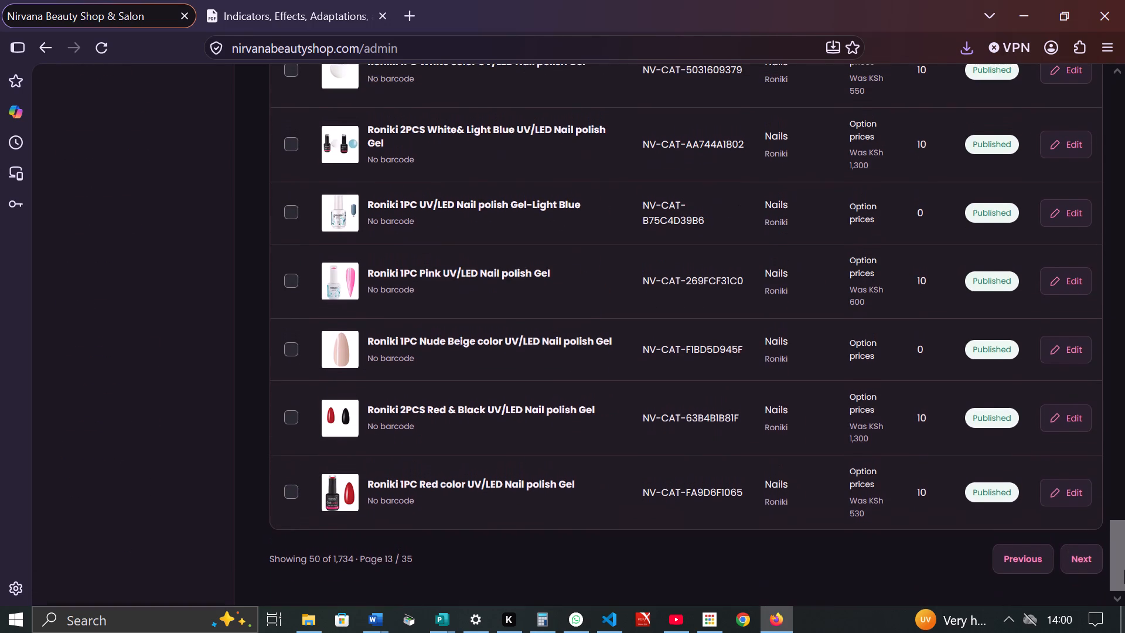
{"action": "left_click", "coordinate": [1089, 562]}
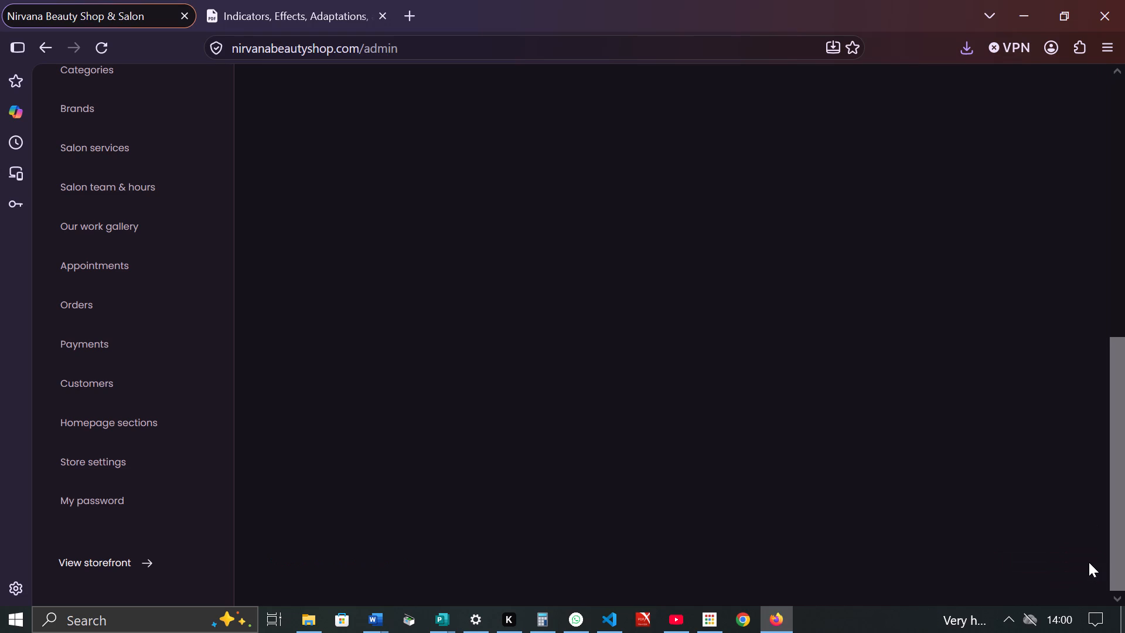
{"action": "scroll", "coordinate": [979, 507], "scroll_direction": "down", "scroll_amount": 10}
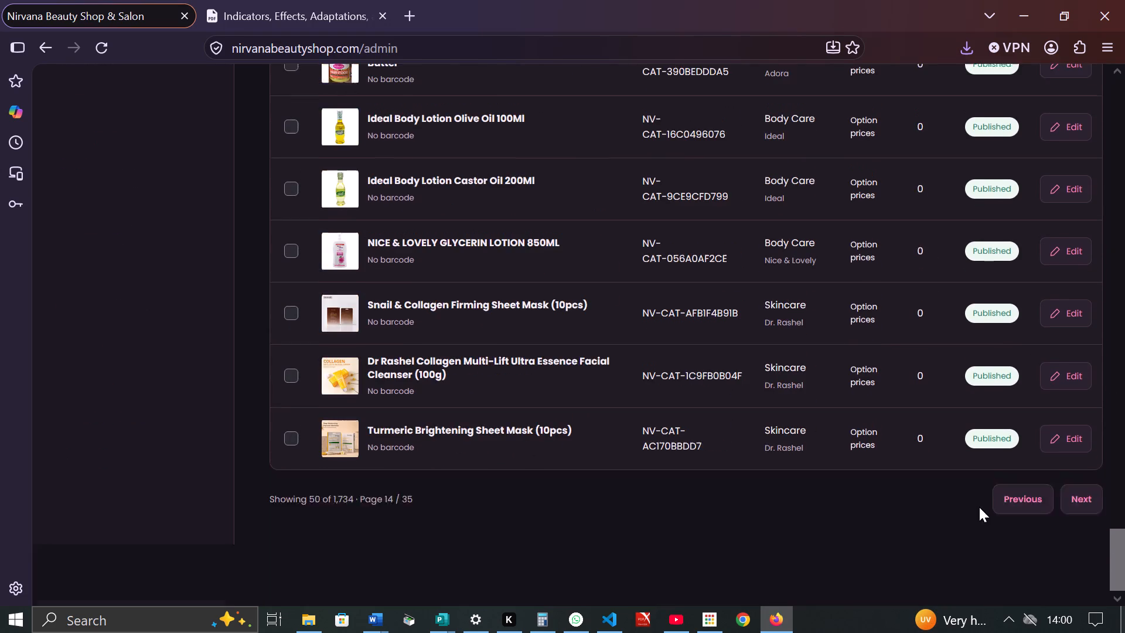
{"action": "left_click", "coordinate": [1087, 567]}
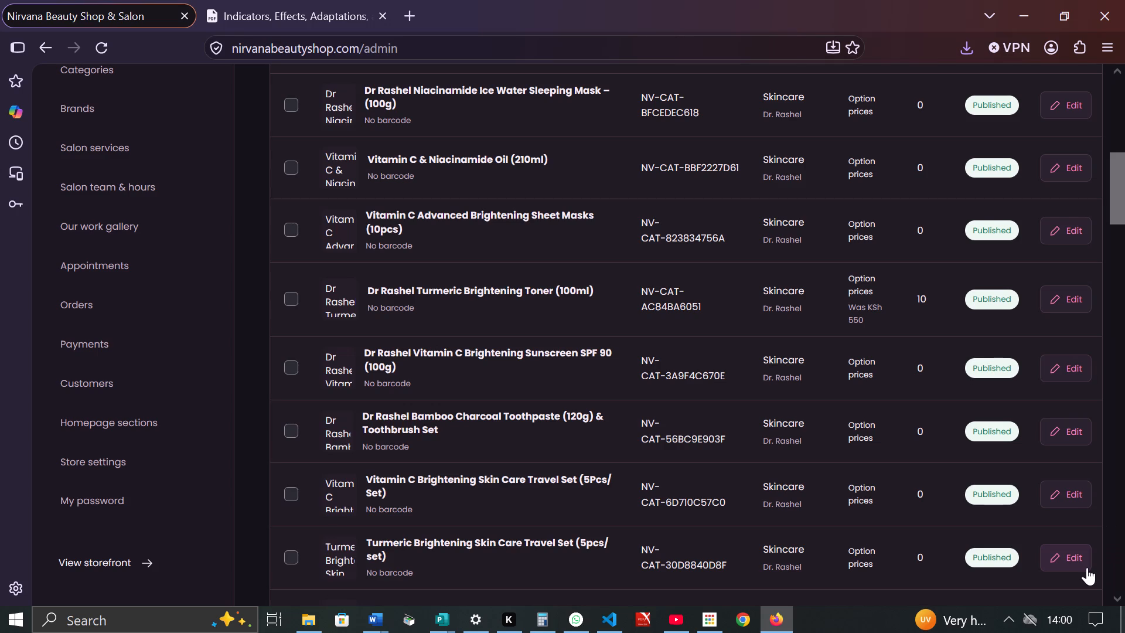
{"action": "scroll", "coordinate": [875, 530], "scroll_direction": "down", "scroll_amount": 13}
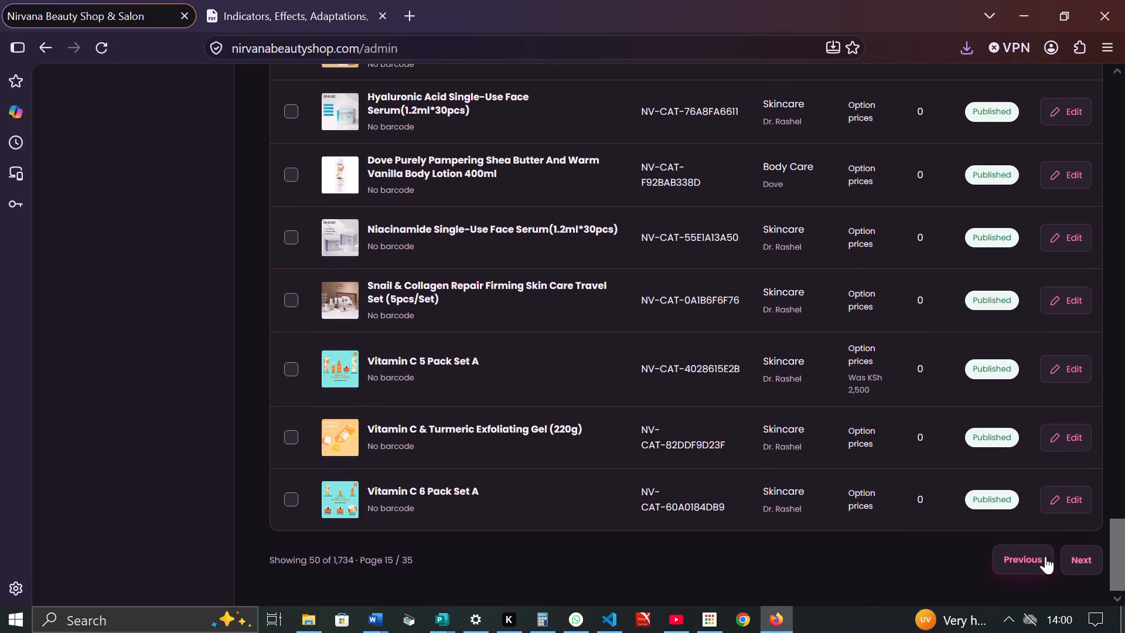
Advance to page 16 of the product catalogue and look over its product listings.
{"action": "left_click", "coordinate": [1080, 566]}
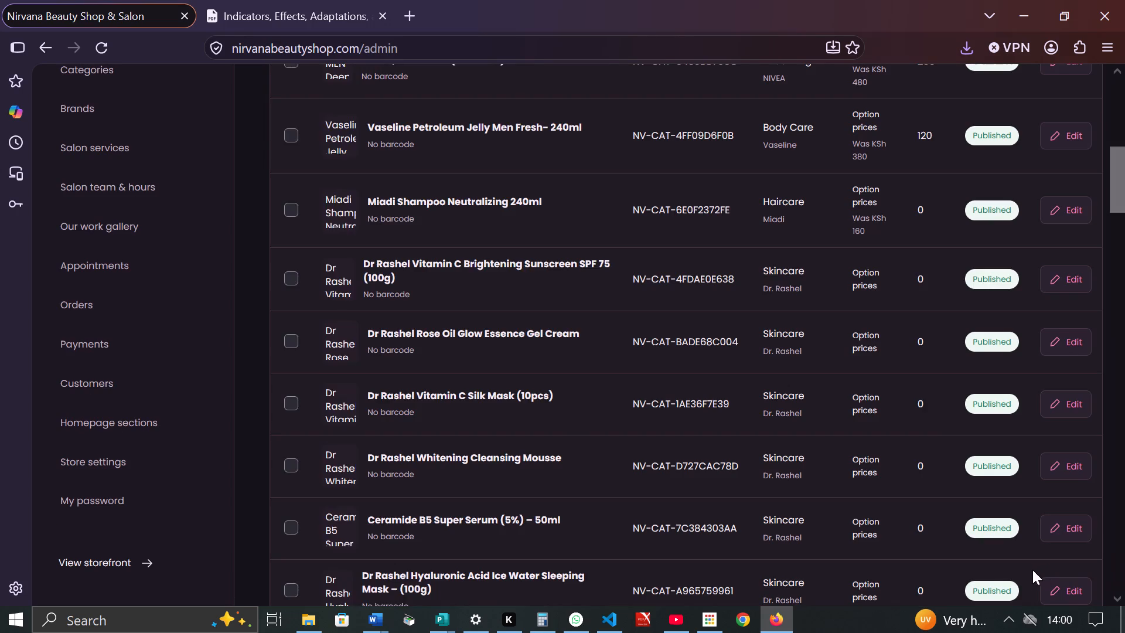
{"action": "scroll", "coordinate": [957, 569], "scroll_direction": "down", "scroll_amount": 5}
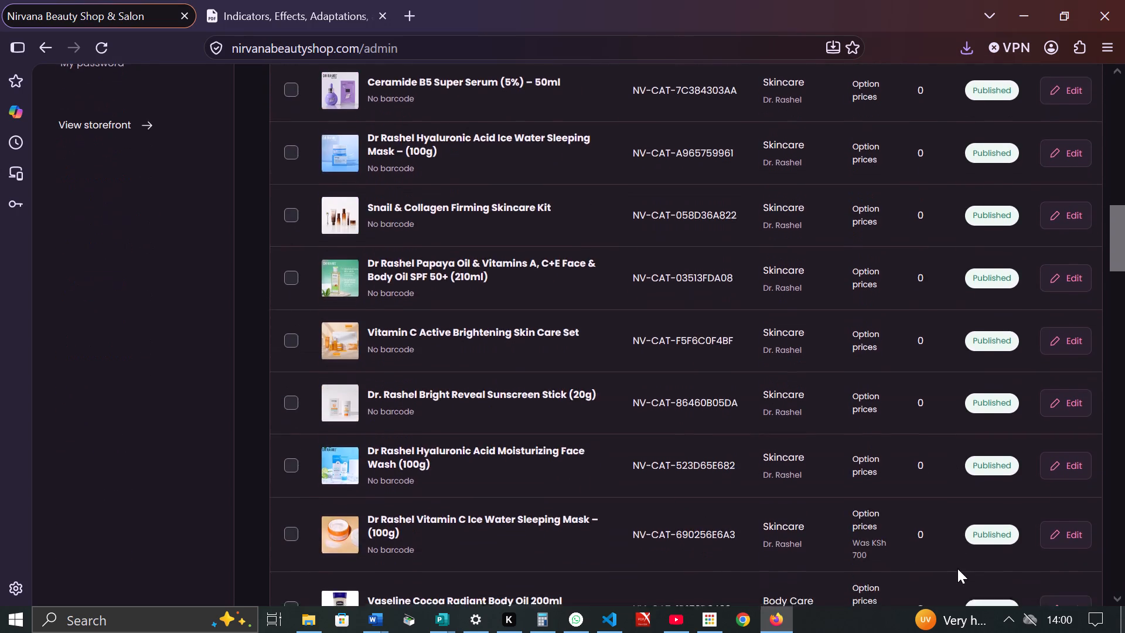
{"action": "scroll", "coordinate": [957, 569], "scroll_direction": "down", "scroll_amount": 6}
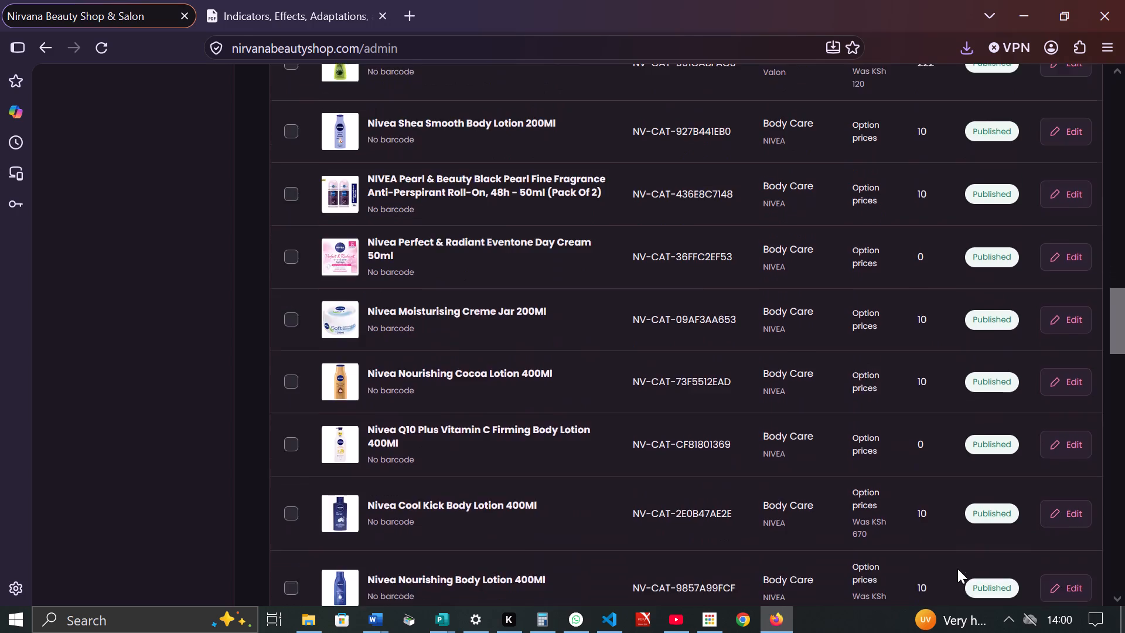
{"action": "scroll", "coordinate": [957, 569], "scroll_direction": "down", "scroll_amount": 6}
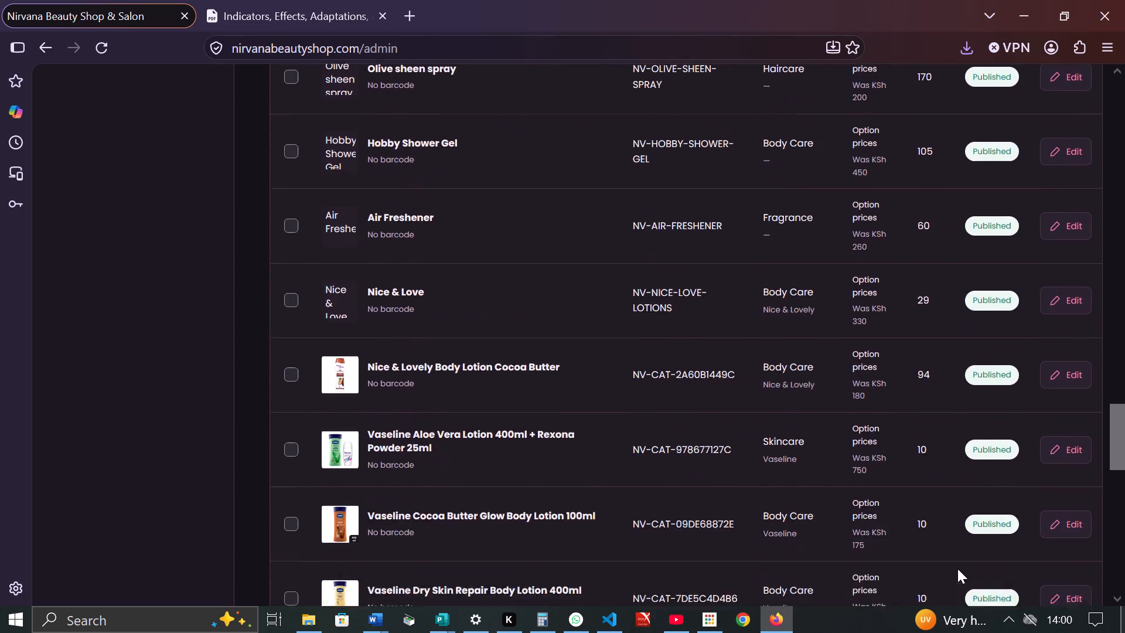
{"action": "scroll", "coordinate": [957, 569], "scroll_direction": "down", "scroll_amount": 6}
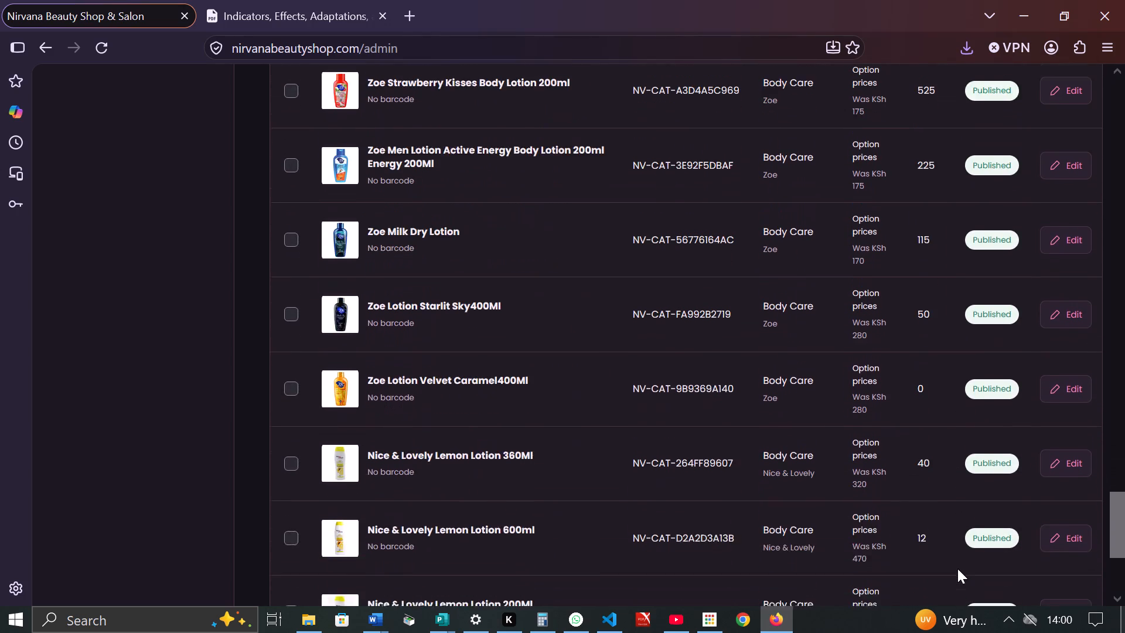
{"action": "scroll", "coordinate": [957, 569], "scroll_direction": "down", "scroll_amount": 2}
Set the stock of the Maxfine Waterproof Mascara's Option 1 to 0 and save the product changes.
{"action": "left_click", "coordinate": [1066, 431]}
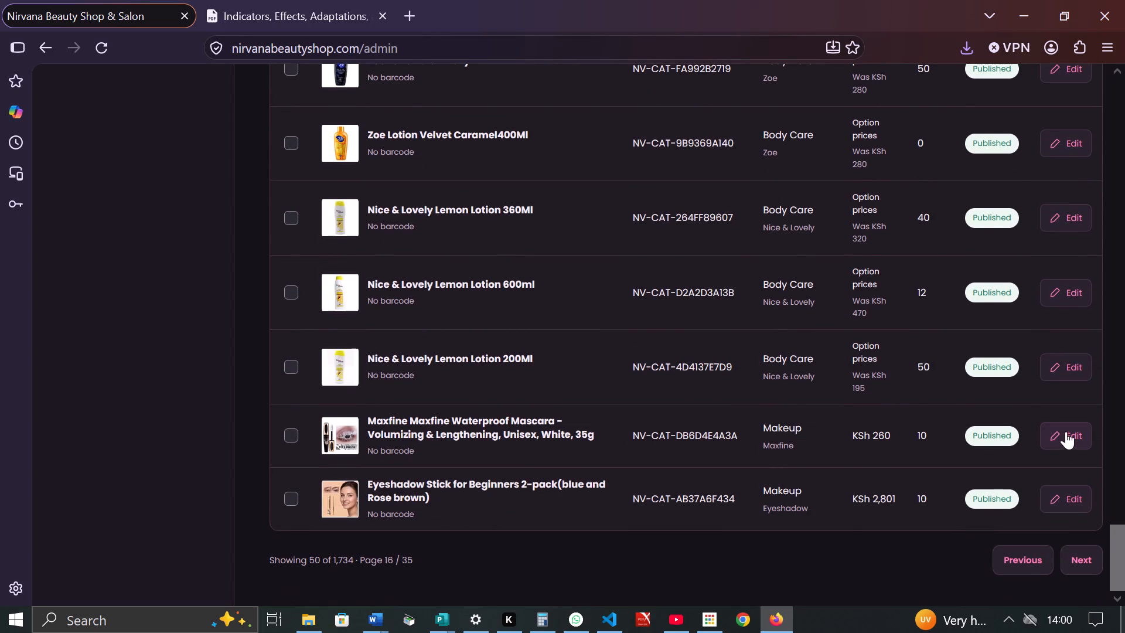
{"action": "scroll", "coordinate": [810, 451], "scroll_direction": "down", "scroll_amount": 2}
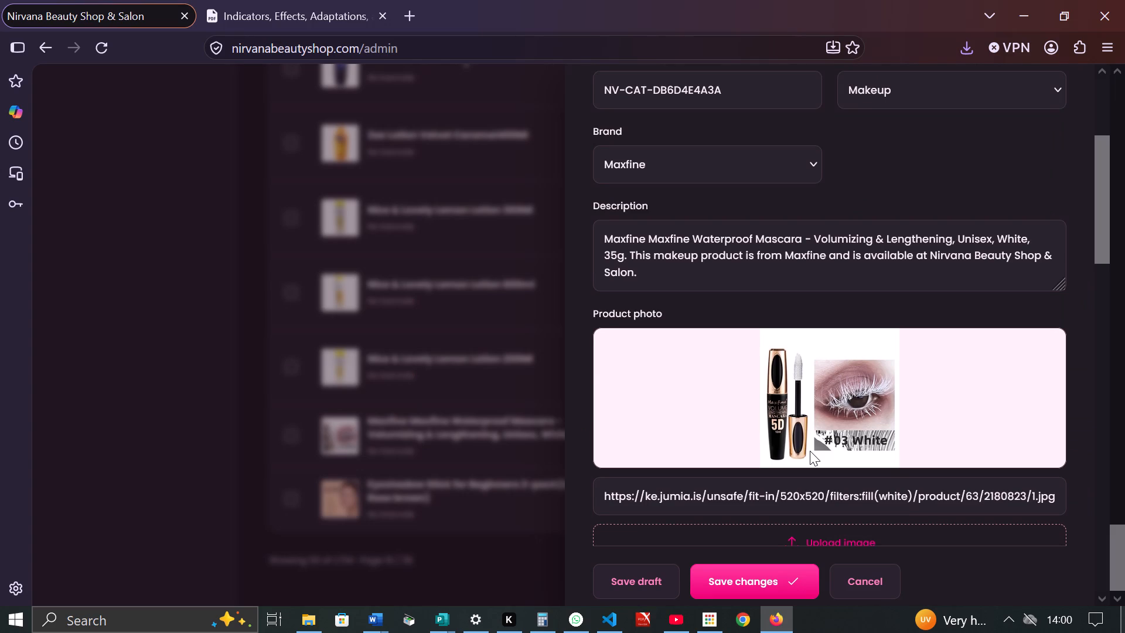
{"action": "scroll", "coordinate": [810, 451], "scroll_direction": "down", "scroll_amount": 5}
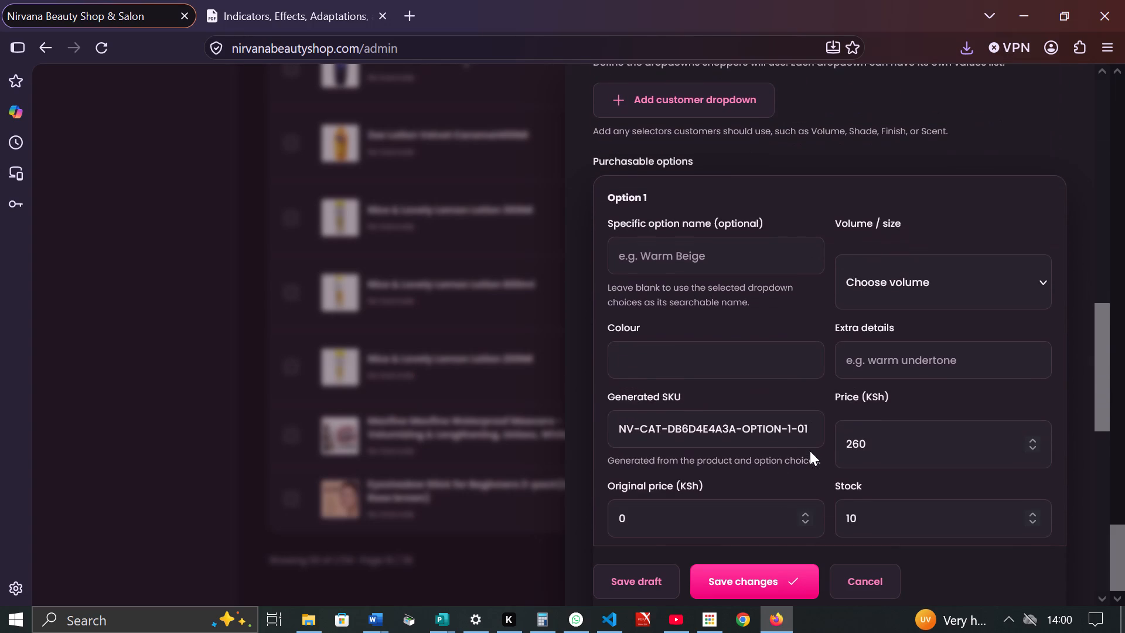
{"action": "left_click", "coordinate": [853, 520]}
{"action": "key", "text": "BackSpace"}
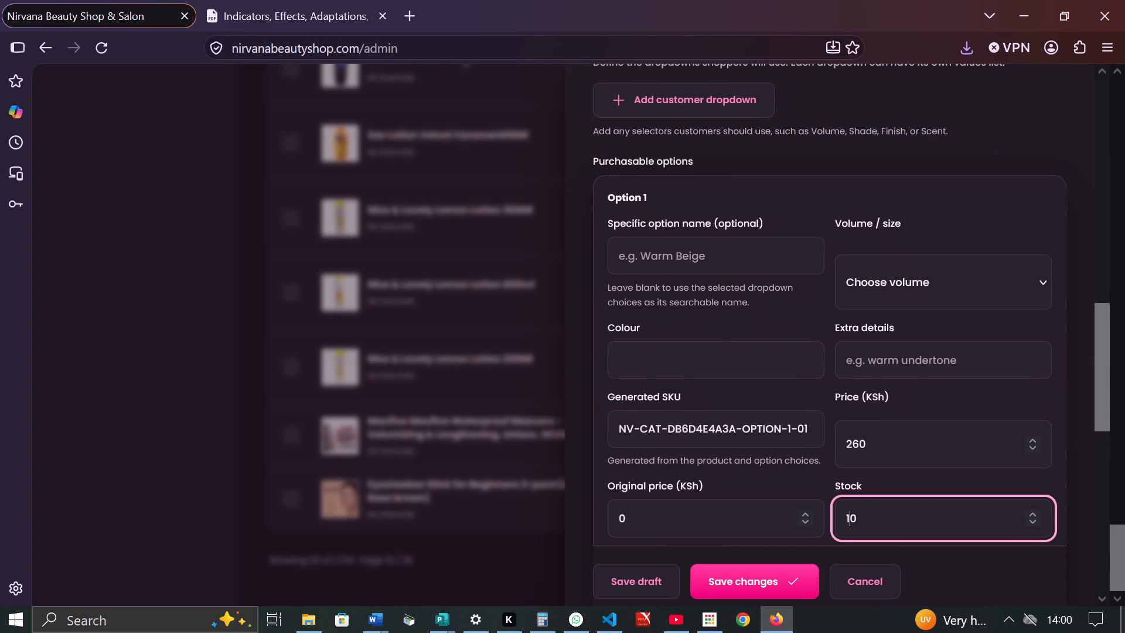
{"action": "left_click", "coordinate": [757, 589]}
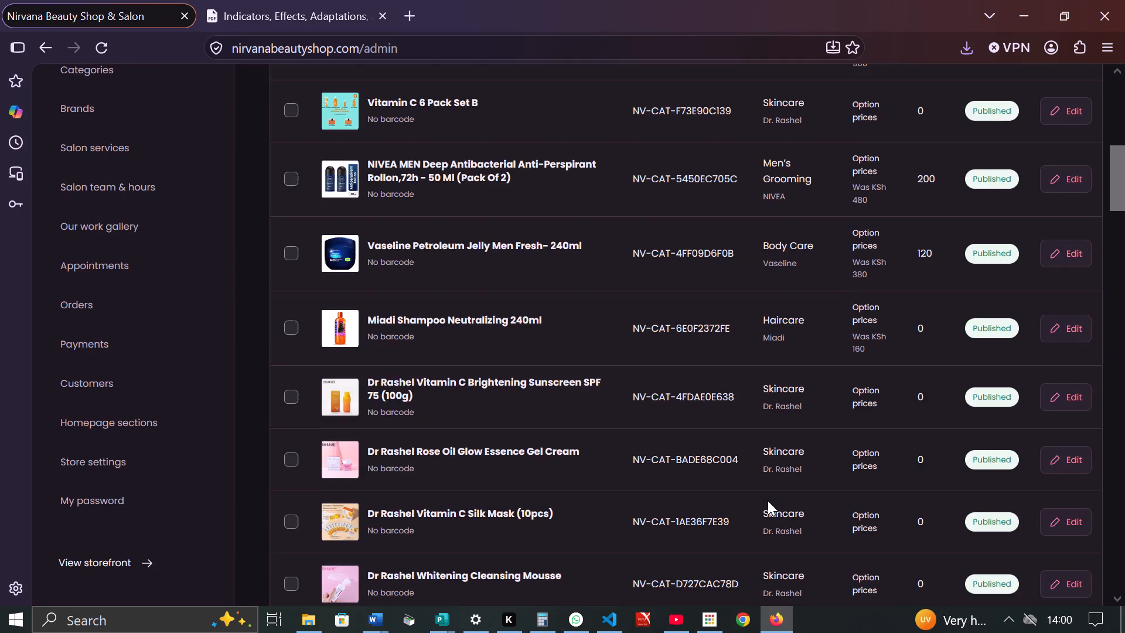
Set the stock of the Eyeshadow Stick for Beginners 2-pack's Option 1 to 0 and save the product changes.
{"action": "scroll", "coordinate": [768, 501], "scroll_direction": "down", "scroll_amount": 12}
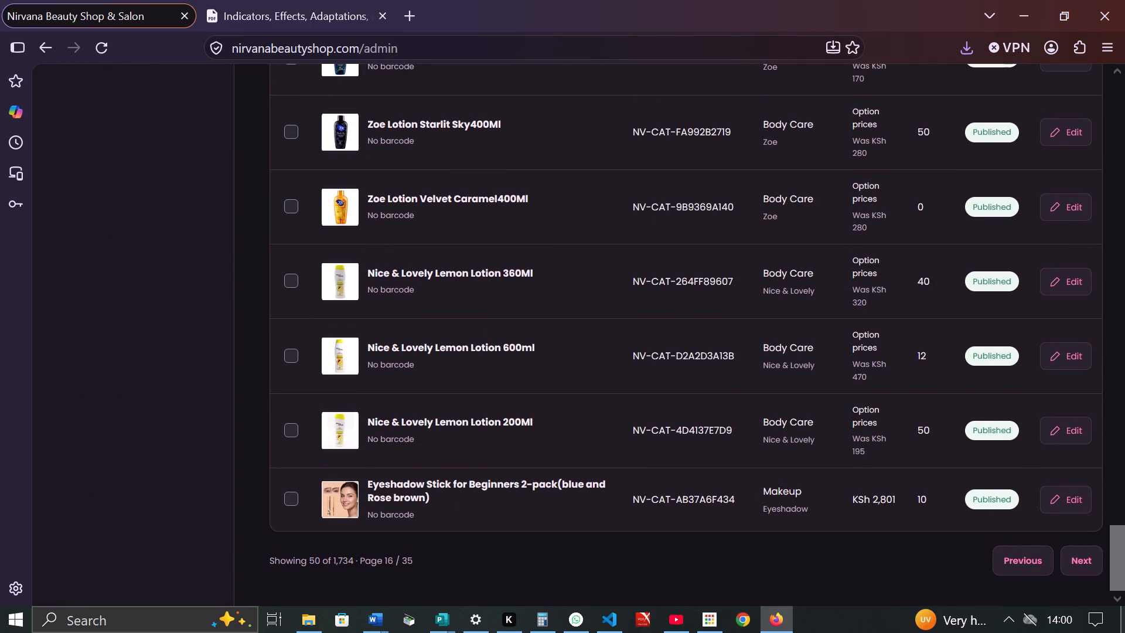
{"action": "left_click", "coordinate": [1062, 500]}
{"action": "scroll", "coordinate": [806, 454], "scroll_direction": "down", "scroll_amount": 2}
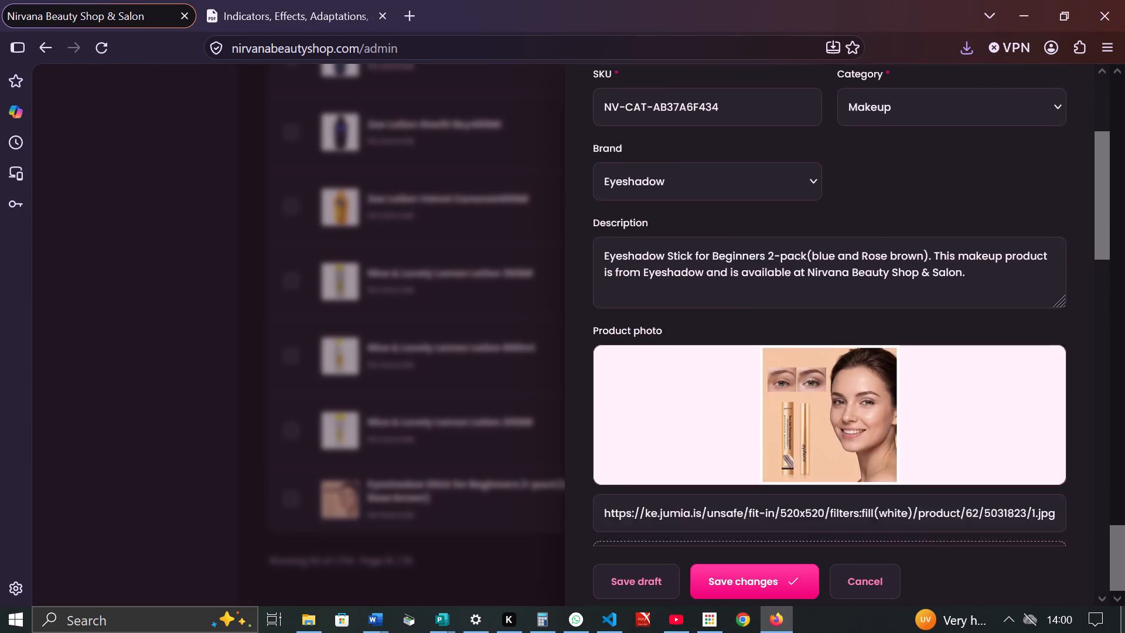
{"action": "scroll", "coordinate": [806, 454], "scroll_direction": "down", "scroll_amount": 3}
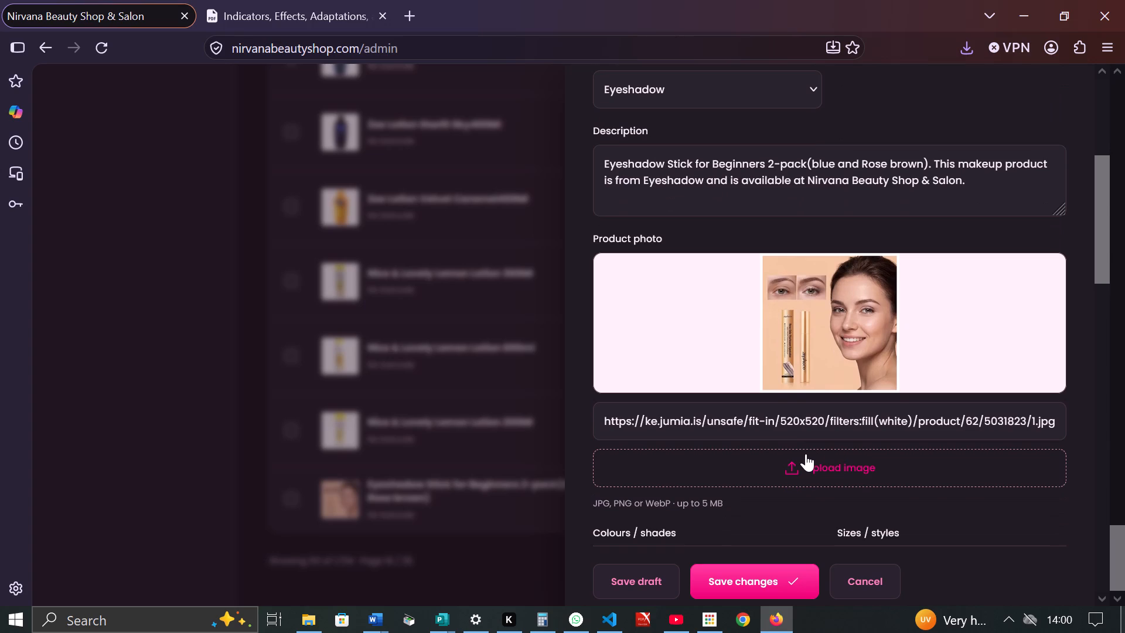
{"action": "scroll", "coordinate": [806, 454], "scroll_direction": "down", "scroll_amount": 4}
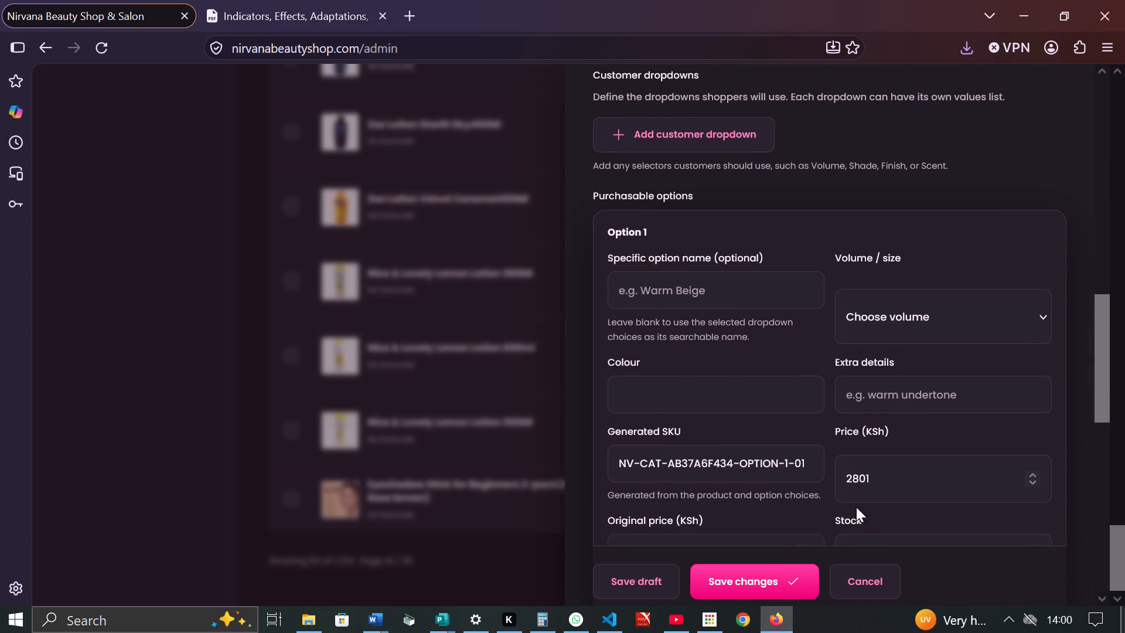
{"action": "scroll", "coordinate": [851, 523], "scroll_direction": "down", "scroll_amount": 1}
{"action": "left_click", "coordinate": [849, 494]}
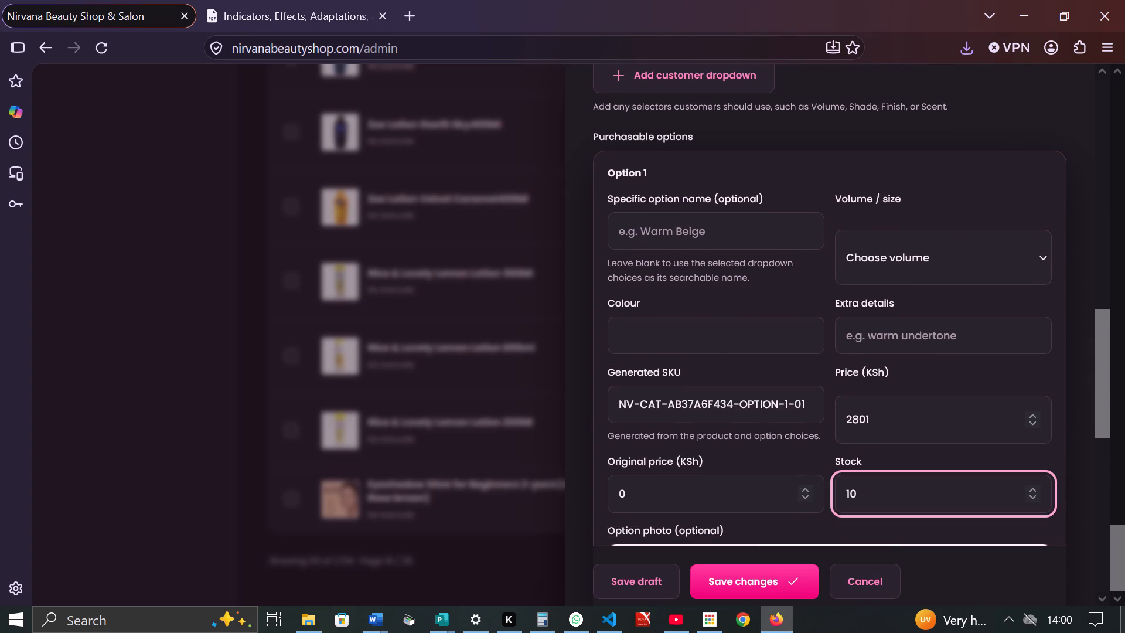
{"action": "key", "text": "BackSpace"}
{"action": "left_click_drag", "start_coordinate": [849, 494], "coordinate": [751, 562]}
{"action": "left_click", "coordinate": [748, 593]}
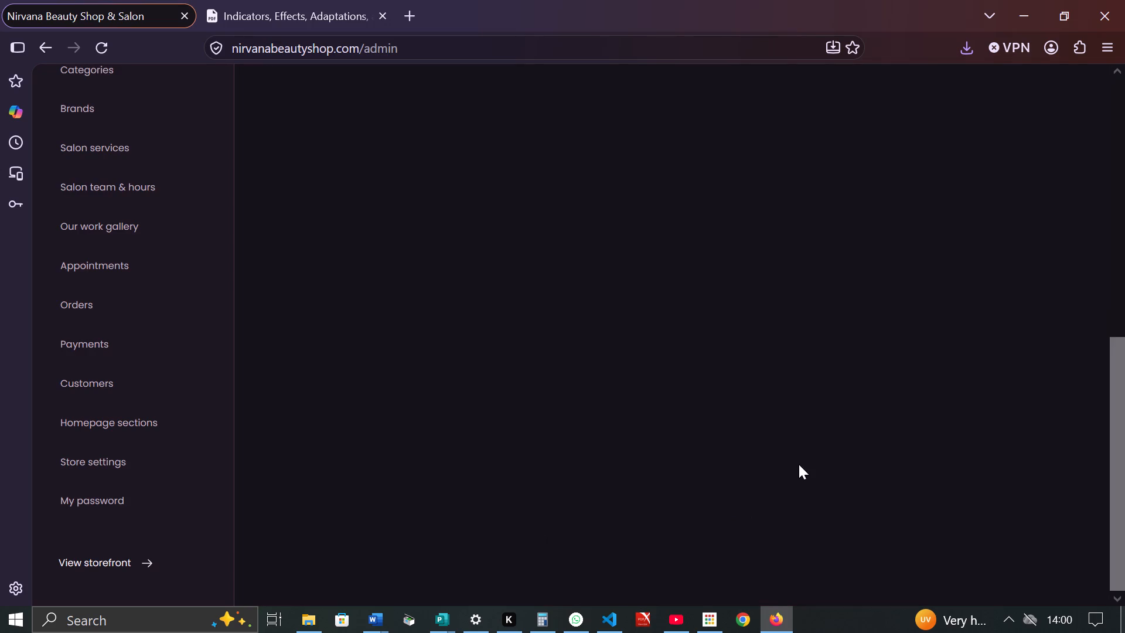
Go through the rest of catalogue page 16 and advance to page 17.
{"action": "scroll", "coordinate": [799, 464], "scroll_direction": "down", "scroll_amount": 7}
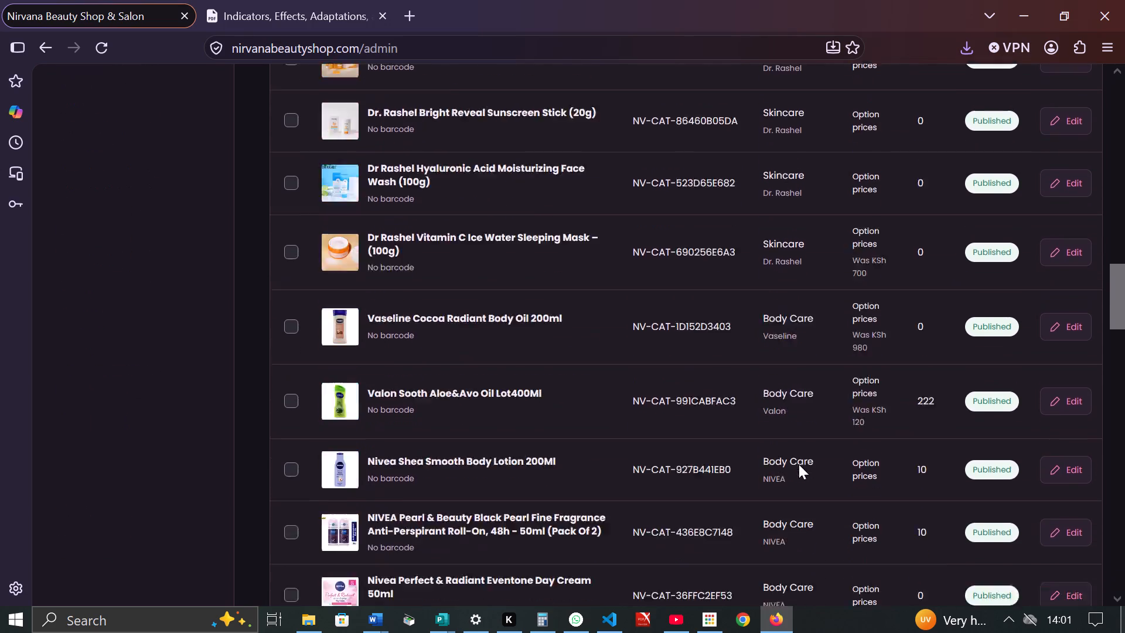
{"action": "scroll", "coordinate": [799, 464], "scroll_direction": "down", "scroll_amount": 8}
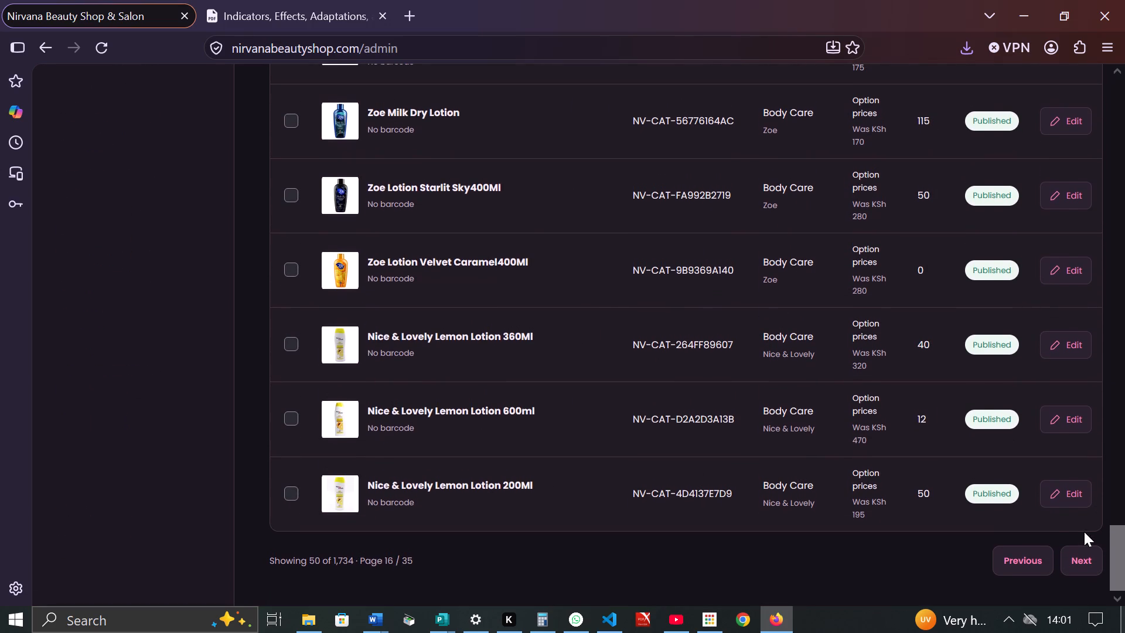
{"action": "left_click", "coordinate": [1074, 559]}
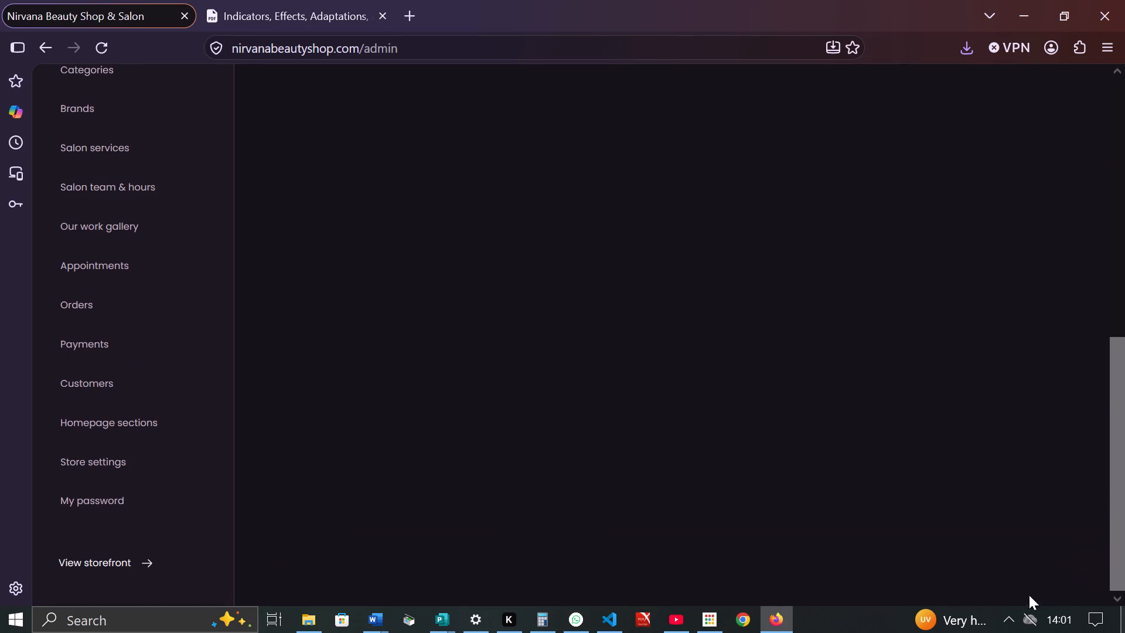
Set the system speaker volume to 36.
{"action": "left_click", "coordinate": [1013, 621]}
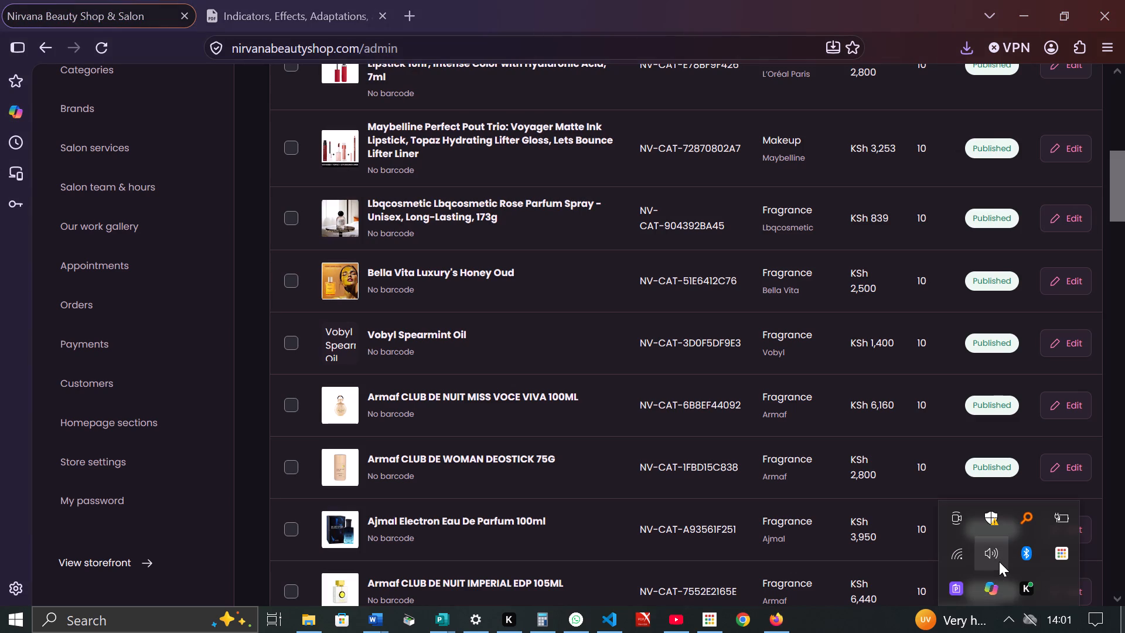
{"action": "left_click", "coordinate": [999, 561]}
{"action": "left_click", "coordinate": [940, 578]}
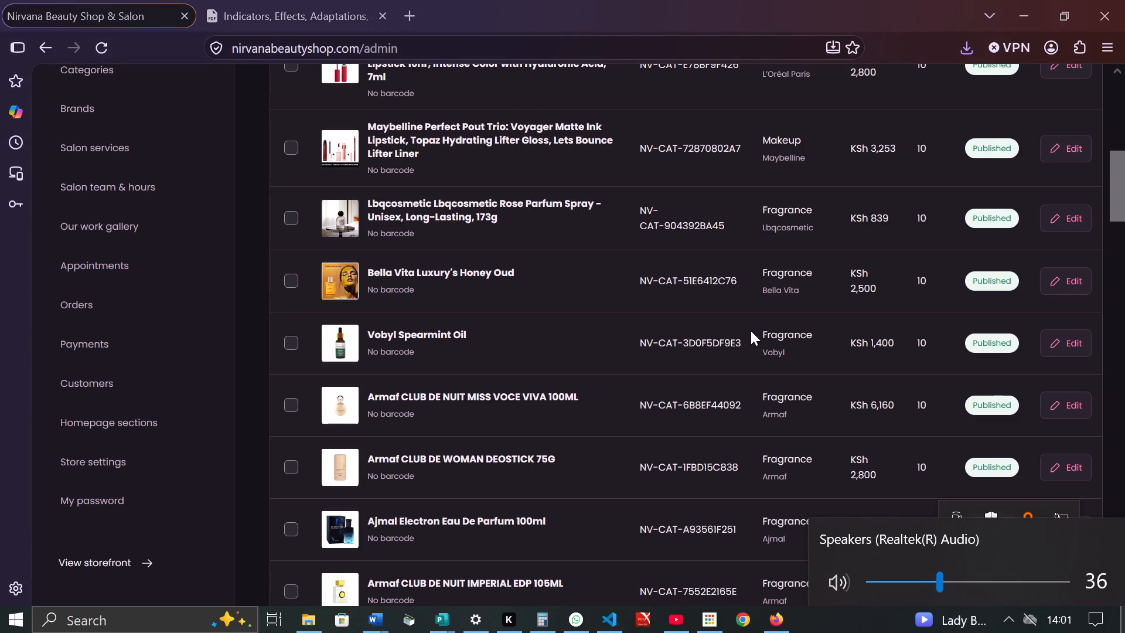
Set the stock of the Maybelline Fit Me Matte And Poreless Foundation 312 Golden's Option 1 to 0 and save the product changes.
{"action": "scroll", "coordinate": [751, 331], "scroll_direction": "up", "scroll_amount": 4}
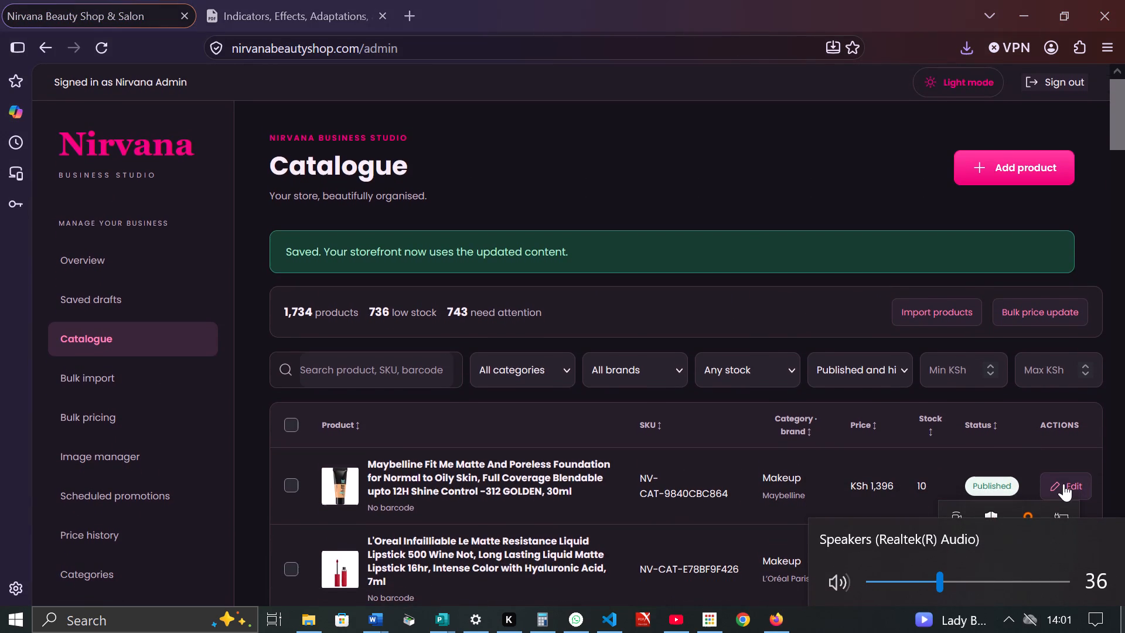
{"action": "left_click", "coordinate": [1063, 484]}
{"action": "scroll", "coordinate": [937, 408], "scroll_direction": "down", "scroll_amount": 2}
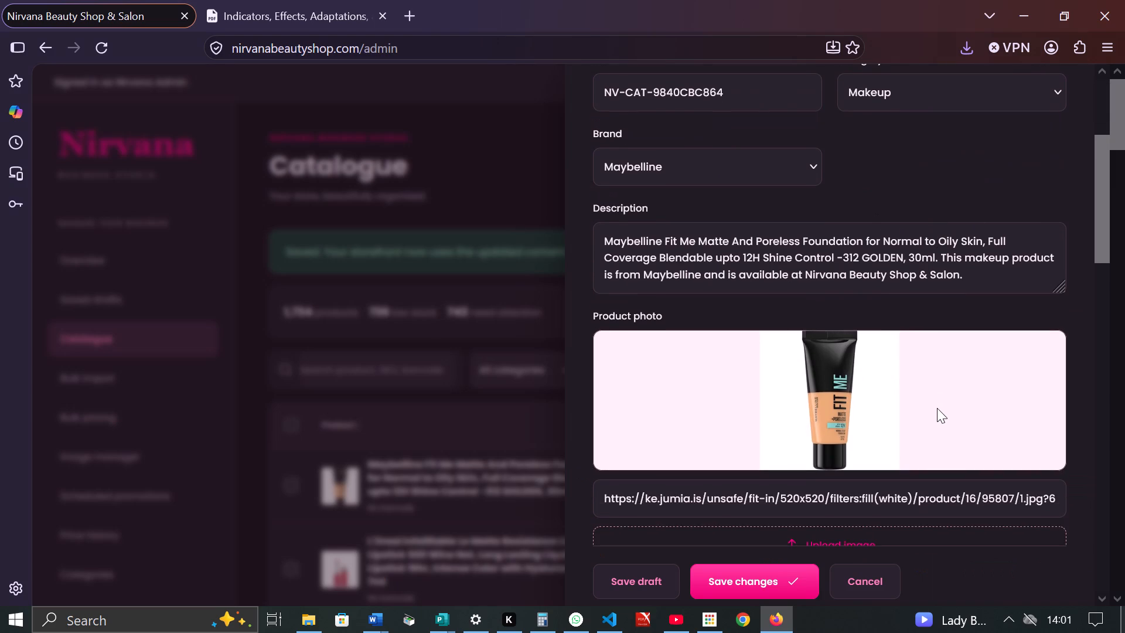
{"action": "scroll", "coordinate": [937, 408], "scroll_direction": "down", "scroll_amount": 2}
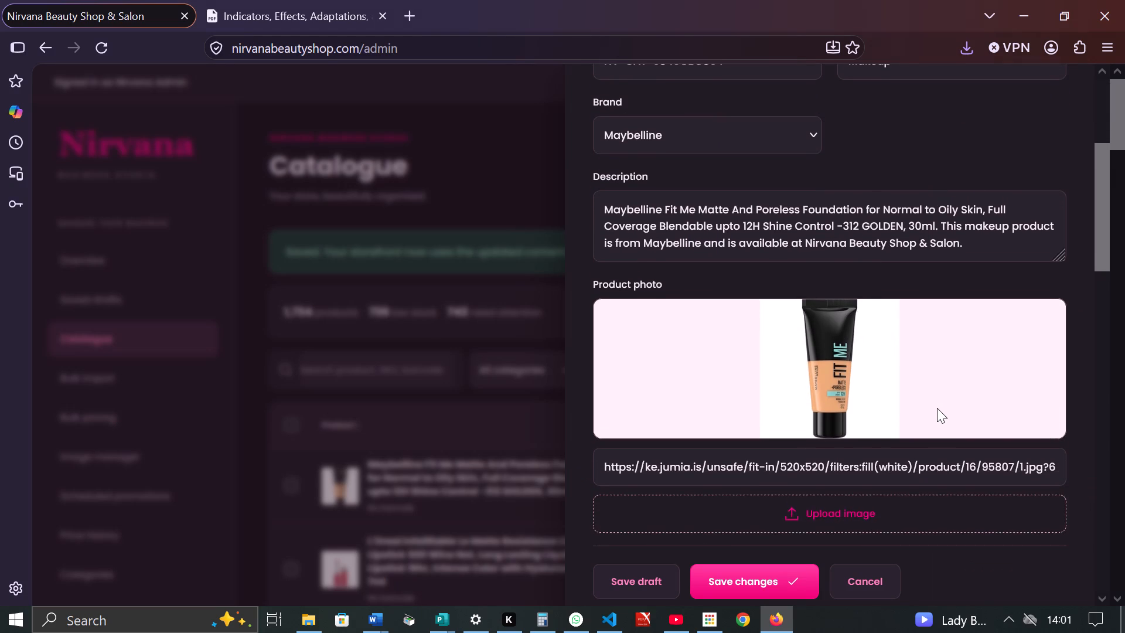
{"action": "scroll", "coordinate": [937, 408], "scroll_direction": "down", "scroll_amount": 4}
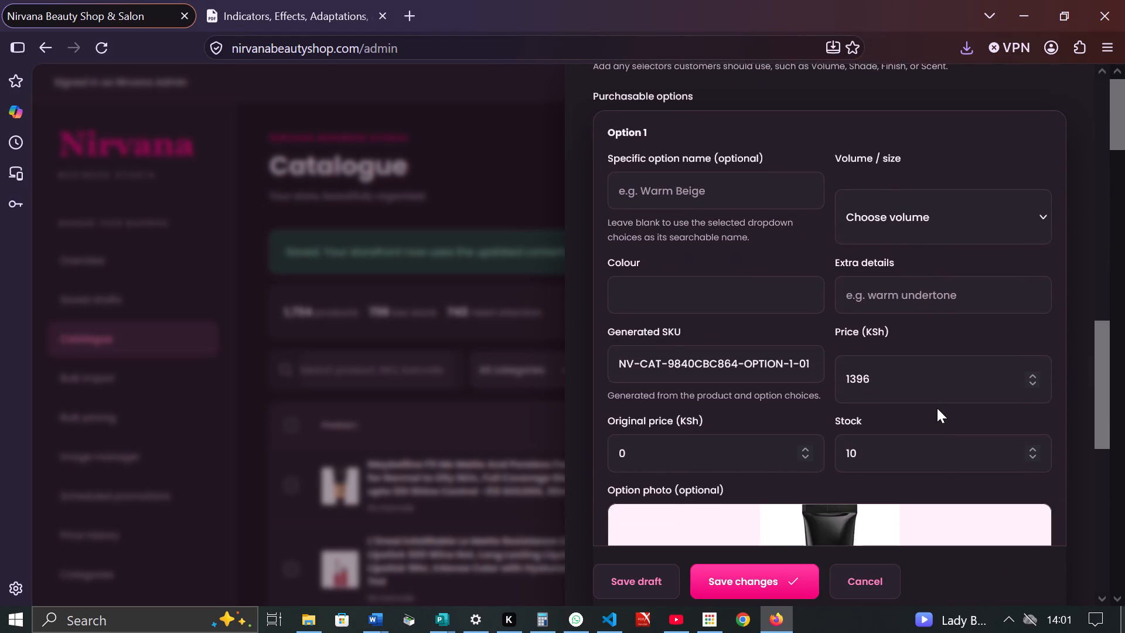
{"action": "scroll", "coordinate": [937, 408], "scroll_direction": "down", "scroll_amount": 2}
{"action": "left_click", "coordinate": [851, 401]}
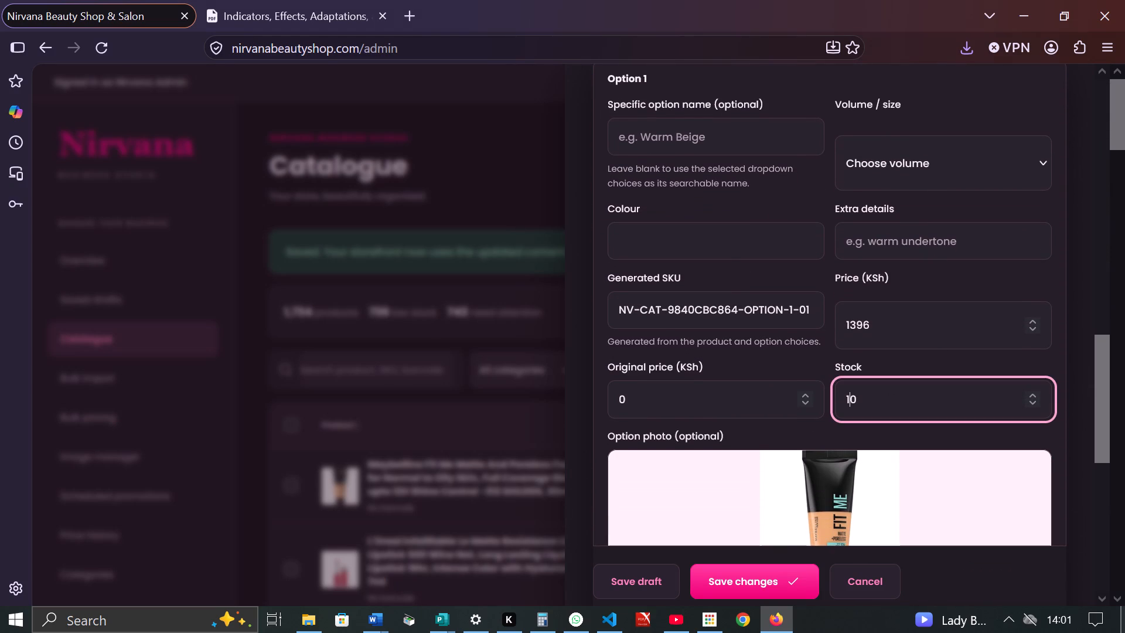
{"action": "key", "text": "BackSpace"}
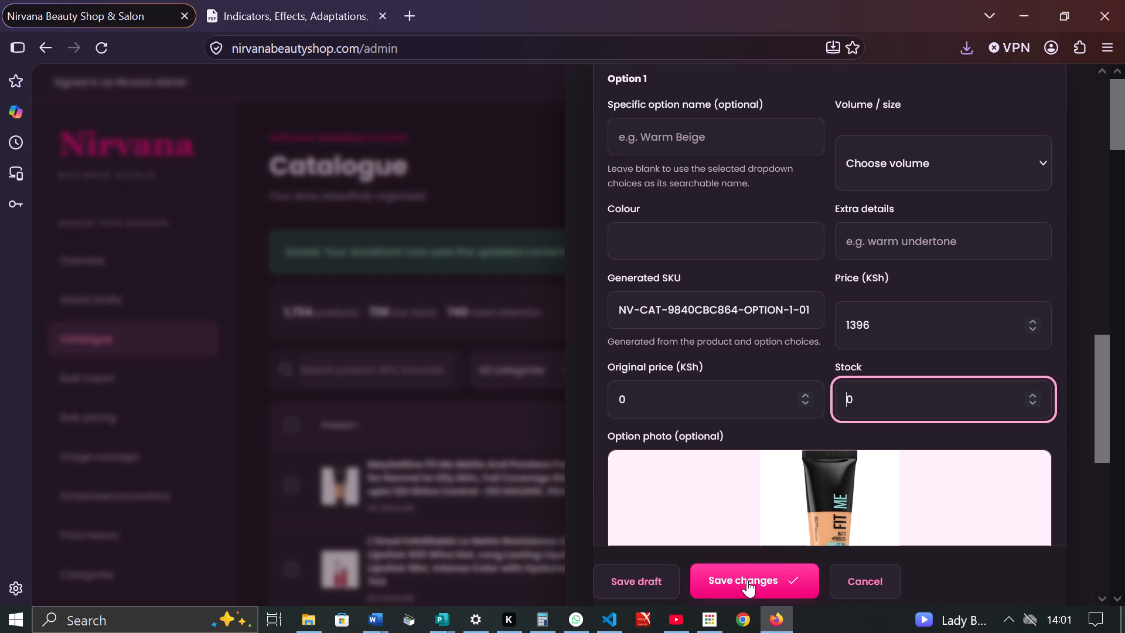
{"action": "left_click", "coordinate": [747, 580]}
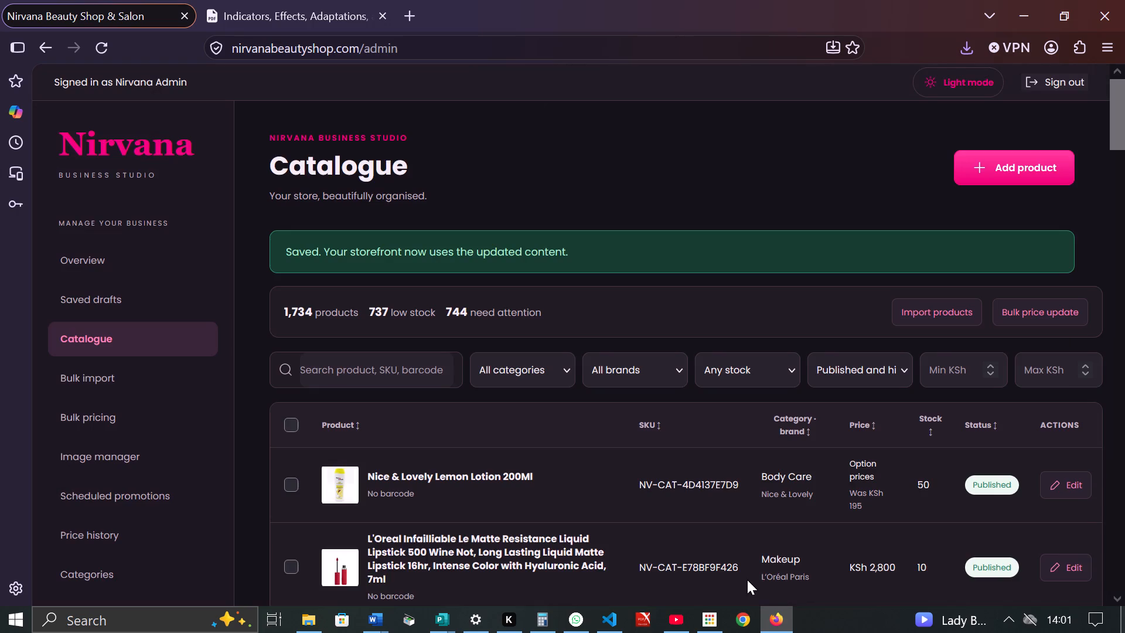
Set Option 1's stock to 0 for the L'Oreal Infailliable Le Matte Resistance 500 Wine Not lipstick and try to save the changes.
{"action": "scroll", "coordinate": [724, 484], "scroll_direction": "down", "scroll_amount": 1}
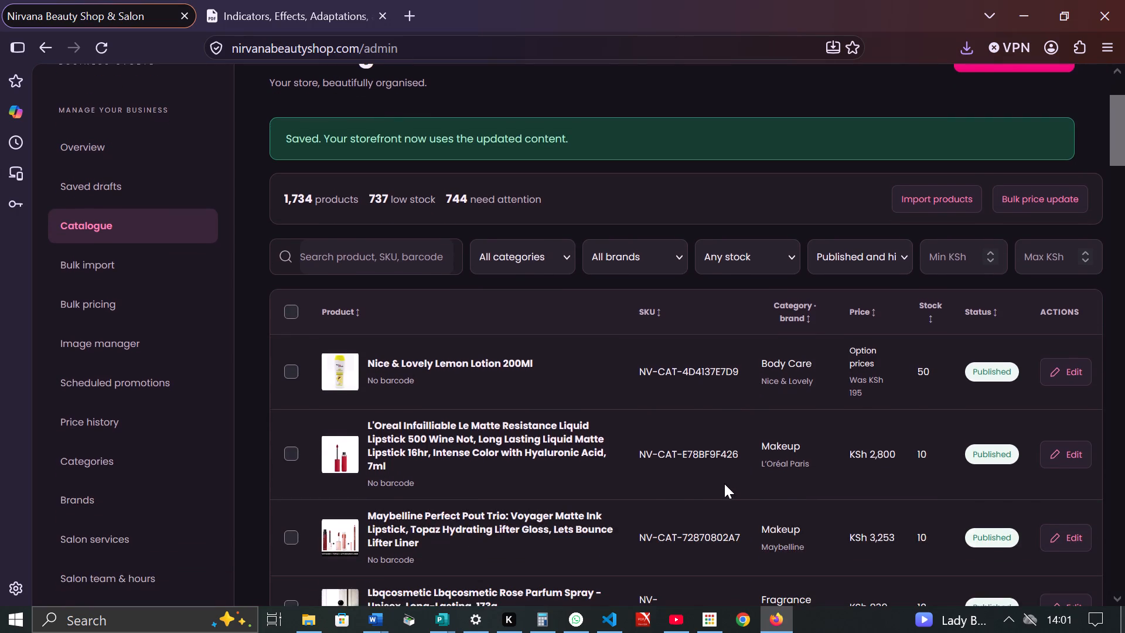
{"action": "scroll", "coordinate": [724, 484], "scroll_direction": "down", "scroll_amount": 1}
{"action": "left_click", "coordinate": [1069, 392]}
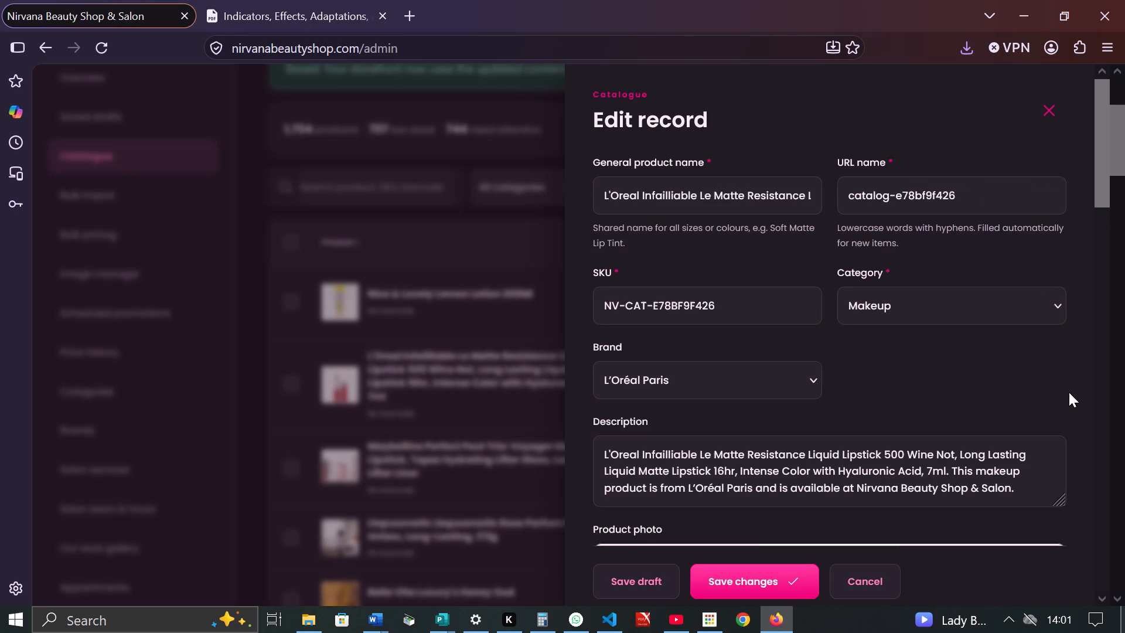
{"action": "scroll", "coordinate": [778, 478], "scroll_direction": "down", "scroll_amount": 3}
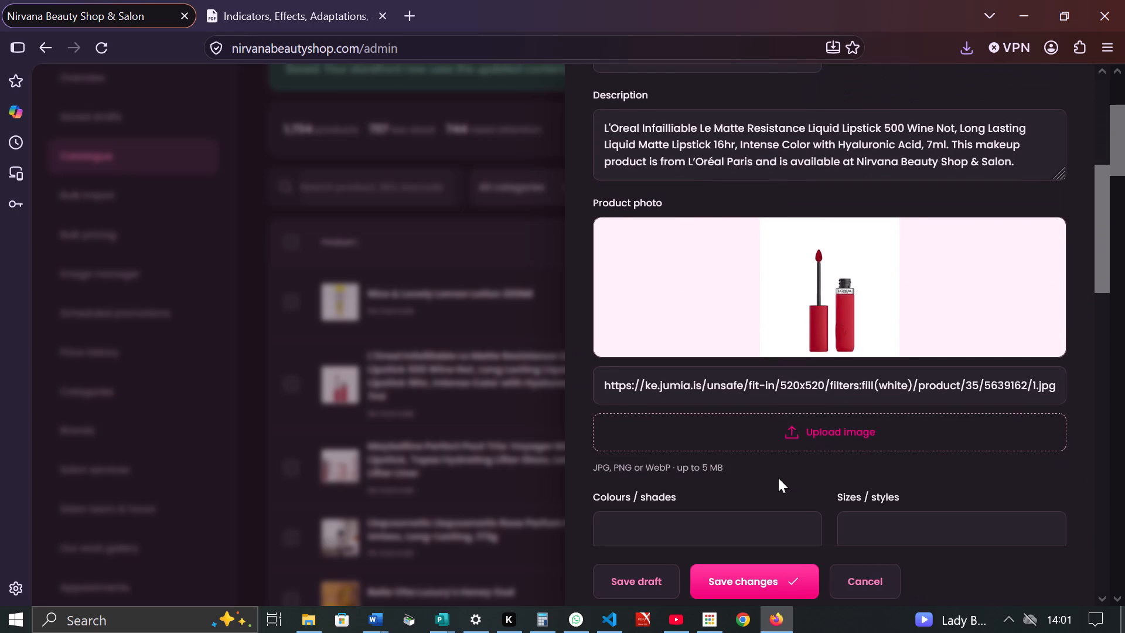
{"action": "scroll", "coordinate": [778, 478], "scroll_direction": "down", "scroll_amount": 1}
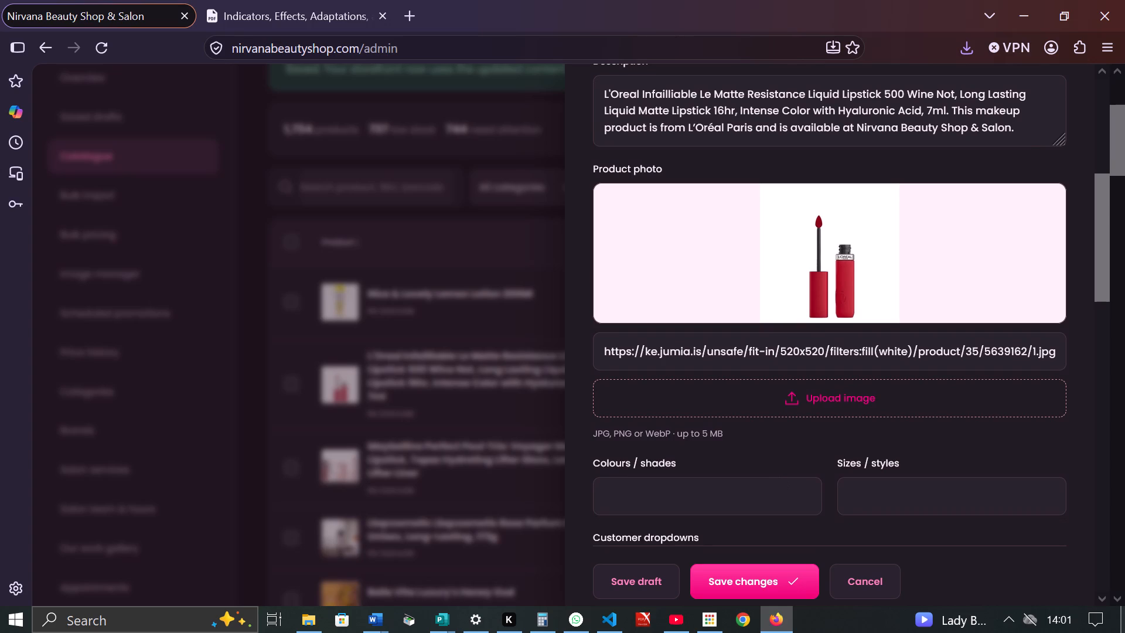
{"action": "scroll", "coordinate": [778, 478], "scroll_direction": "down", "scroll_amount": 2}
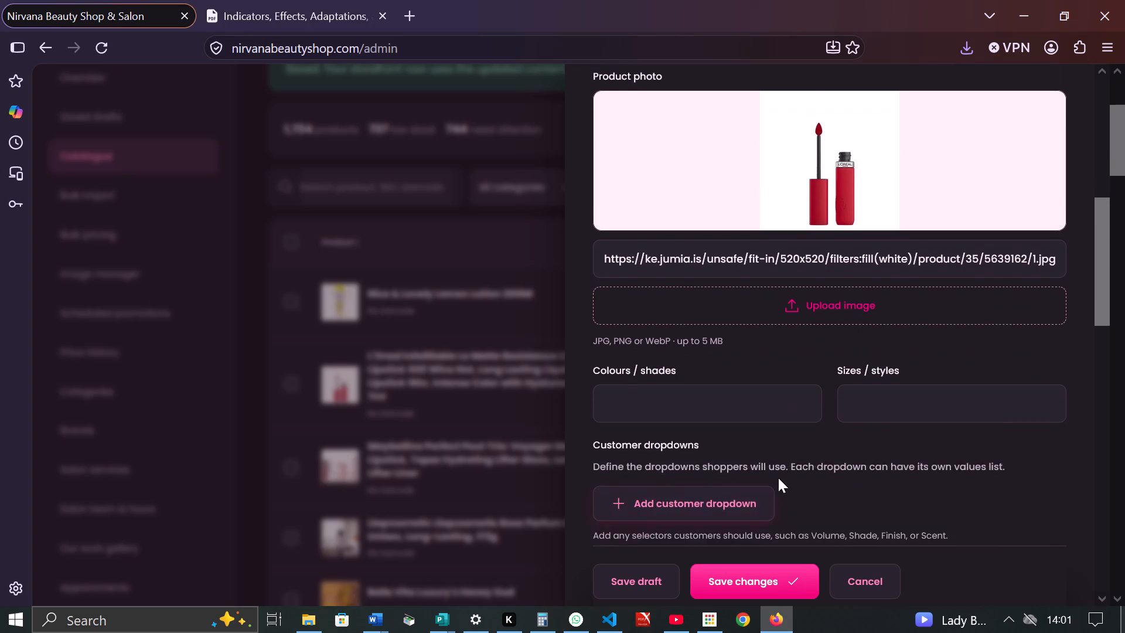
{"action": "scroll", "coordinate": [778, 478], "scroll_direction": "down", "scroll_amount": 2}
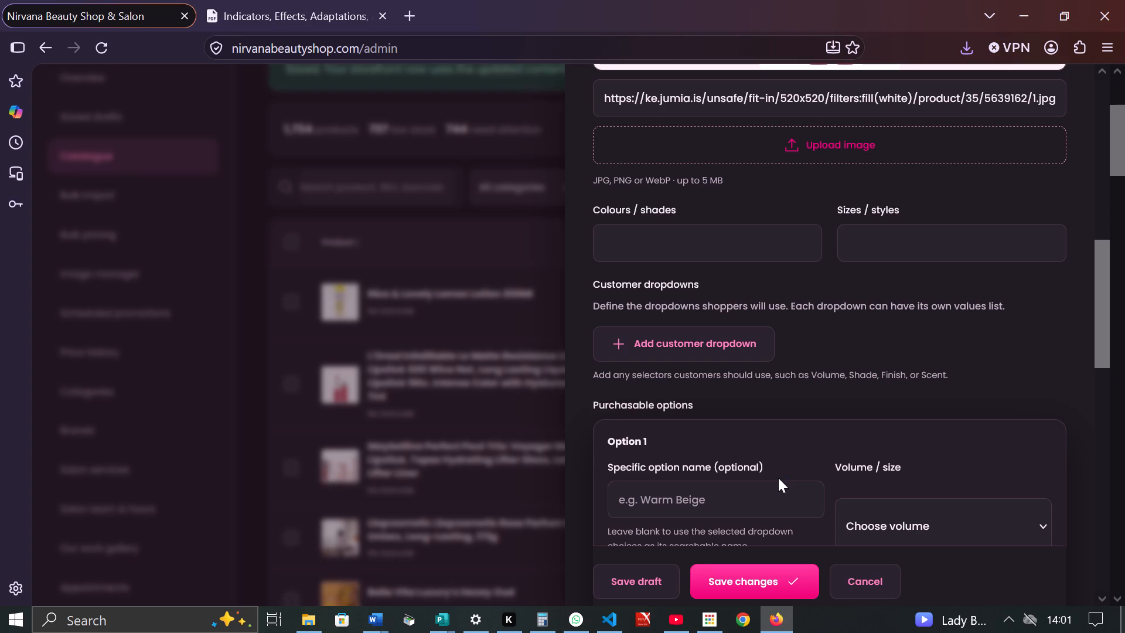
{"action": "scroll", "coordinate": [778, 478], "scroll_direction": "down", "scroll_amount": 2}
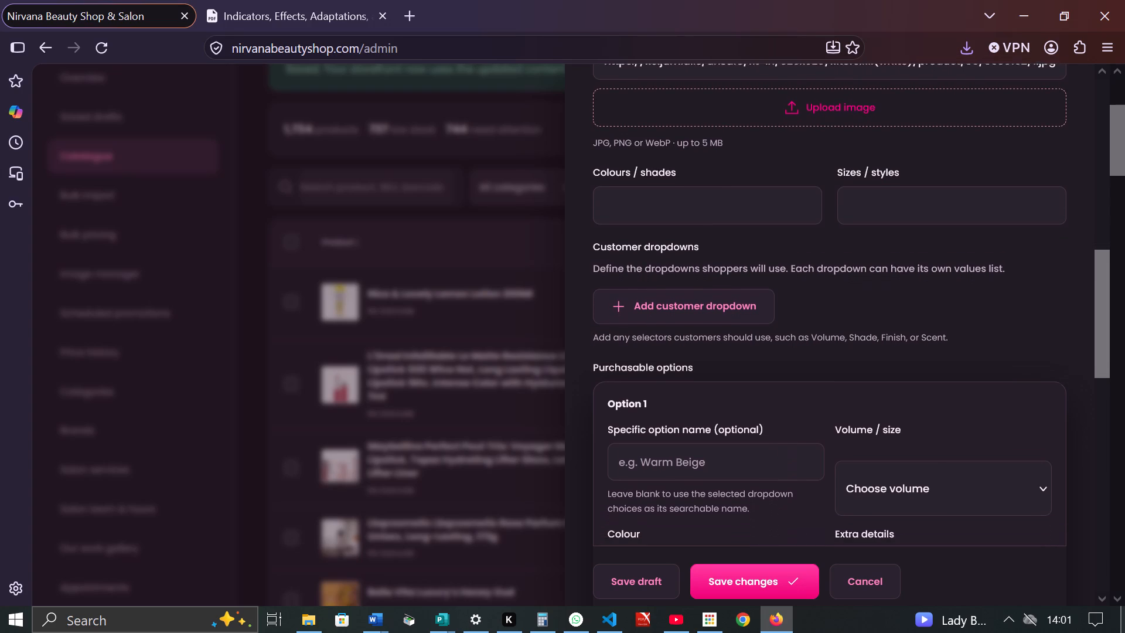
{"action": "scroll", "coordinate": [778, 478], "scroll_direction": "down", "scroll_amount": 1}
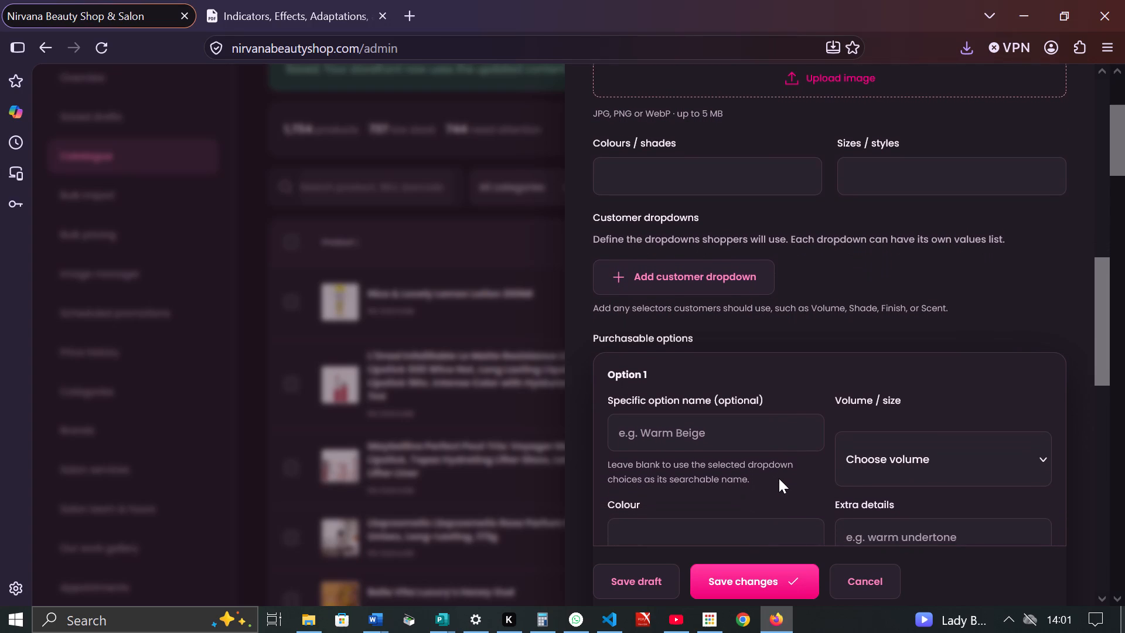
{"action": "right_click", "coordinate": [779, 478]}
{"action": "scroll", "coordinate": [779, 478], "scroll_direction": "up", "scroll_amount": 2}
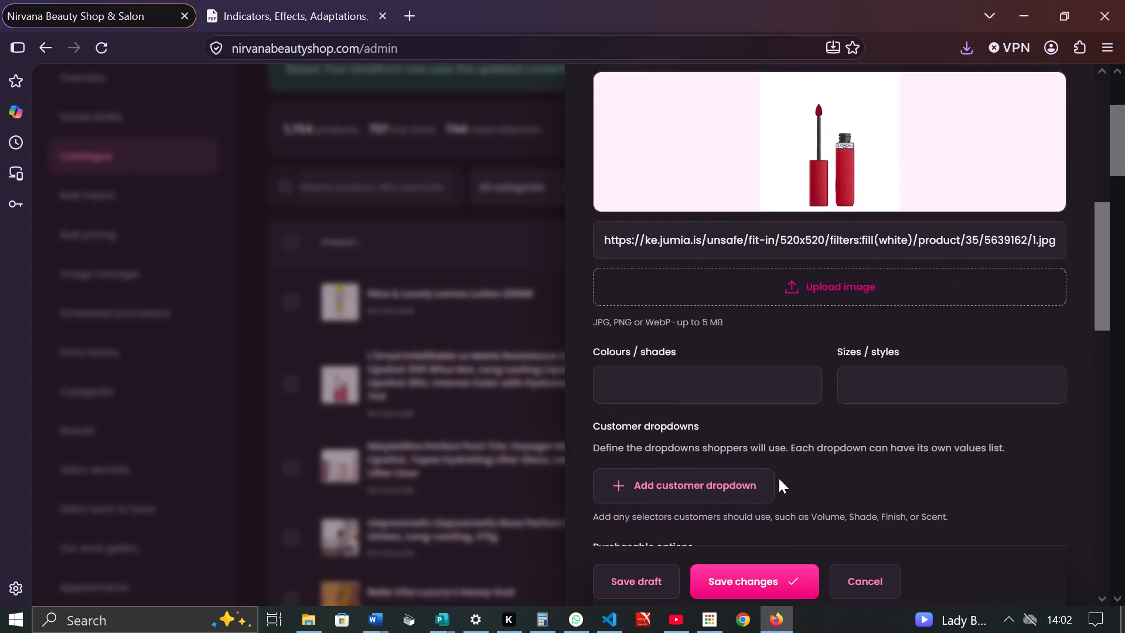
{"action": "scroll", "coordinate": [779, 478], "scroll_direction": "up", "scroll_amount": 1}
{"action": "scroll", "coordinate": [837, 560], "scroll_direction": "down", "scroll_amount": 1}
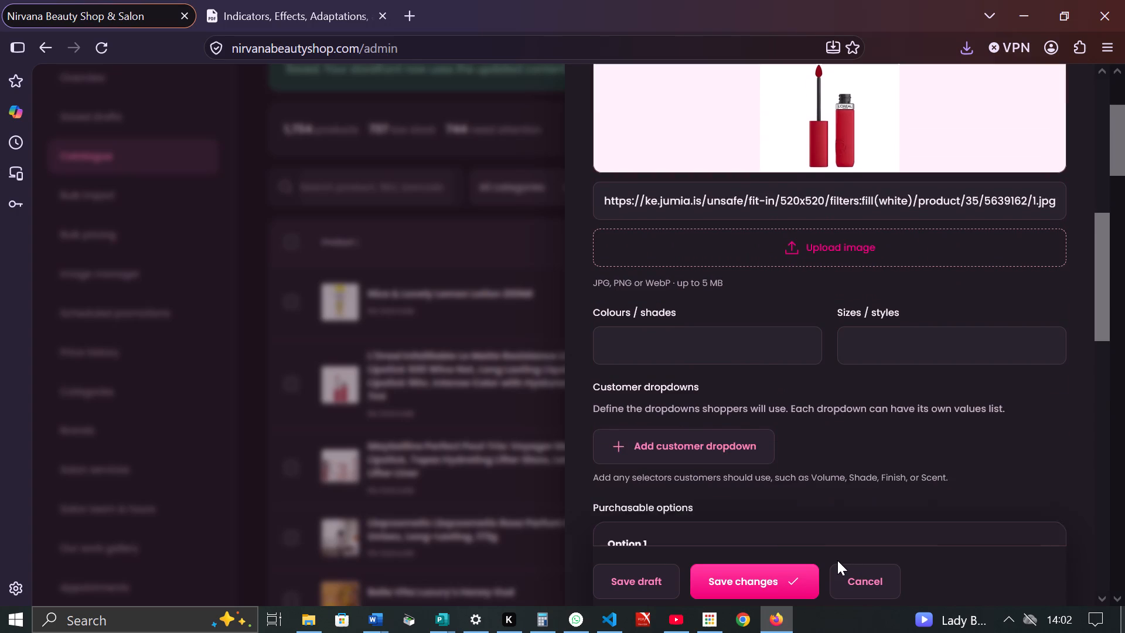
{"action": "scroll", "coordinate": [837, 560], "scroll_direction": "down", "scroll_amount": 3}
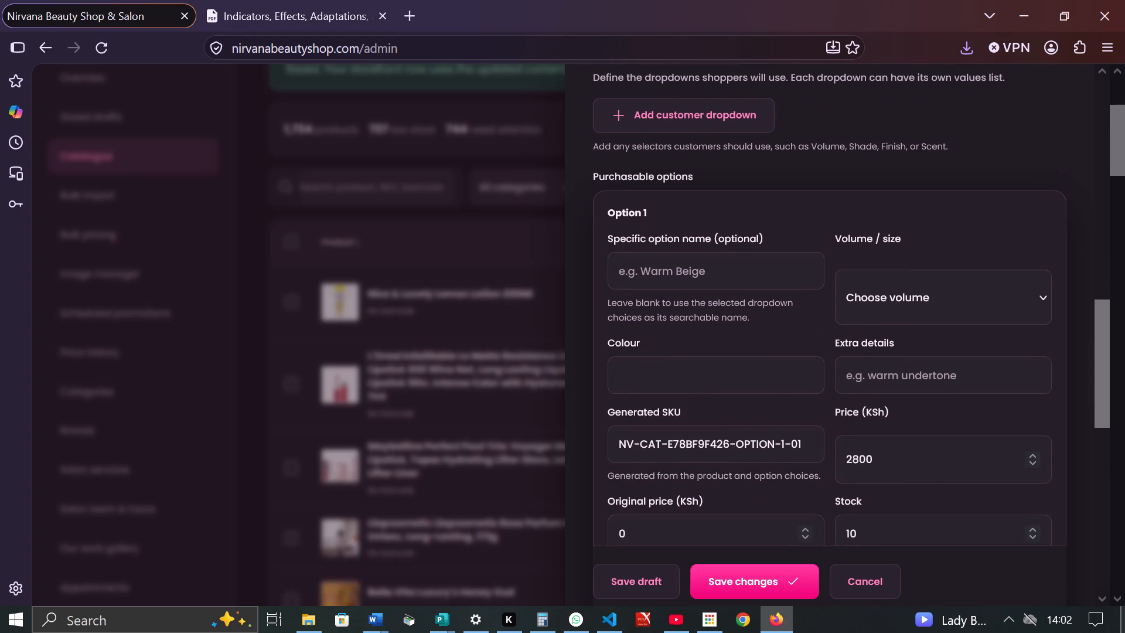
{"action": "left_click", "coordinate": [852, 533]}
{"action": "key", "text": "BackSpace"}
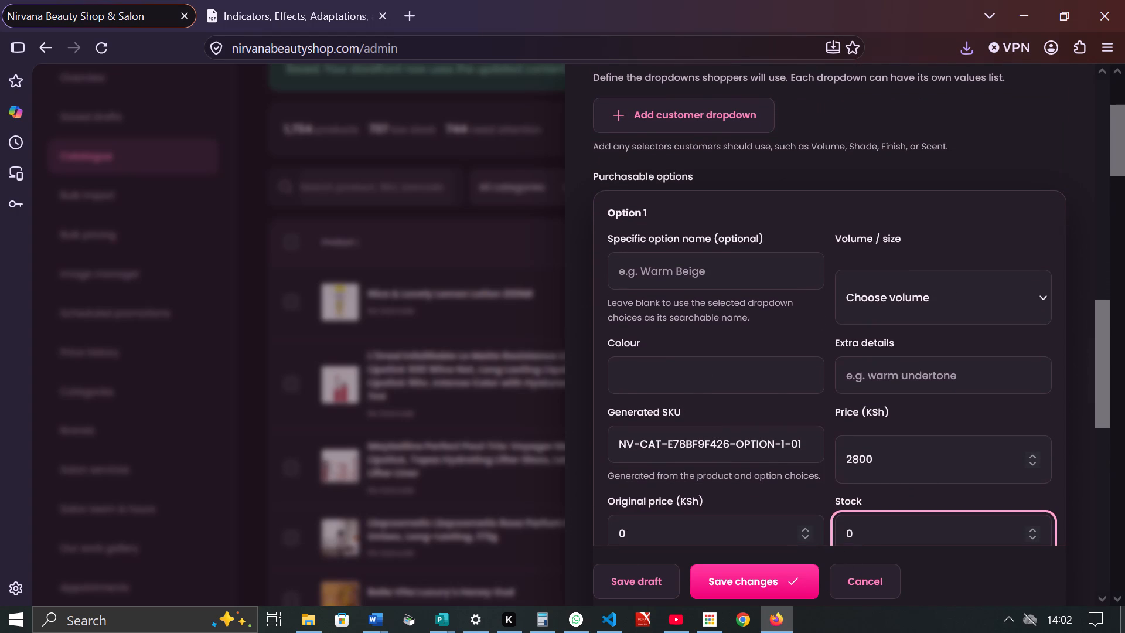
{"action": "left_click", "coordinate": [795, 581]}
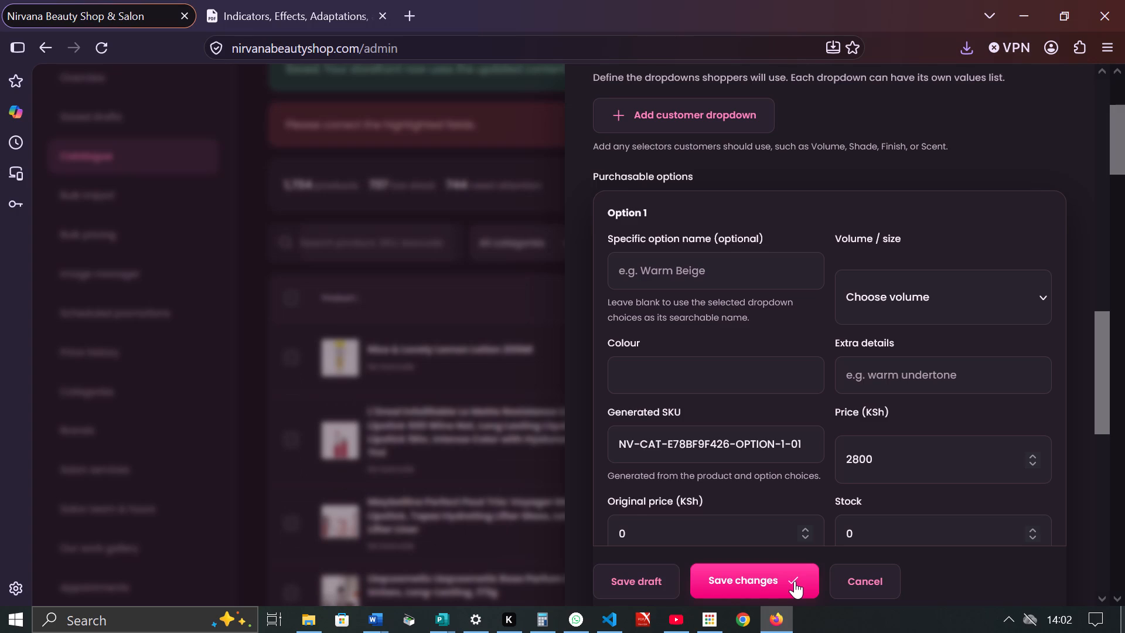
{"action": "left_click", "coordinate": [755, 589]}
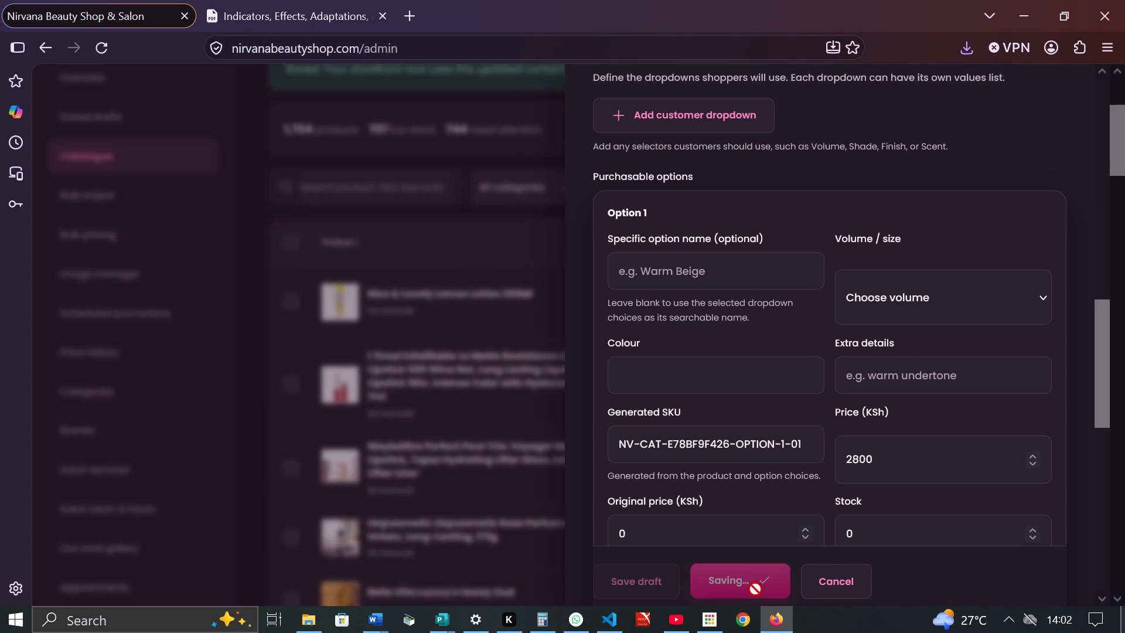
Shorten the general product name to "L'Oreal Infailliable Le Matte Resistance Liquid Lipstick 500" by deleting everything after 500, and save the product changes.
{"action": "scroll", "coordinate": [815, 410], "scroll_direction": "up", "scroll_amount": 5}
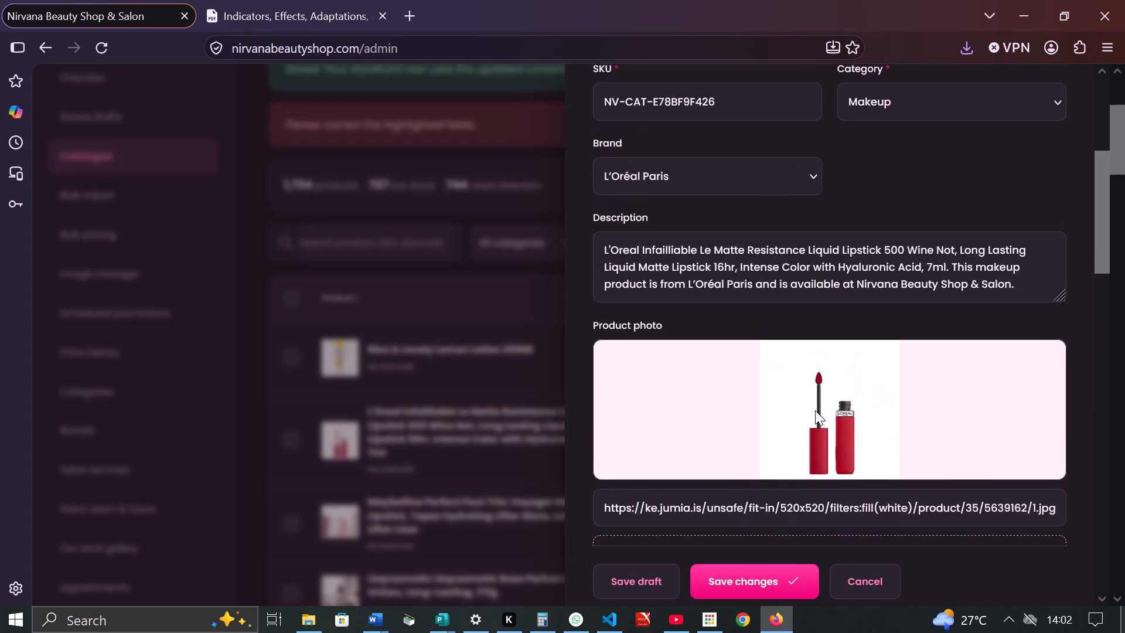
{"action": "scroll", "coordinate": [815, 410], "scroll_direction": "up", "scroll_amount": 2}
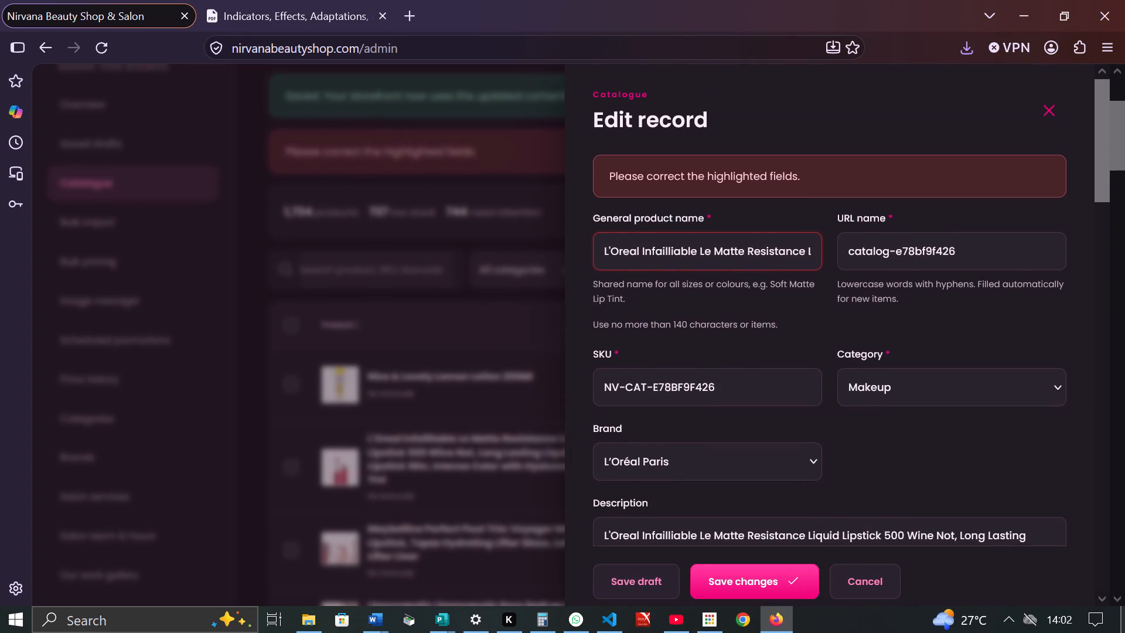
{"action": "left_click", "coordinate": [812, 250]}
{"action": "key", "text": "Right"}
{"action": "key", "text": "Right"}
{"action": "key", "text": "Right"}
{"action": "key", "text": "Right"}
{"action": "key", "text": "Right"}
{"action": "key", "text": "Right"}
{"action": "key", "text": "Right"}
{"action": "key", "text": "Right"}
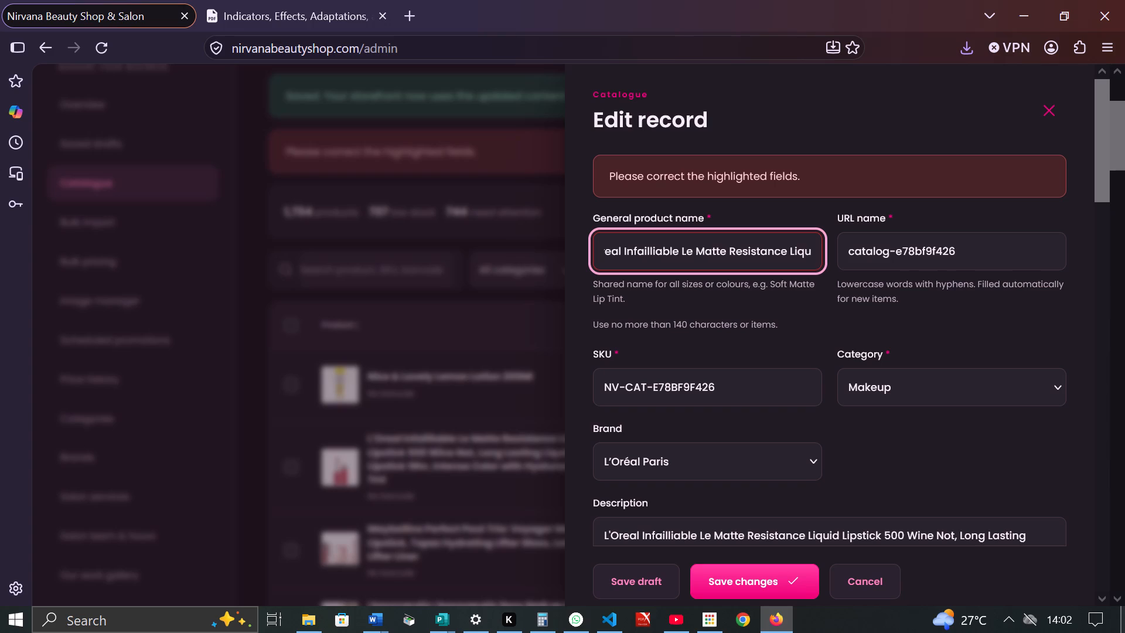
{"action": "key", "text": "Right"}
{"action": "key", "text": "Right"}
{"action": "key", "text": "Right"}
{"action": "key", "text": "Right"}
{"action": "key", "text": "Right"}
{"action": "key", "text": "Right"}
{"action": "key", "text": "Right"}
{"action": "key", "text": "Right"}
{"action": "key", "text": "Right"}
{"action": "key", "text": "Right"}
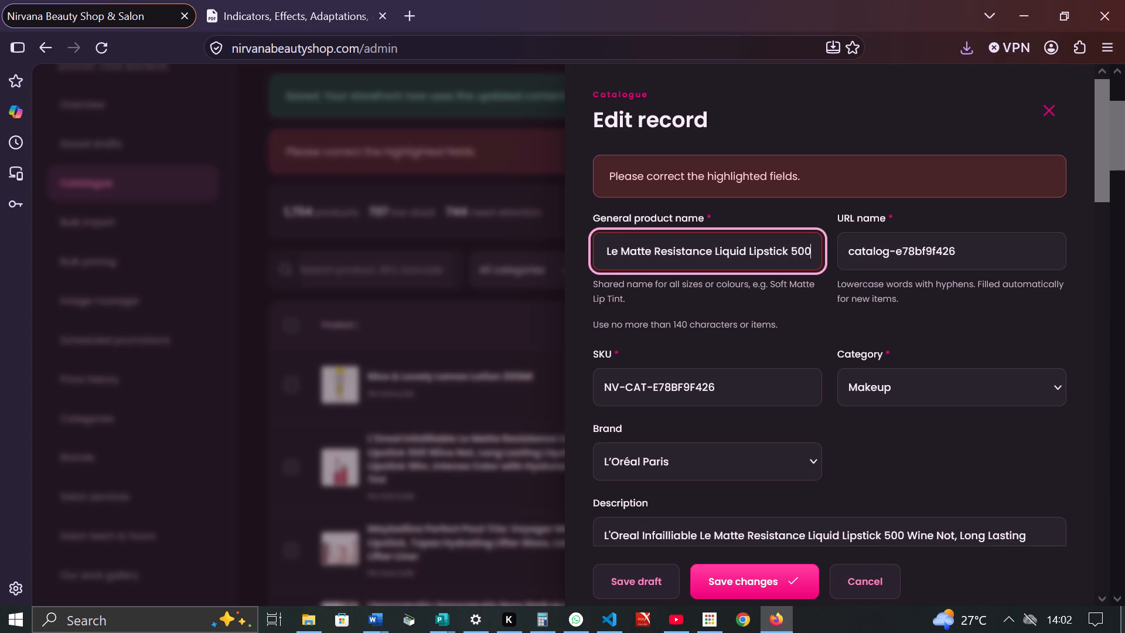
{"action": "key", "text": "Right"}
{"action": "key", "text": "Right"}
{"action": "key", "text": "Right"}
{"action": "key", "text": "Right"}
{"action": "key", "text": "Right"}
{"action": "key", "text": "Right"}
{"action": "key", "text": "Right"}
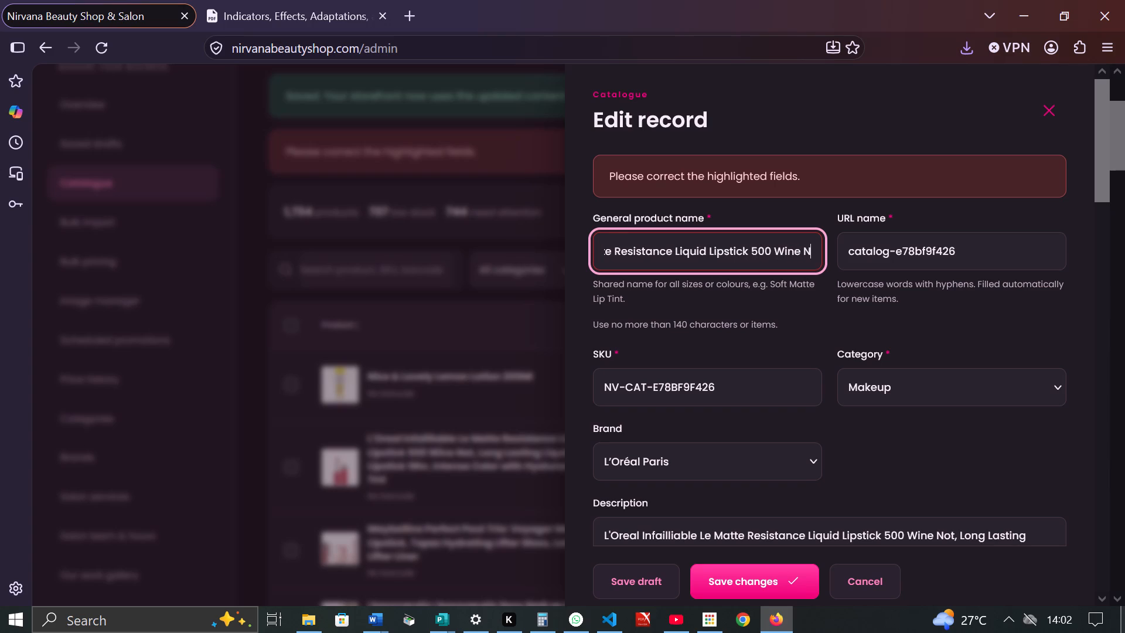
{"action": "key", "text": "Left"}
{"action": "key", "text": "Left"}
{"action": "key", "text": "Left"}
{"action": "key", "text": "Left"}
{"action": "key", "text": "Left"}
{"action": "key", "text": "Left"}
{"action": "key", "text": "shift+Right"}
{"action": "key", "text": "shift+Right"}
{"action": "key", "text": "shift+Right"}
{"action": "key", "text": "shift+Right"}
{"action": "key", "text": "shift+Right"}
{"action": "key", "text": "shift+Right"}
{"action": "key", "text": "shift+Right"}
{"action": "key", "text": "shift+Right"}
{"action": "key", "text": "shift+Right"}
{"action": "key", "text": "shift+Right"}
{"action": "key", "text": "shift+Right"}
{"action": "key", "text": "shift+Right"}
{"action": "key", "text": "shift+Right"}
{"action": "key", "text": "shift+Right"}
{"action": "key", "text": "shift+Right"}
{"action": "key", "text": "shift+Right"}
{"action": "key", "text": "shift+Right"}
{"action": "key", "text": "shift+Right"}
{"action": "key", "text": "shift+Right"}
{"action": "key", "text": "shift+Right"}
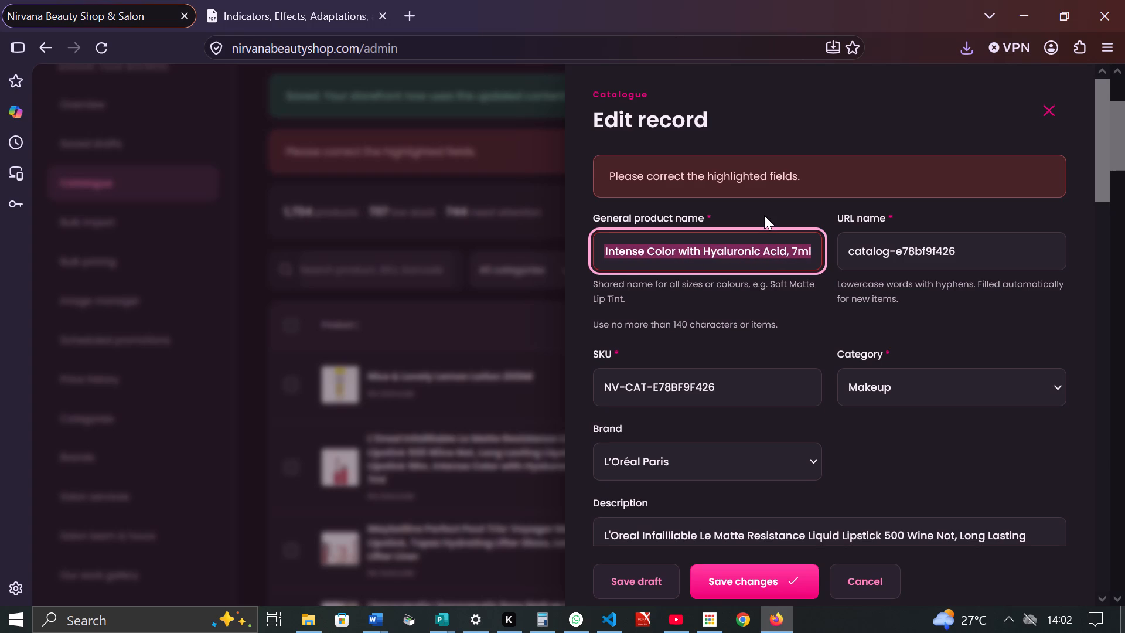
{"action": "key", "text": "BackSpace"}
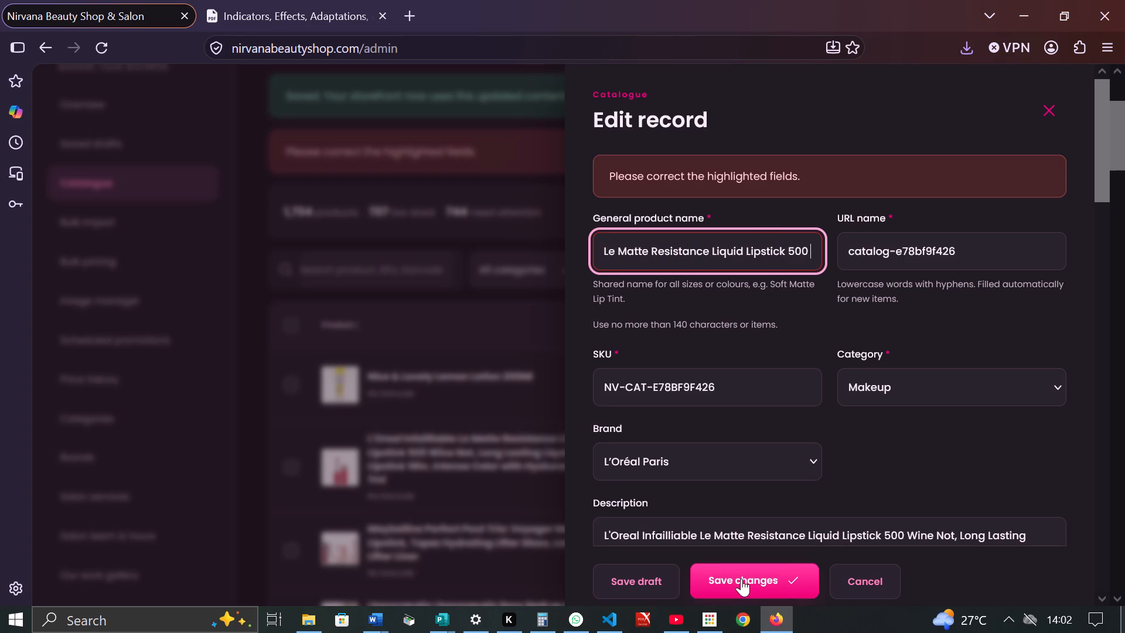
{"action": "left_click", "coordinate": [741, 578]}
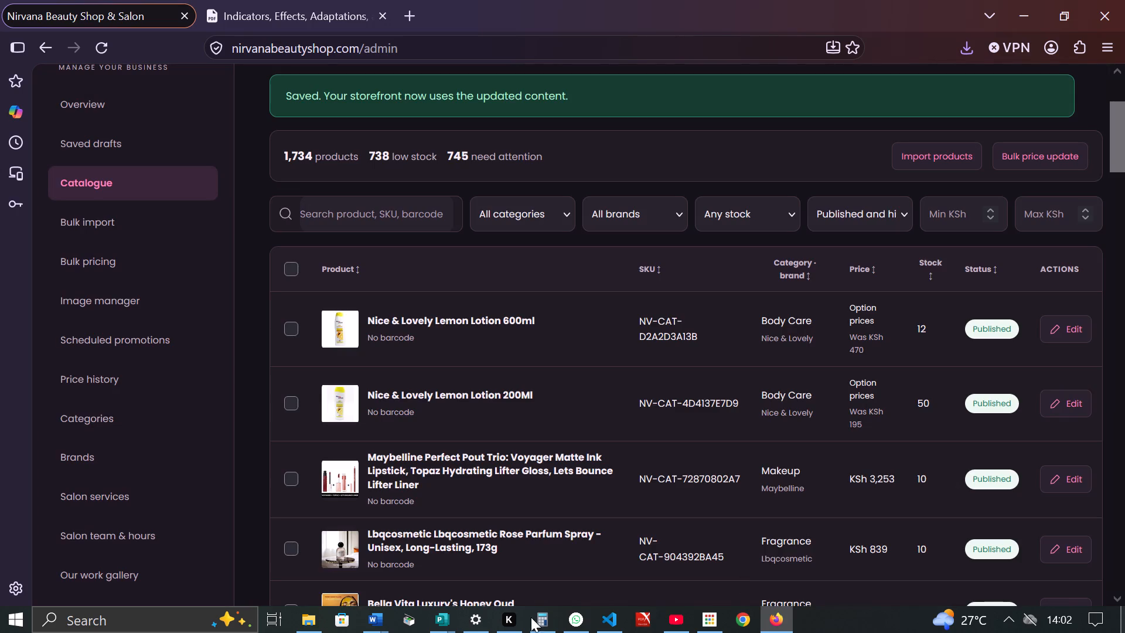
Set the stock of the Maybelline Perfect Pout Trio's Option 1 to 0 and save the product changes.
{"action": "left_click", "coordinate": [1049, 483]}
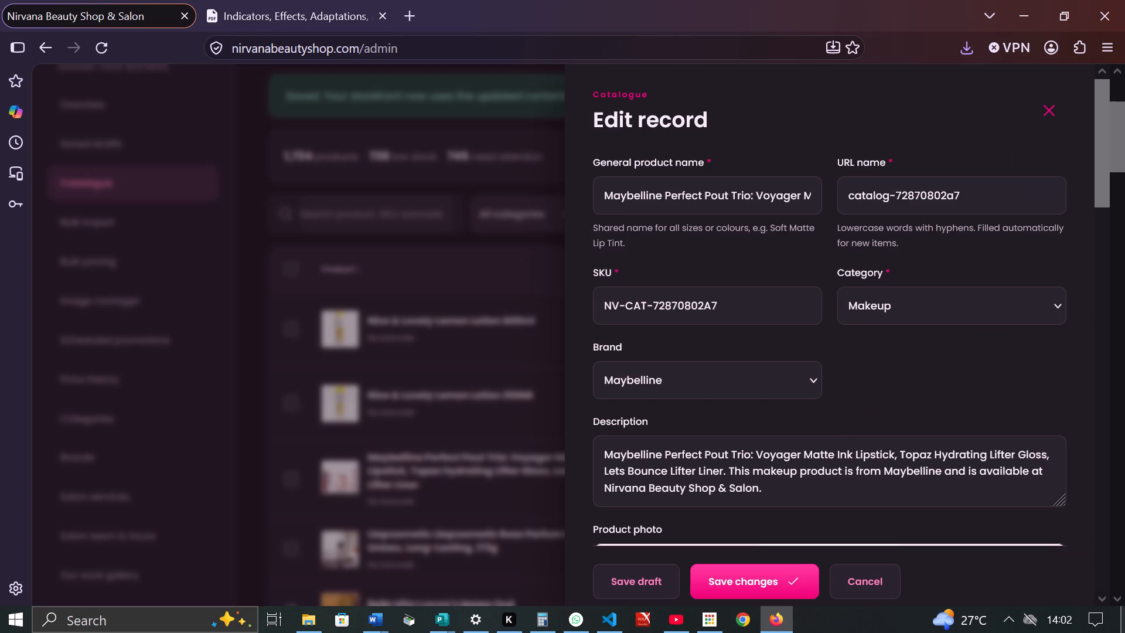
{"action": "scroll", "coordinate": [899, 461], "scroll_direction": "down", "scroll_amount": 2}
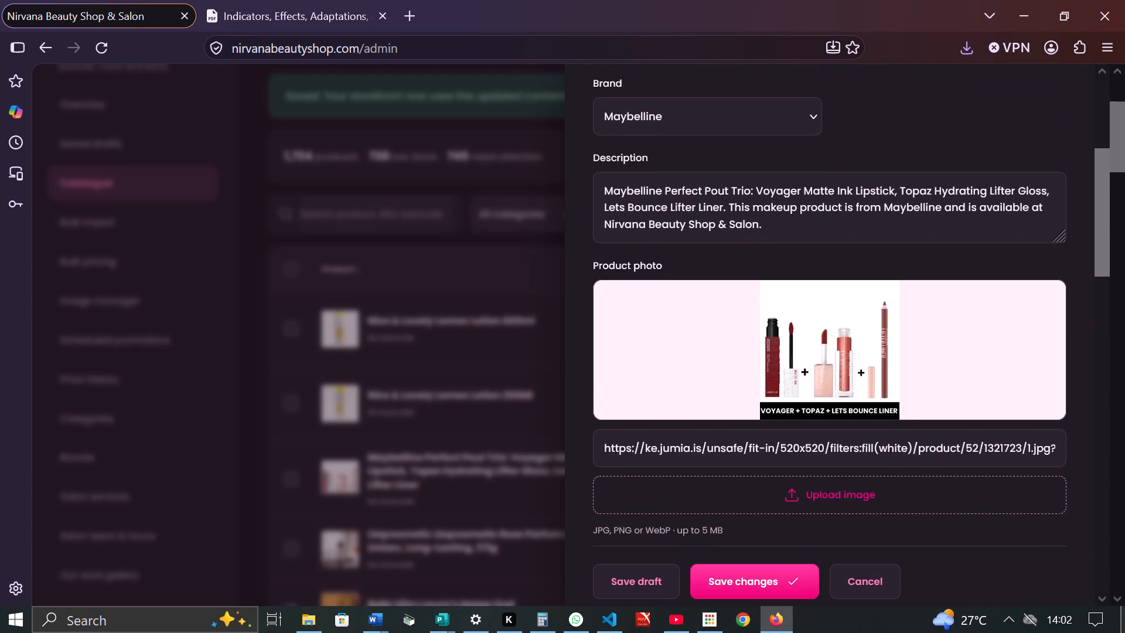
{"action": "scroll", "coordinate": [899, 461], "scroll_direction": "down", "scroll_amount": 6}
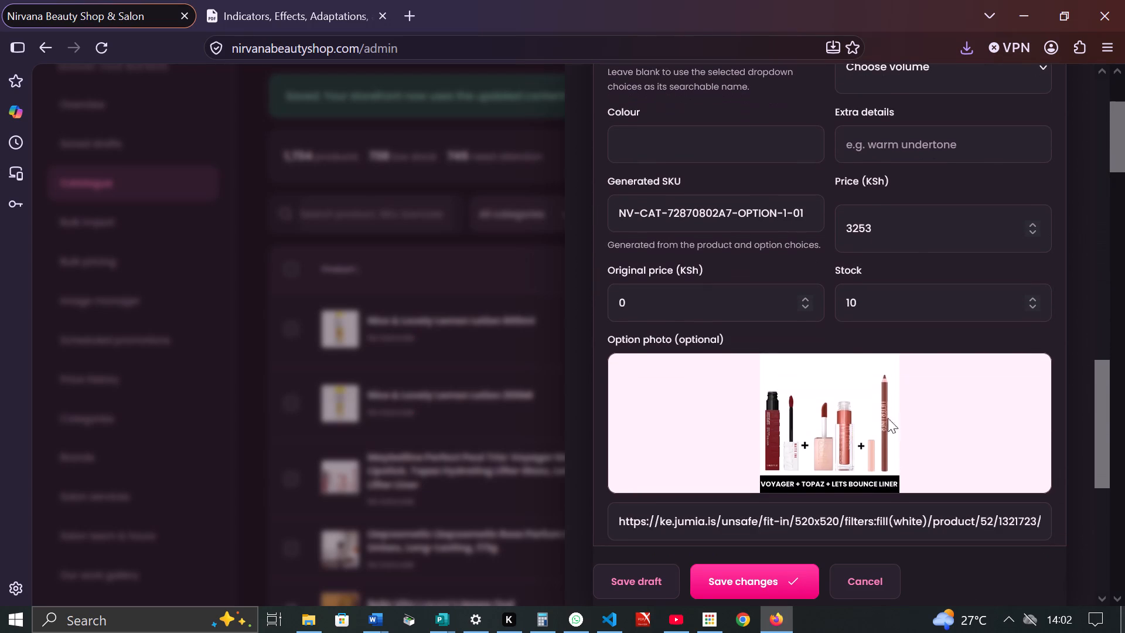
{"action": "left_click", "coordinate": [852, 303]}
{"action": "key", "text": "BackSpace"}
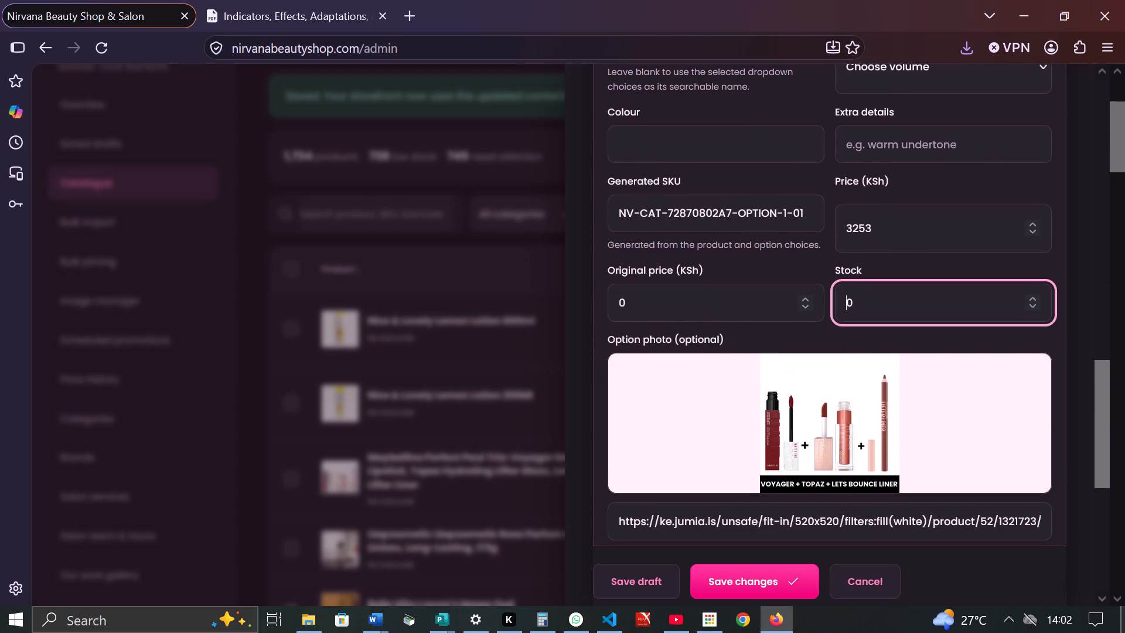
{"action": "left_click", "coordinate": [739, 595]}
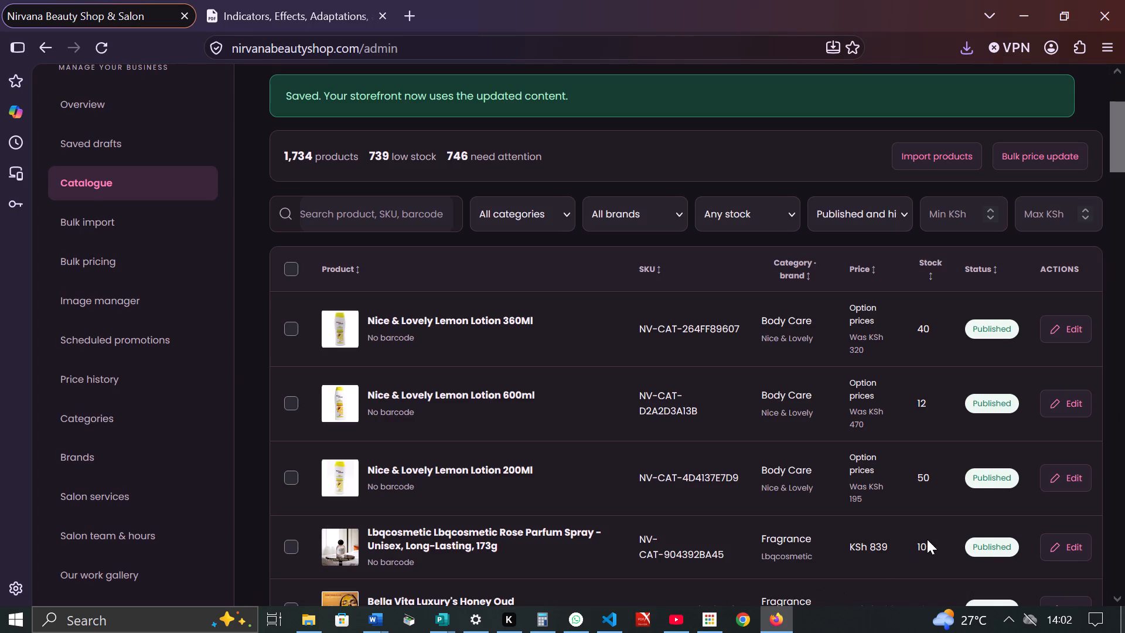
Set the stock of the Lbqcosmetic Rose Parfum Spray 173g's Option 1 to 0 and save the product changes.
{"action": "left_click", "coordinate": [1052, 549]}
{"action": "scroll", "coordinate": [947, 484], "scroll_direction": "down", "scroll_amount": 2}
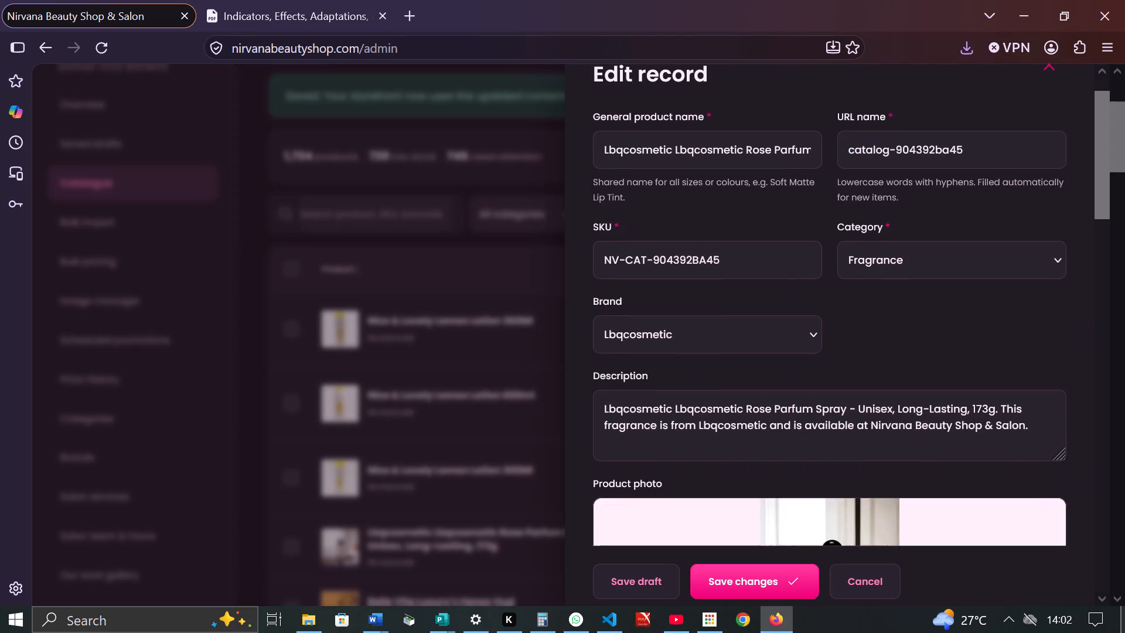
{"action": "scroll", "coordinate": [947, 484], "scroll_direction": "down", "scroll_amount": 2}
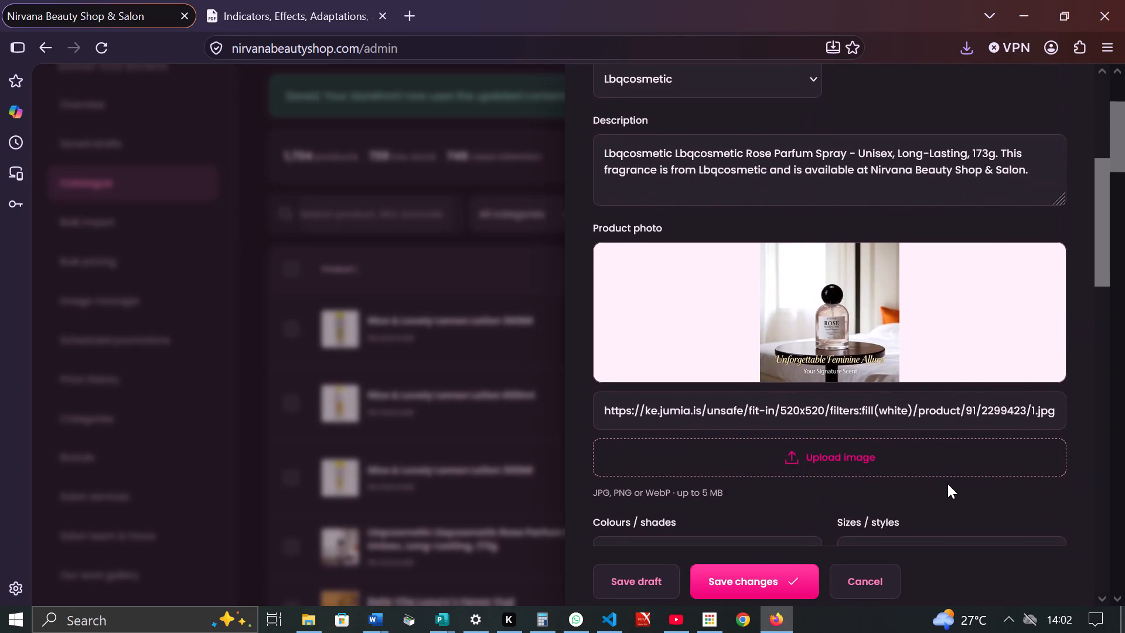
{"action": "scroll", "coordinate": [960, 373], "scroll_direction": "down", "scroll_amount": 1}
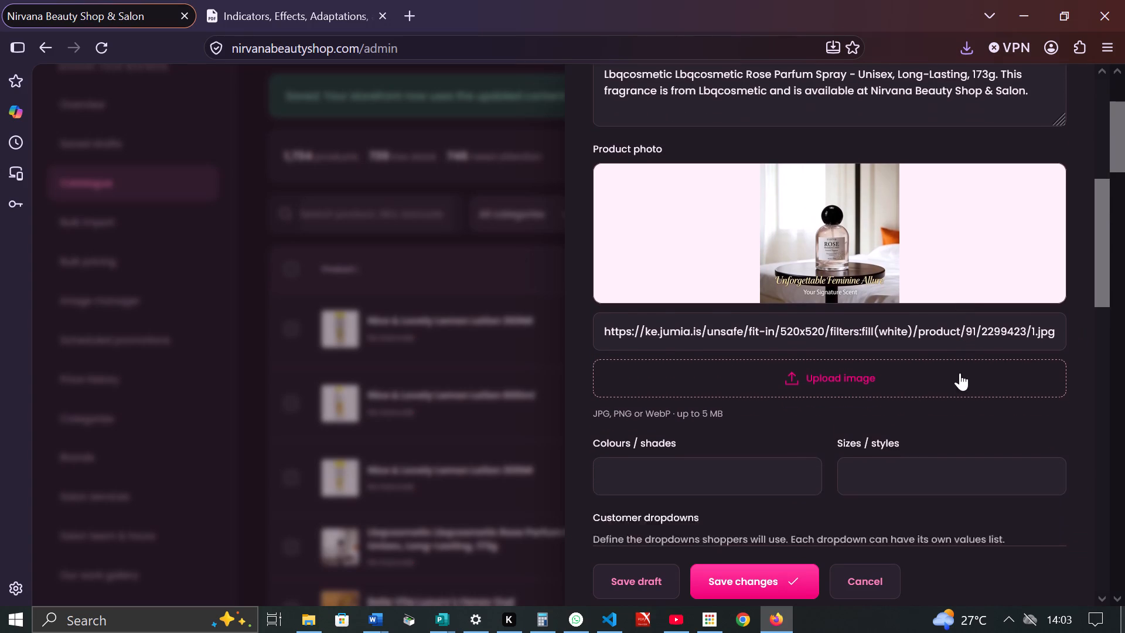
{"action": "scroll", "coordinate": [960, 373], "scroll_direction": "down", "scroll_amount": 4}
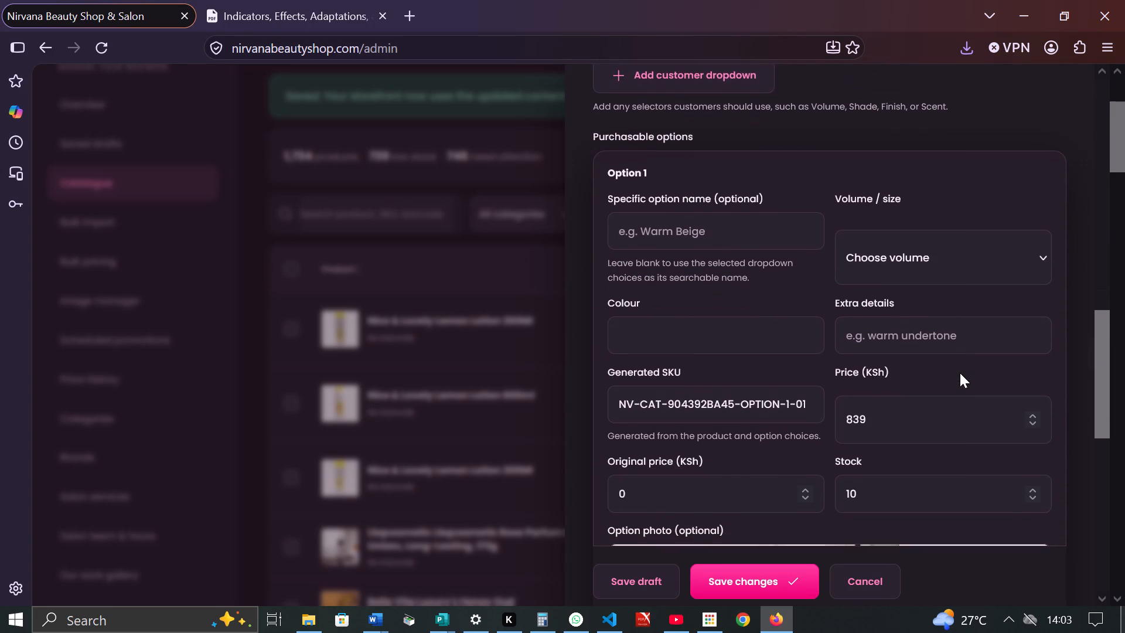
{"action": "scroll", "coordinate": [960, 373], "scroll_direction": "down", "scroll_amount": 2}
{"action": "left_click", "coordinate": [853, 388]}
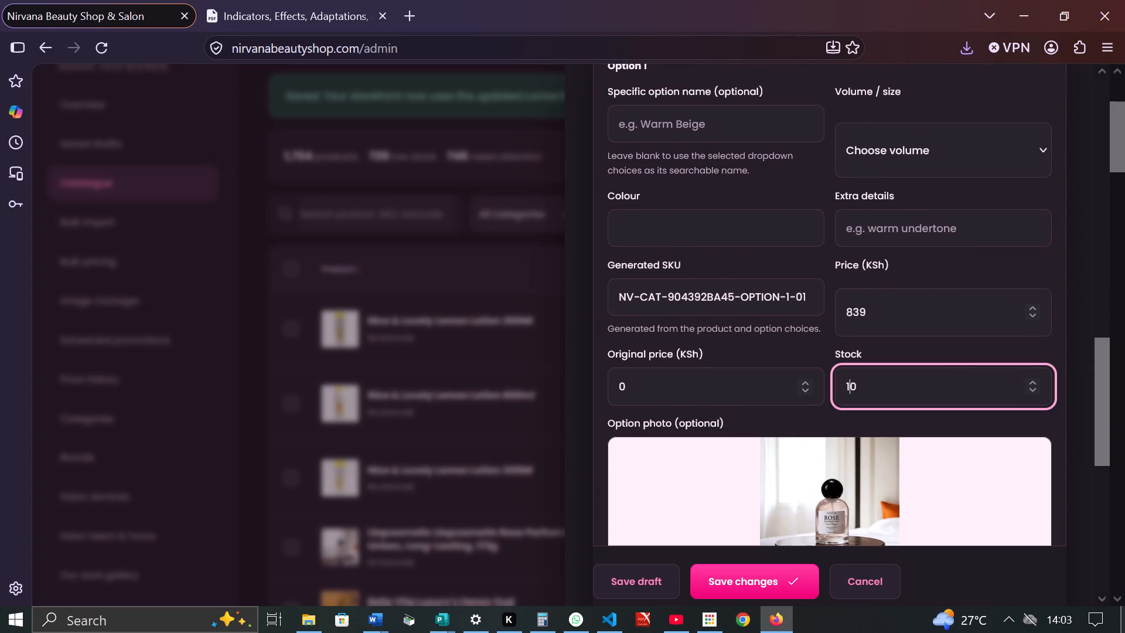
{"action": "key", "text": "BackSpace"}
{"action": "left_click", "coordinate": [754, 571]}
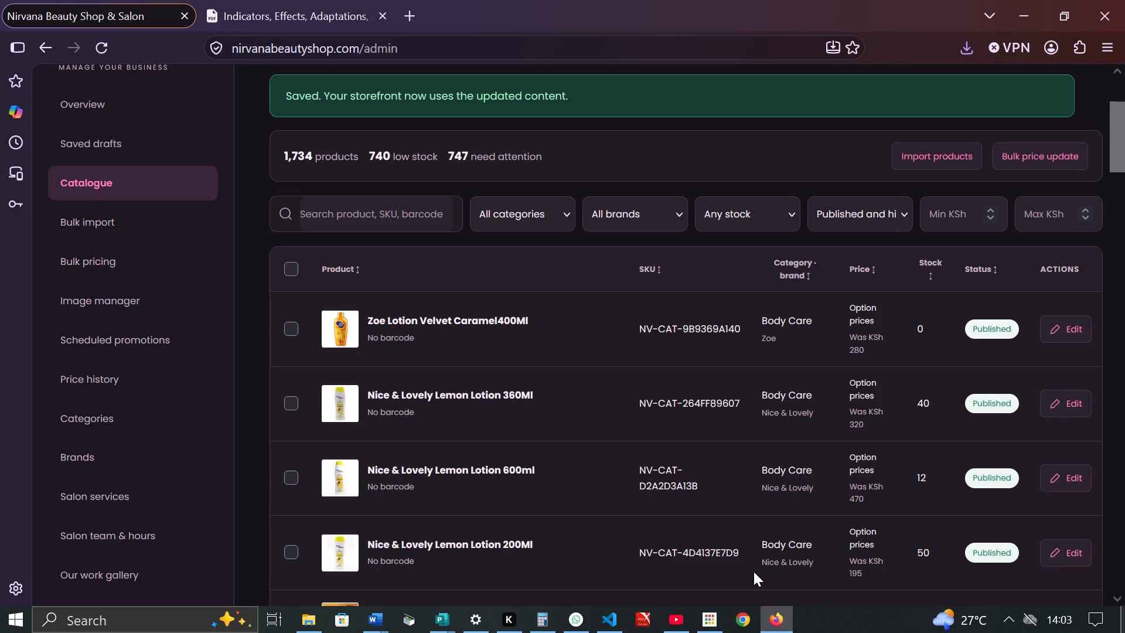
Set the stock of the Bella Vita Luxury's Honey Oud fragrance's Option 1 to 0 and save the product changes.
{"action": "scroll", "coordinate": [783, 609], "scroll_direction": "down", "scroll_amount": 1}
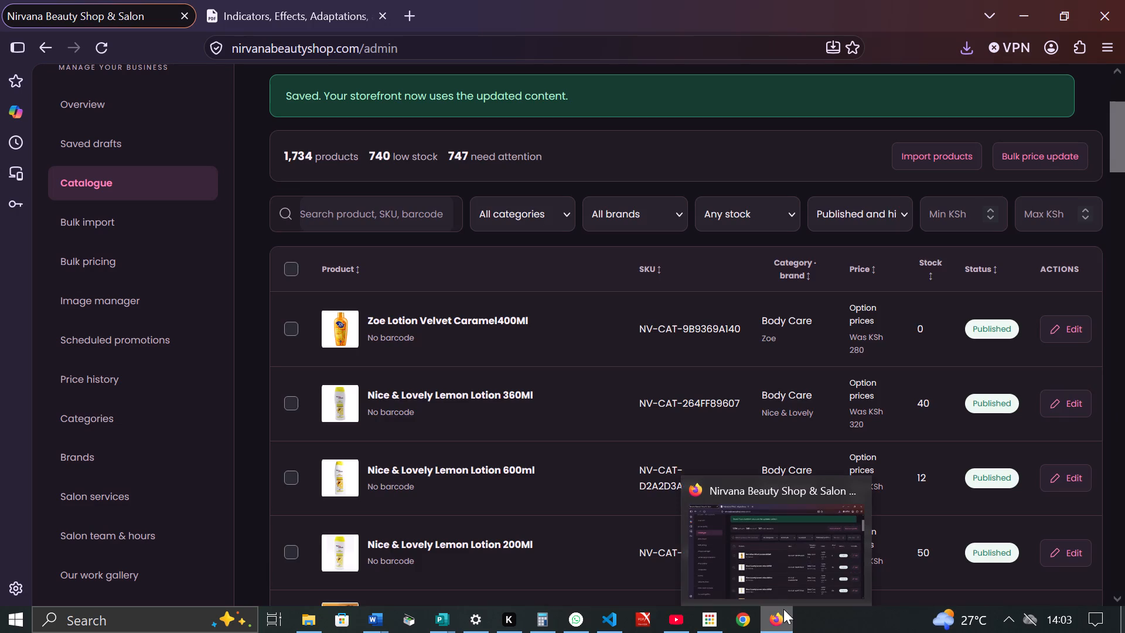
{"action": "scroll", "coordinate": [783, 609], "scroll_direction": "down", "scroll_amount": 1}
{"action": "scroll", "coordinate": [539, 428], "scroll_direction": "down", "scroll_amount": 2}
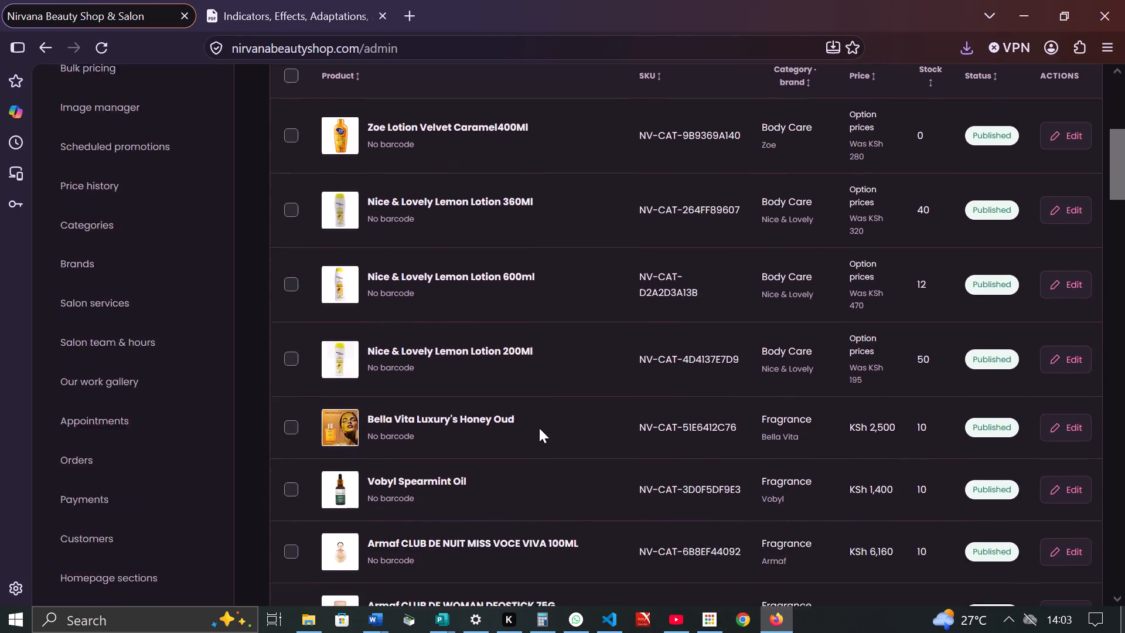
{"action": "scroll", "coordinate": [539, 428], "scroll_direction": "down", "scroll_amount": 2}
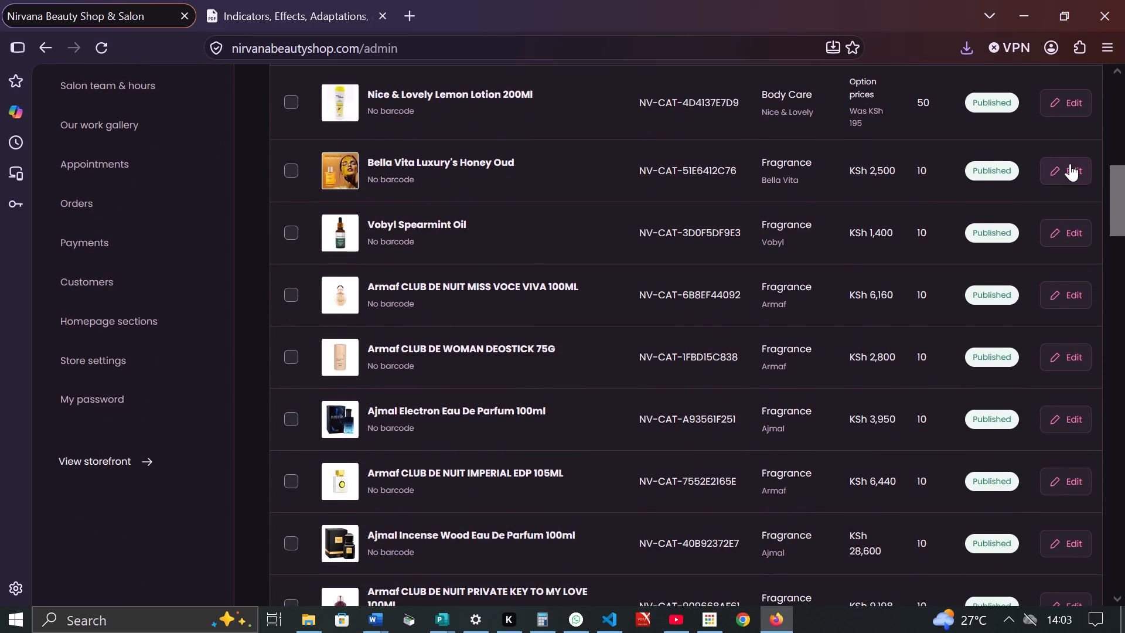
{"action": "left_click", "coordinate": [1070, 164]}
{"action": "scroll", "coordinate": [872, 321], "scroll_direction": "down", "scroll_amount": 1}
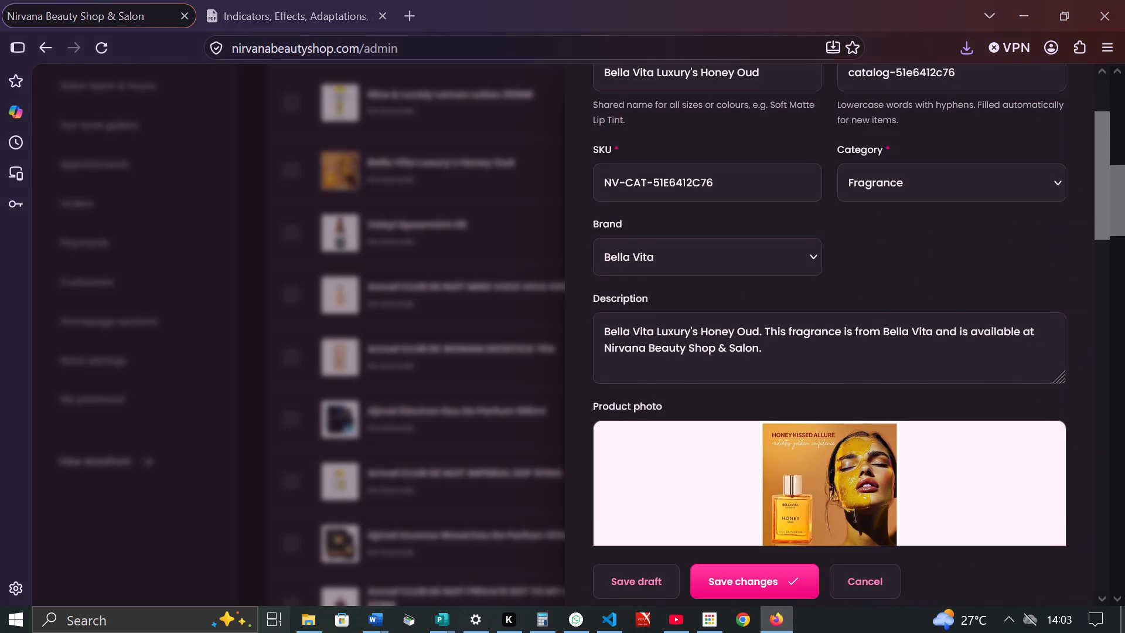
{"action": "scroll", "coordinate": [872, 321], "scroll_direction": "down", "scroll_amount": 1}
{"action": "left_click", "coordinate": [275, 231]}
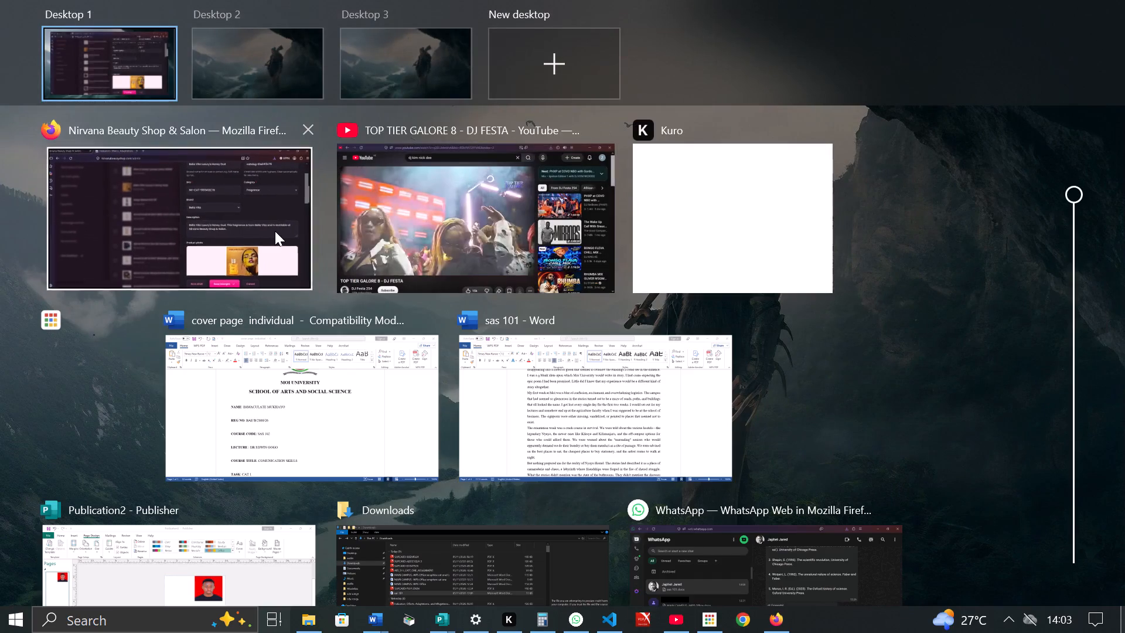
{"action": "scroll", "coordinate": [851, 453], "scroll_direction": "down", "scroll_amount": 1}
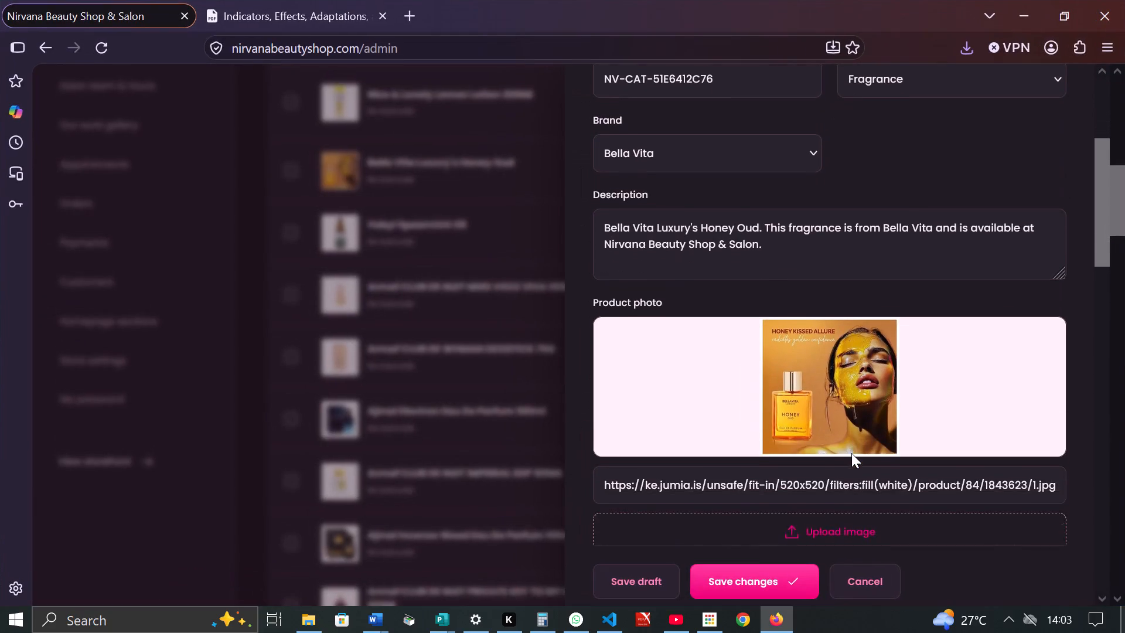
{"action": "scroll", "coordinate": [851, 453], "scroll_direction": "down", "scroll_amount": 2}
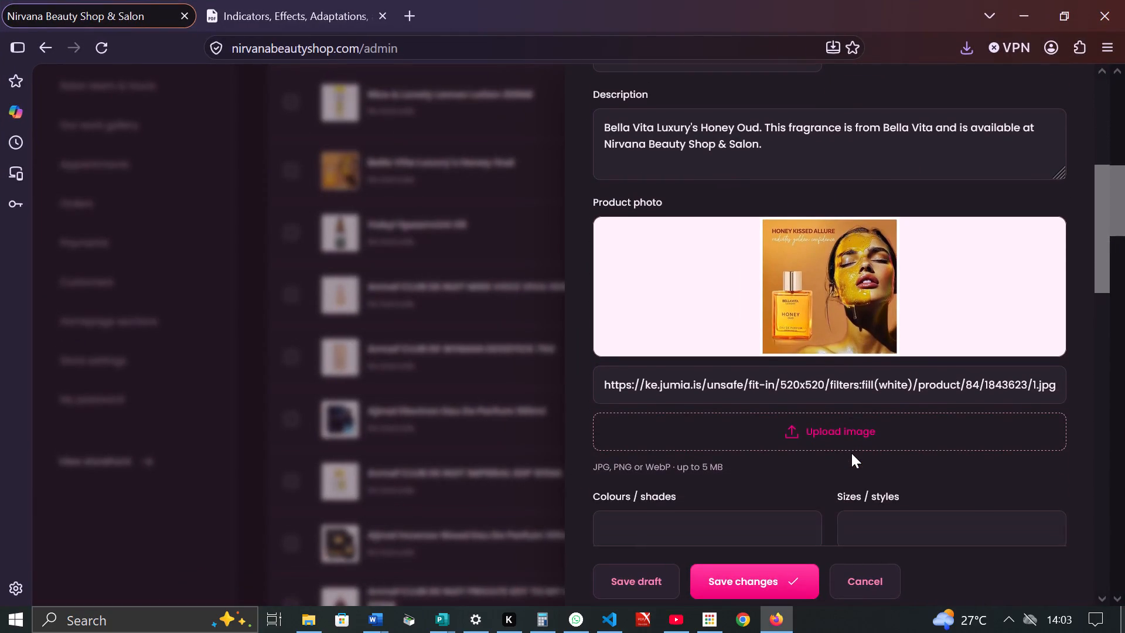
{"action": "scroll", "coordinate": [851, 453], "scroll_direction": "down", "scroll_amount": 3}
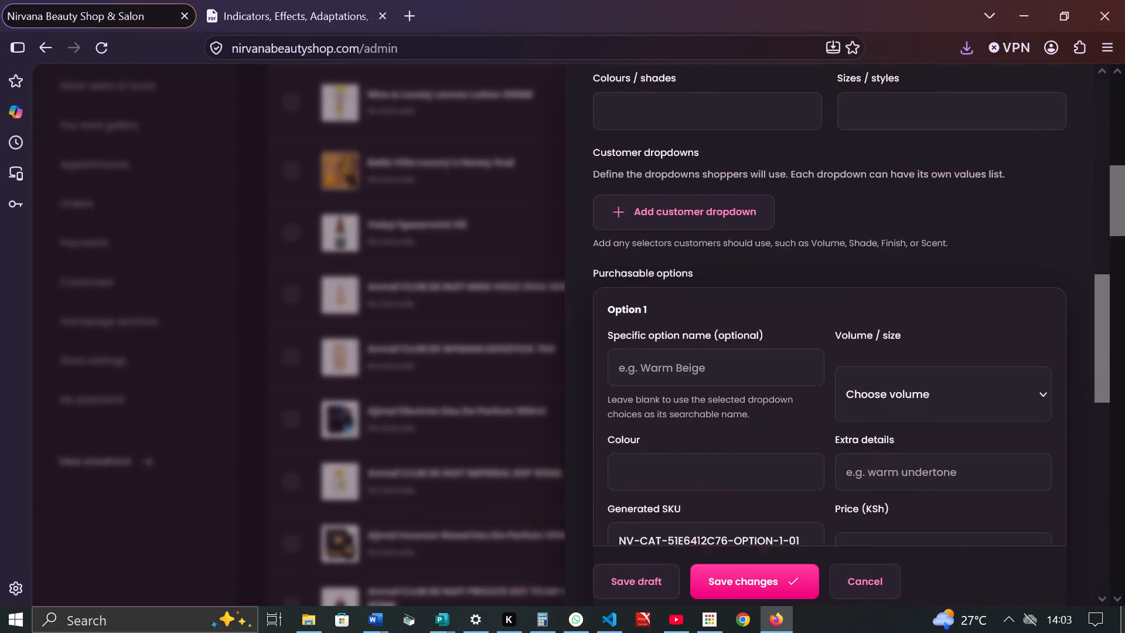
{"action": "scroll", "coordinate": [851, 453], "scroll_direction": "down", "scroll_amount": 1}
{"action": "scroll", "coordinate": [858, 395], "scroll_direction": "down", "scroll_amount": 1}
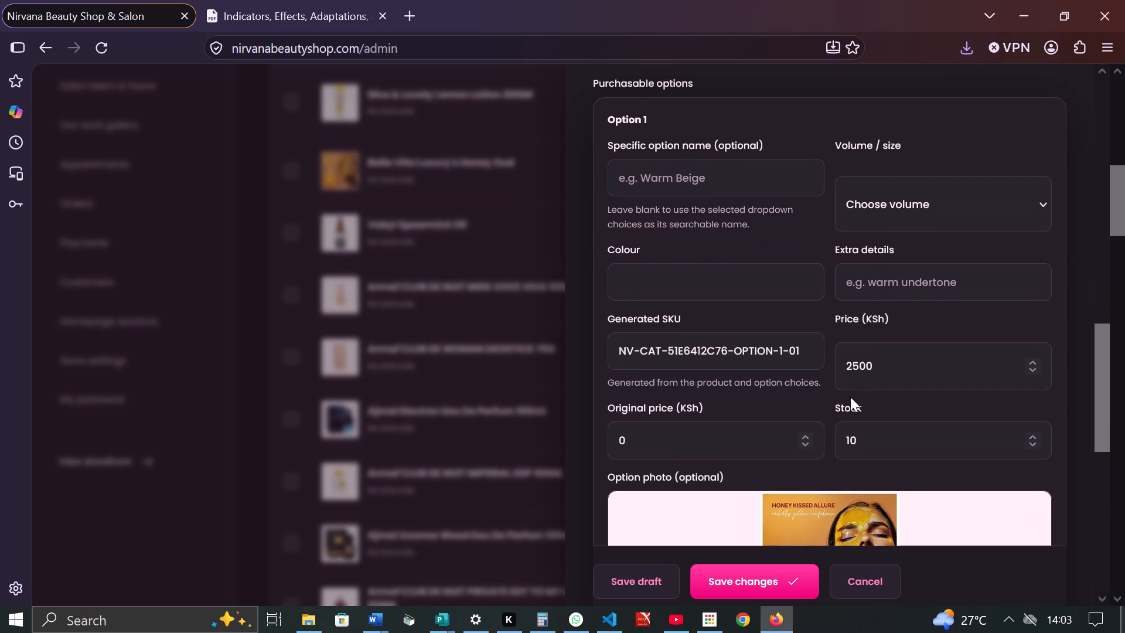
{"action": "left_click", "coordinate": [851, 447]}
{"action": "key", "text": "BackSpace"}
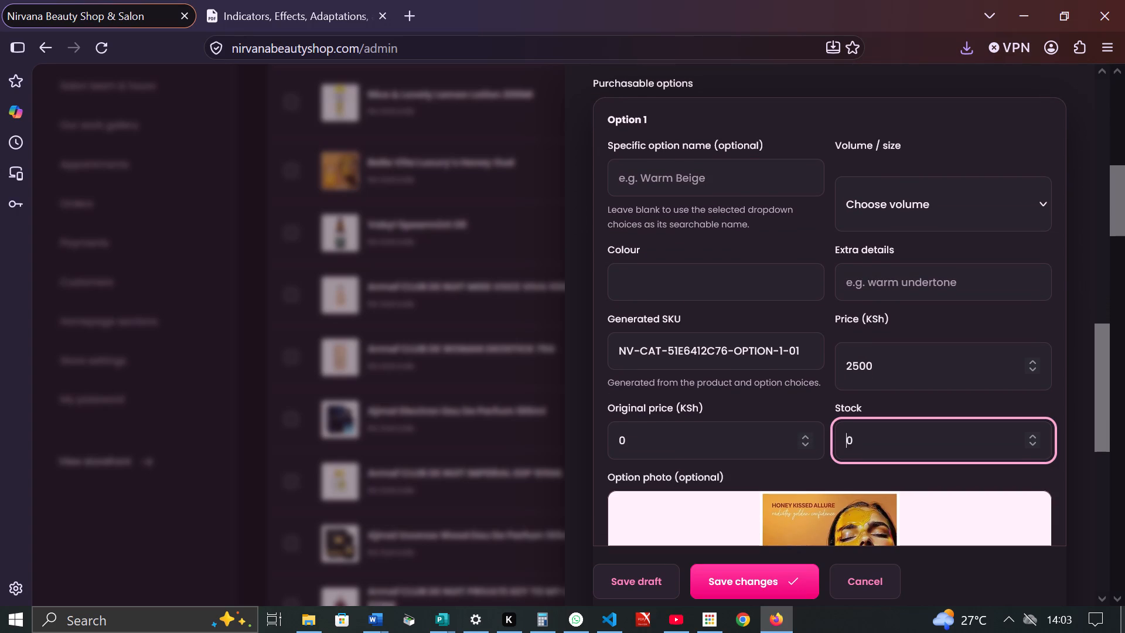
{"action": "left_click", "coordinate": [766, 582]}
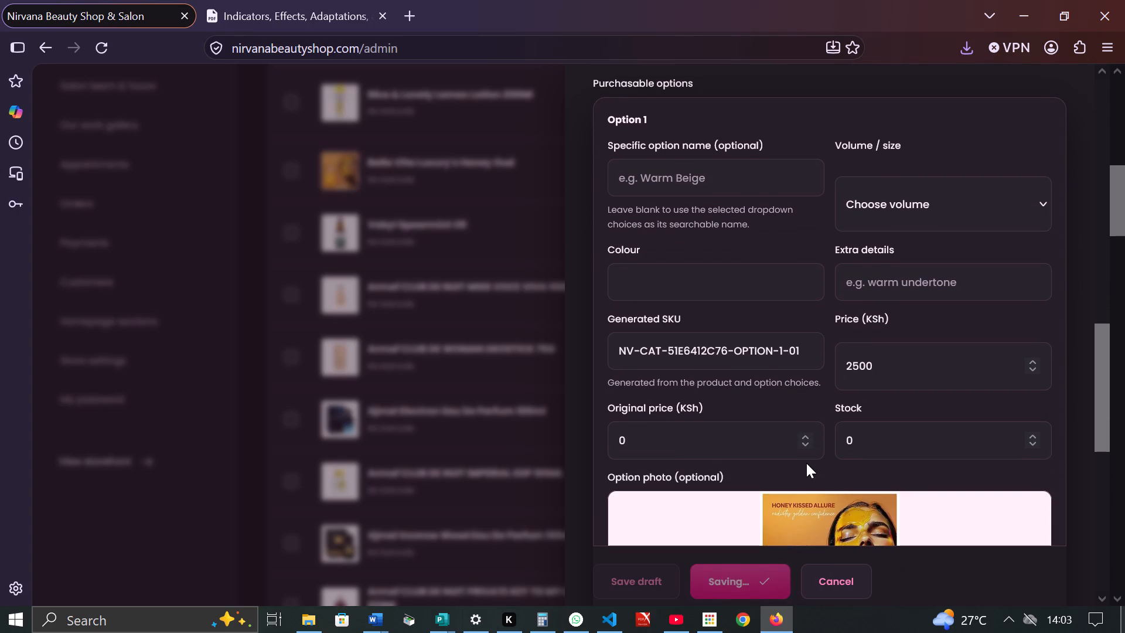
Set the stock of the Vobyl Spearmint Oil's Option 1 to 0 and save the product changes.
{"action": "scroll", "coordinate": [806, 463], "scroll_direction": "down", "scroll_amount": 1}
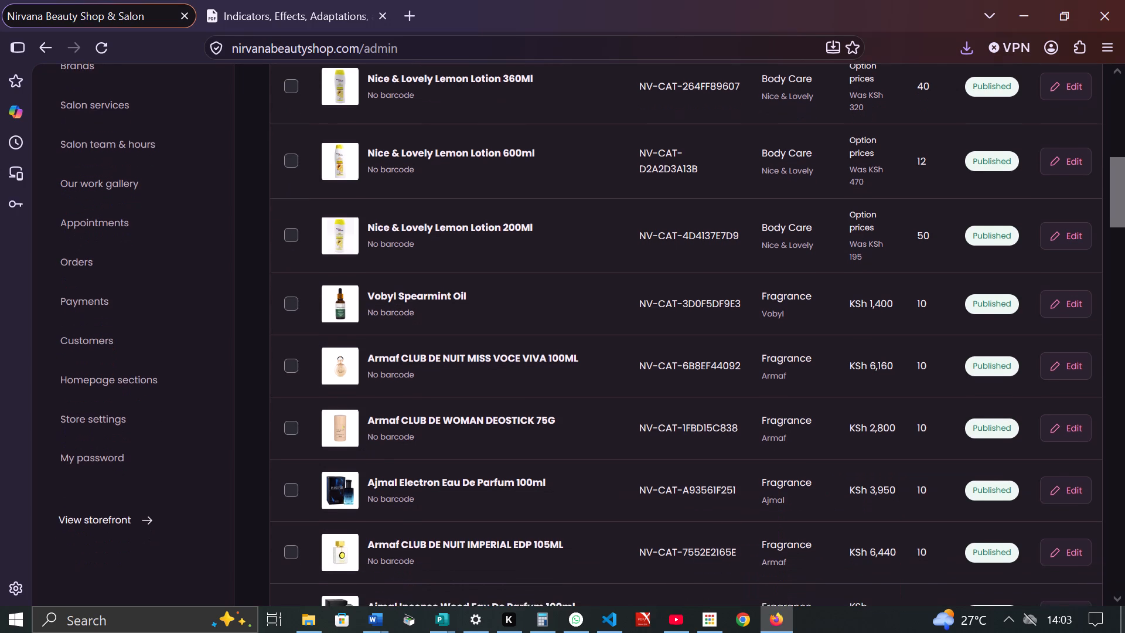
{"action": "scroll", "coordinate": [806, 463], "scroll_direction": "down", "scroll_amount": 1}
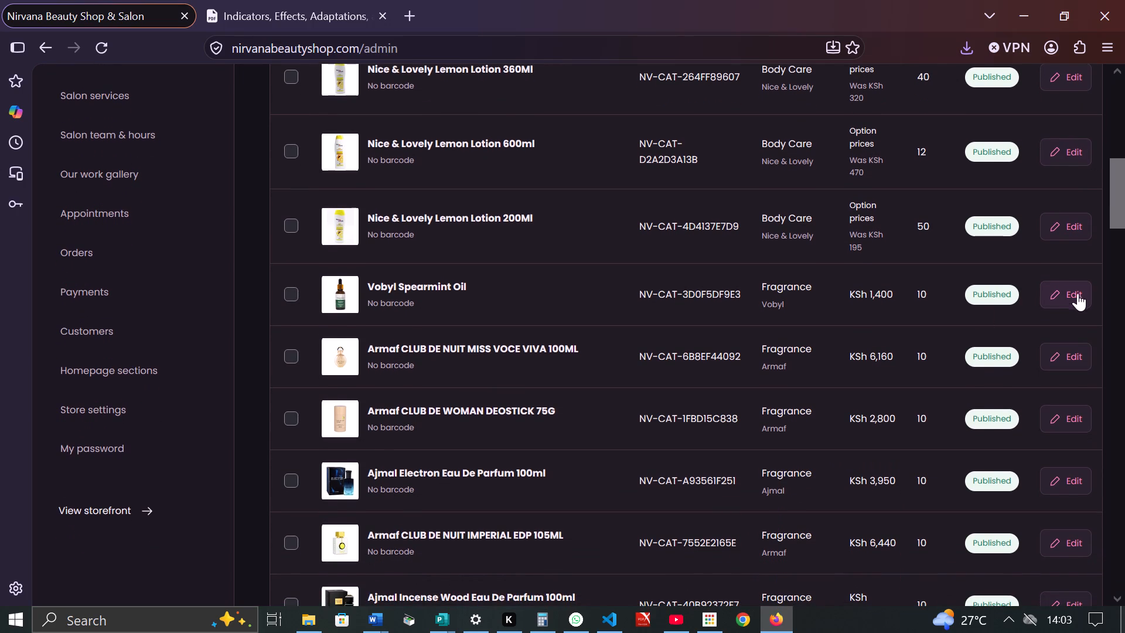
{"action": "left_click", "coordinate": [1078, 298]}
{"action": "scroll", "coordinate": [928, 328], "scroll_direction": "down", "scroll_amount": 3}
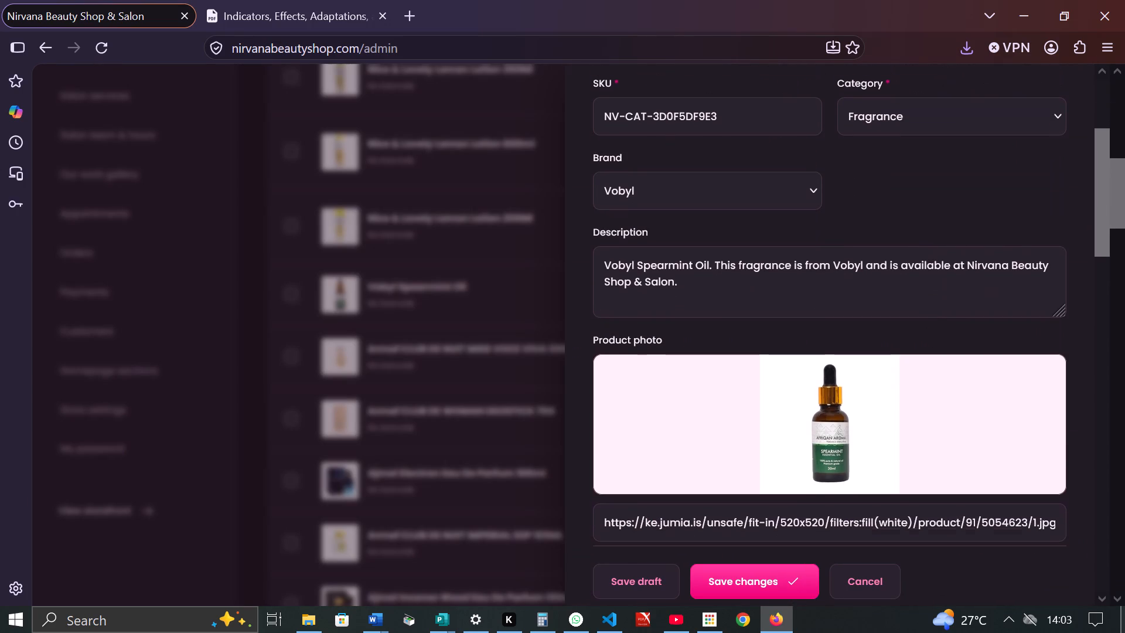
{"action": "scroll", "coordinate": [928, 328], "scroll_direction": "down", "scroll_amount": 2}
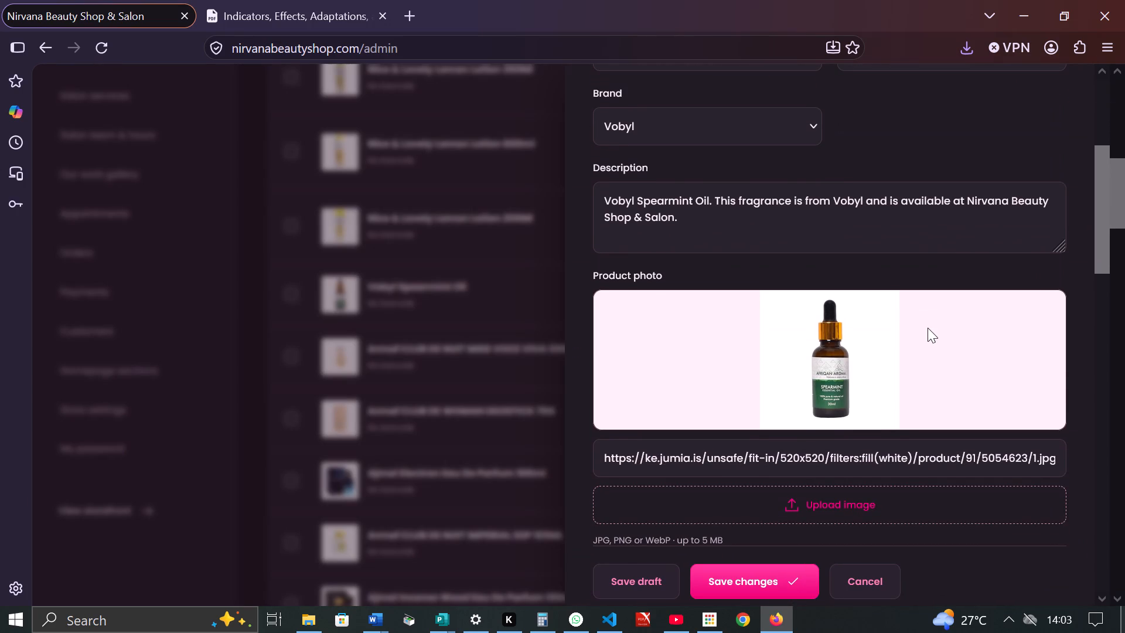
{"action": "scroll", "coordinate": [928, 328], "scroll_direction": "down", "scroll_amount": 2}
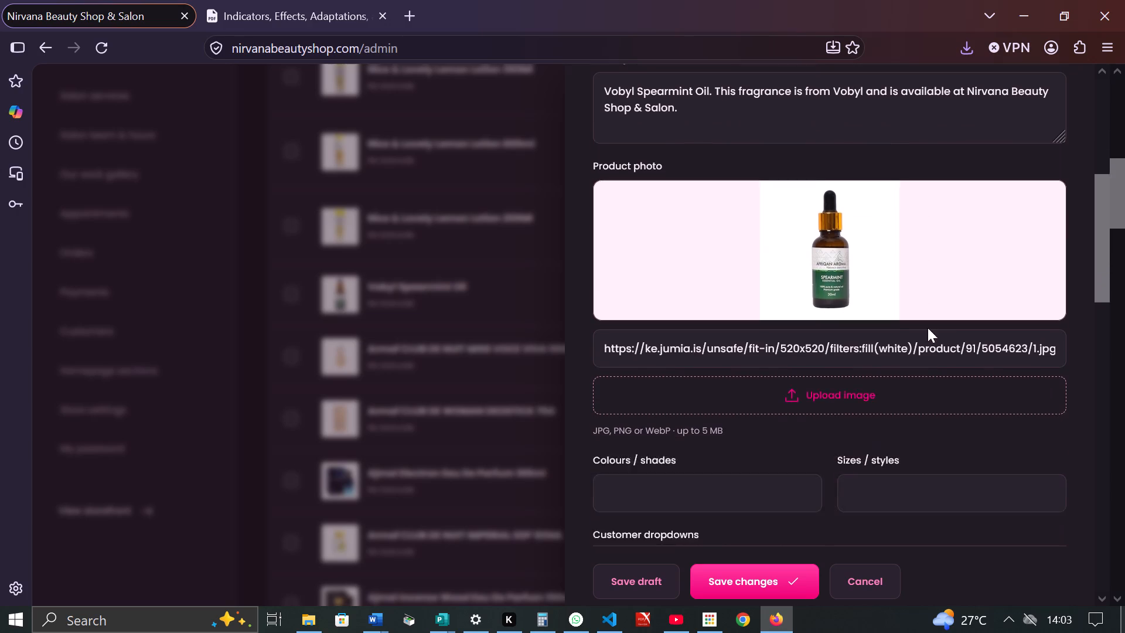
{"action": "scroll", "coordinate": [928, 328], "scroll_direction": "down", "scroll_amount": 4}
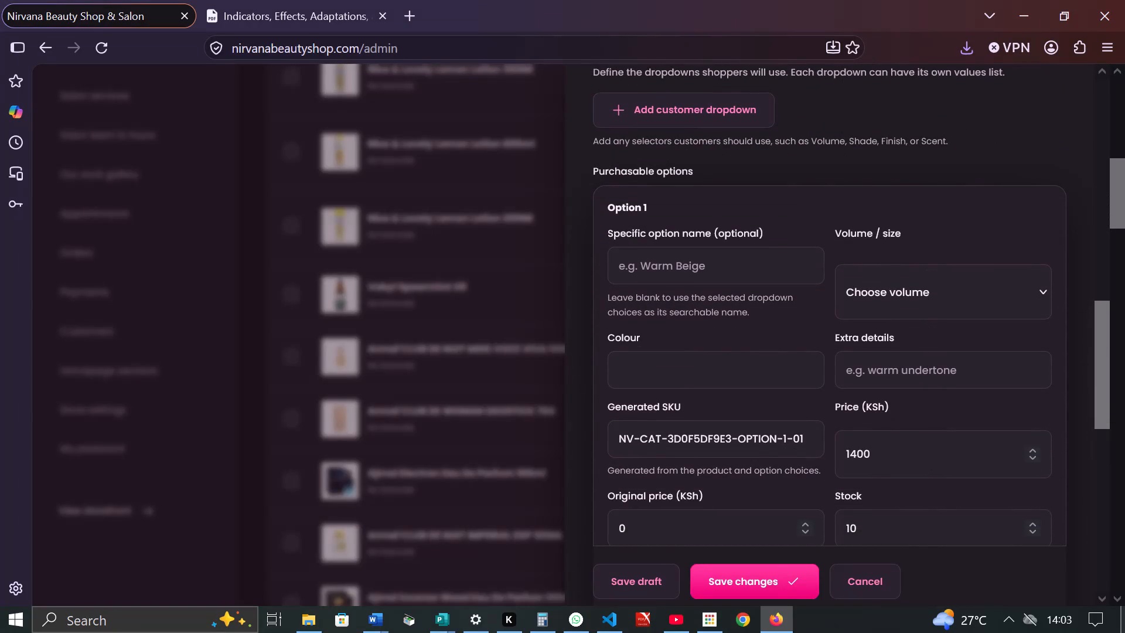
{"action": "left_click", "coordinate": [852, 526]}
{"action": "key", "text": "BackSpace"}
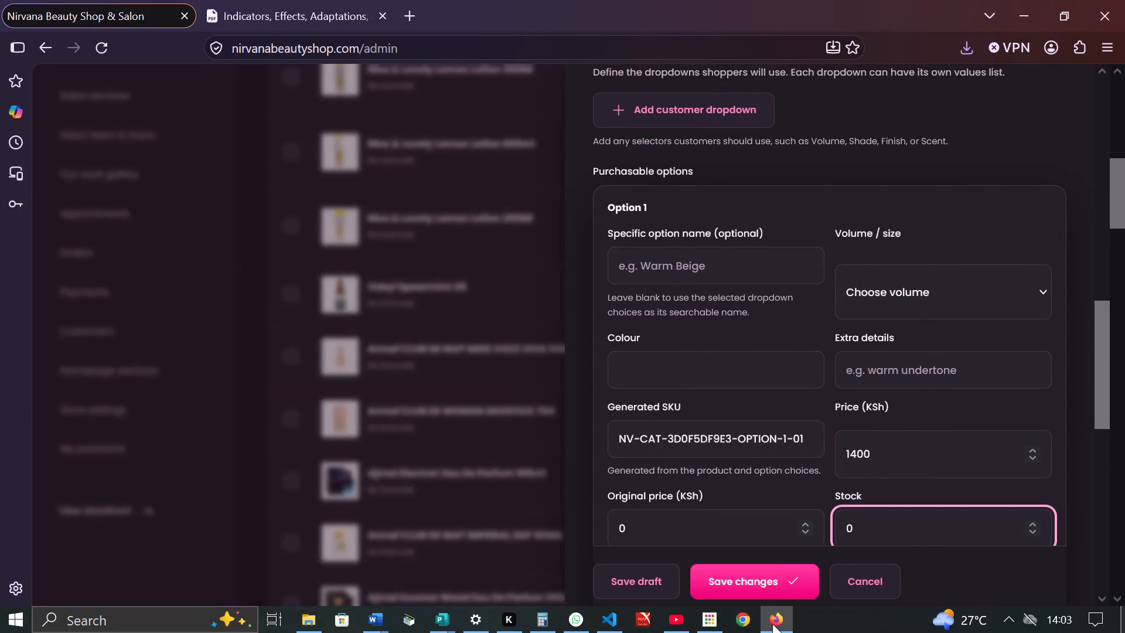
{"action": "left_click", "coordinate": [757, 593]}
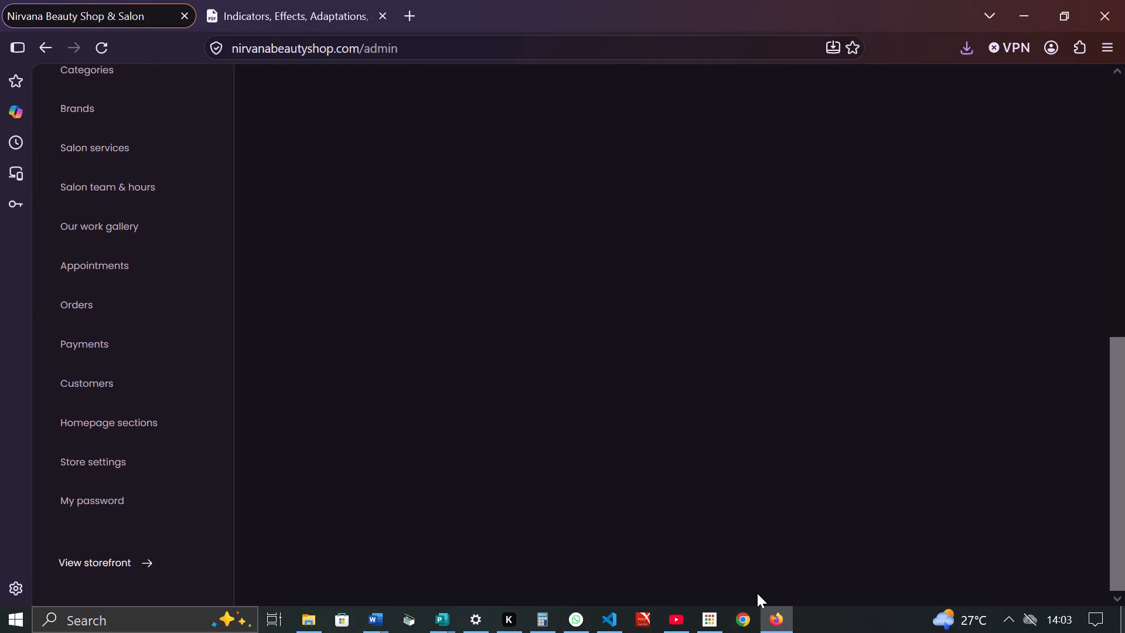
Set the stock of the Armaf CLUB DE NUIT MISS VOCE VIVA 100ML's Option 1 to 0 and save the product changes.
{"action": "scroll", "coordinate": [805, 519], "scroll_direction": "down", "scroll_amount": 1}
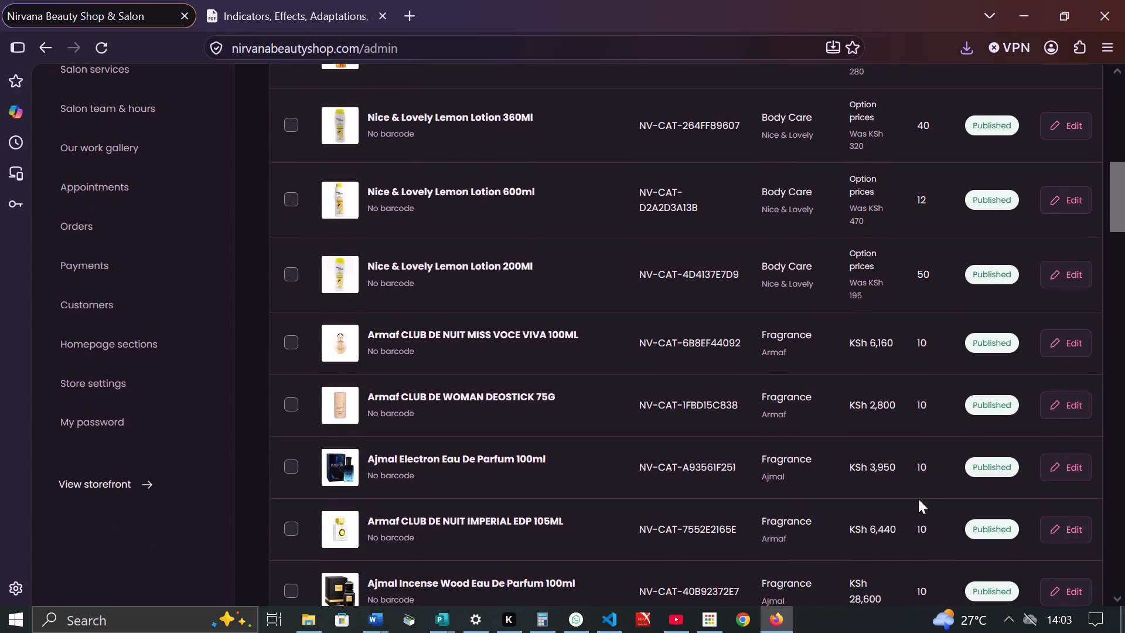
{"action": "left_click", "coordinate": [1046, 343]}
{"action": "scroll", "coordinate": [857, 394], "scroll_direction": "down", "scroll_amount": 2}
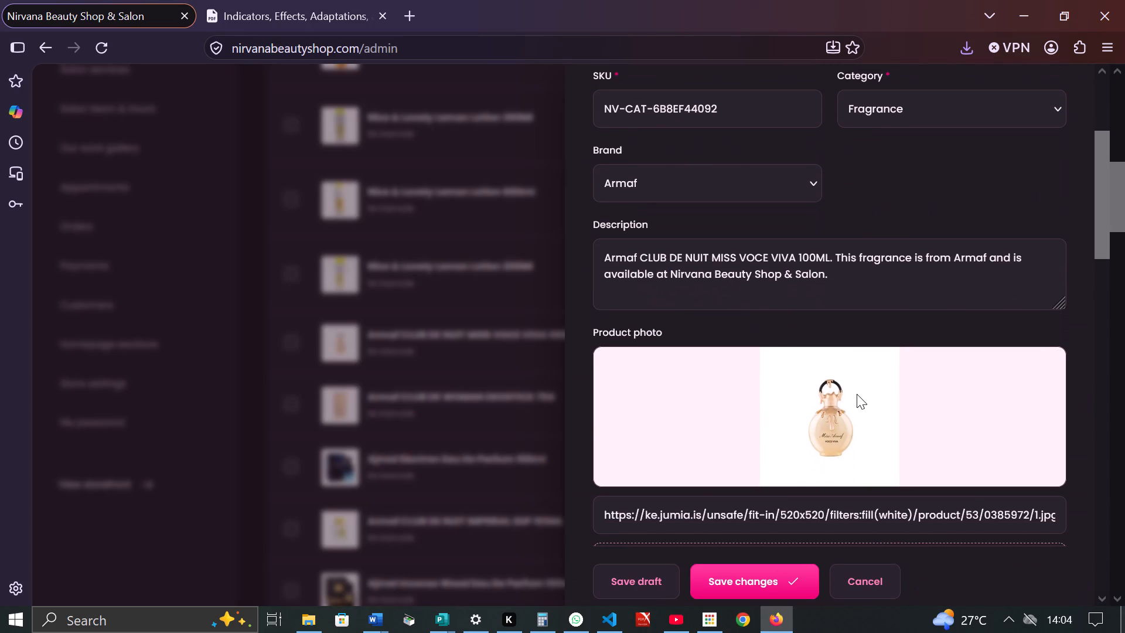
{"action": "scroll", "coordinate": [857, 394], "scroll_direction": "down", "scroll_amount": 3}
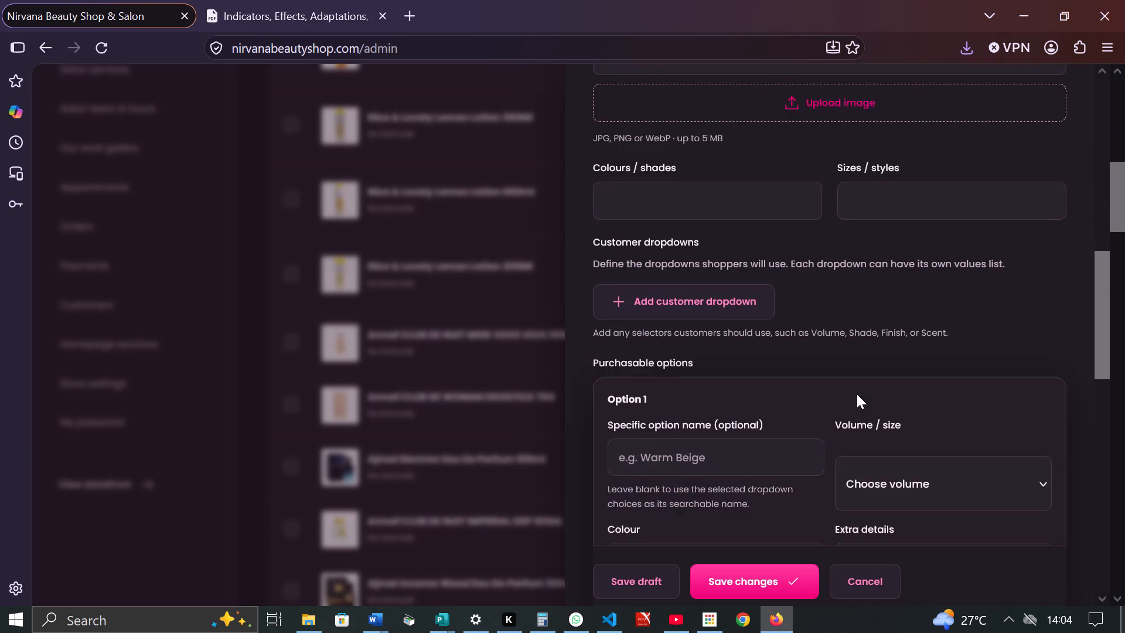
{"action": "scroll", "coordinate": [857, 394], "scroll_direction": "down", "scroll_amount": 3}
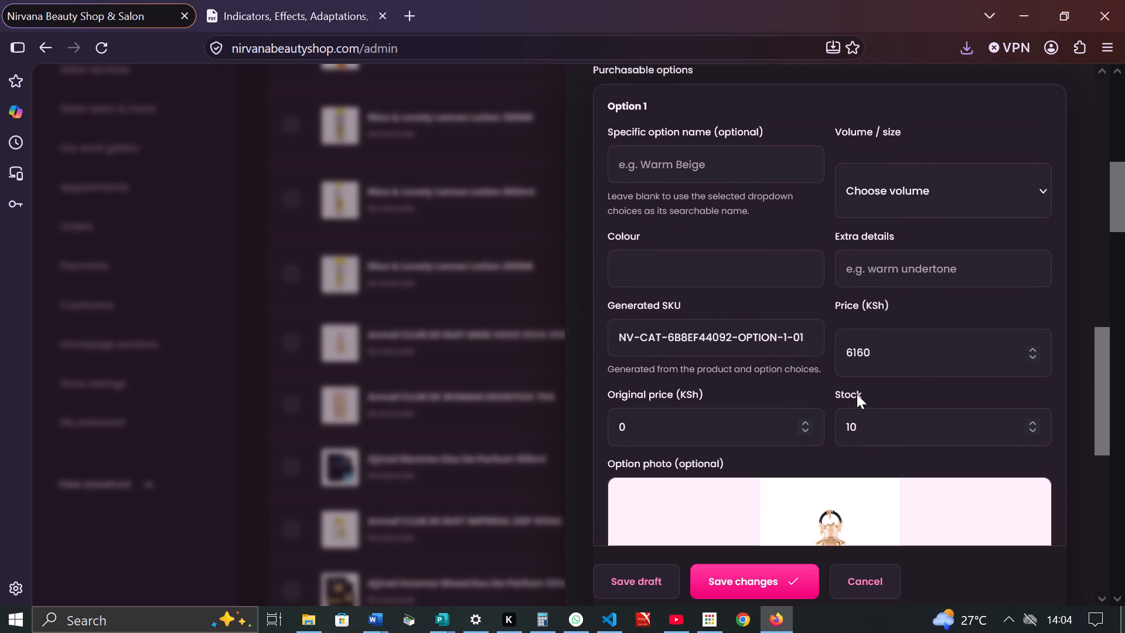
{"action": "left_click", "coordinate": [852, 425]}
{"action": "key", "text": "BackSpace"}
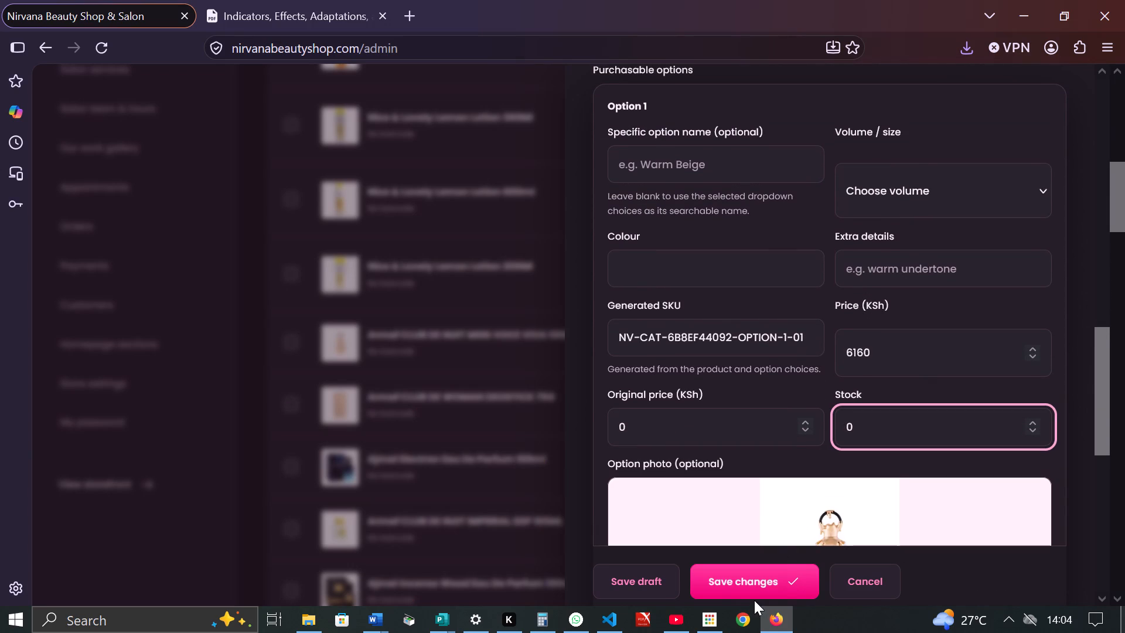
{"action": "left_click", "coordinate": [765, 585]}
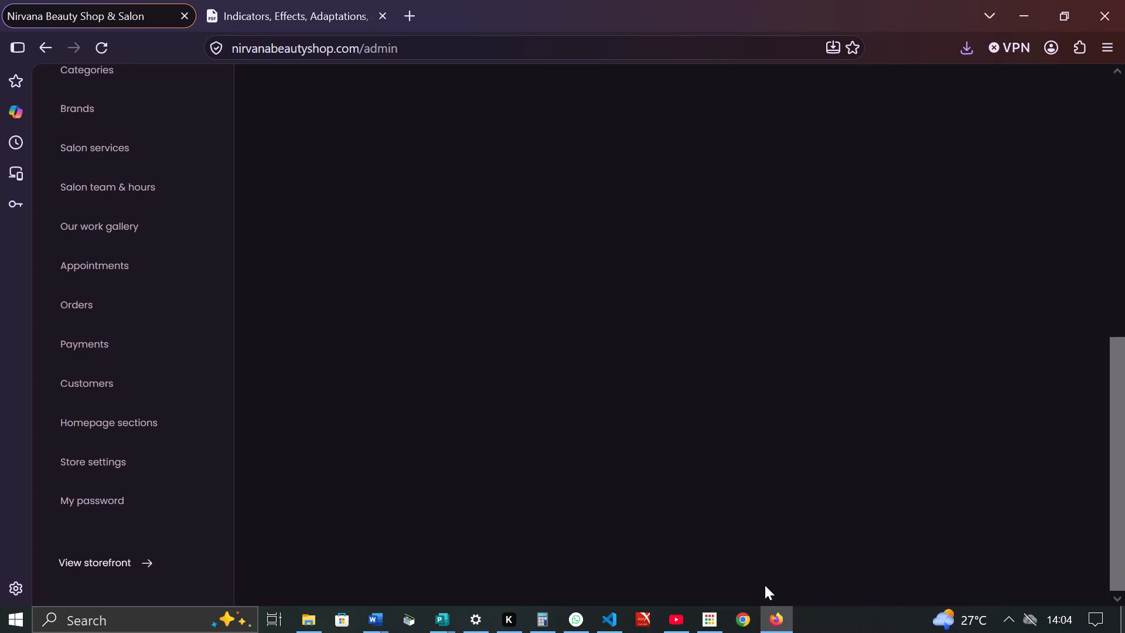
Set the stock of the Armaf CLUB DE WOMAN DEOSTICK 75G's Option 1 to 0 and save the product changes.
{"action": "scroll", "coordinate": [920, 444], "scroll_direction": "down", "scroll_amount": 1}
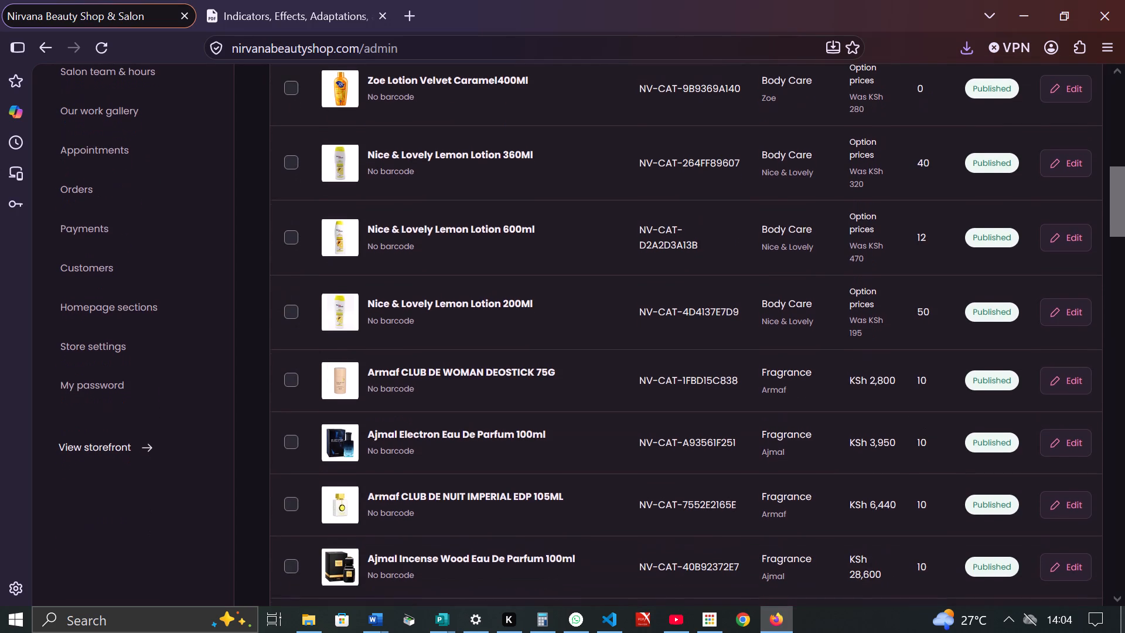
{"action": "left_click", "coordinate": [1074, 380]}
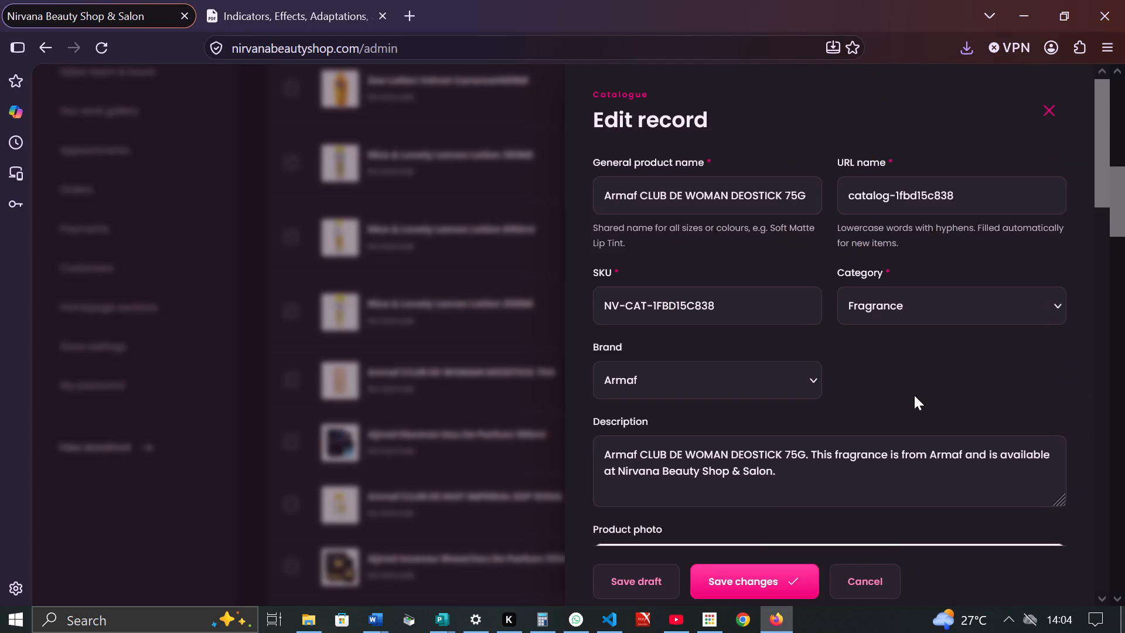
{"action": "scroll", "coordinate": [914, 395], "scroll_direction": "down", "scroll_amount": 2}
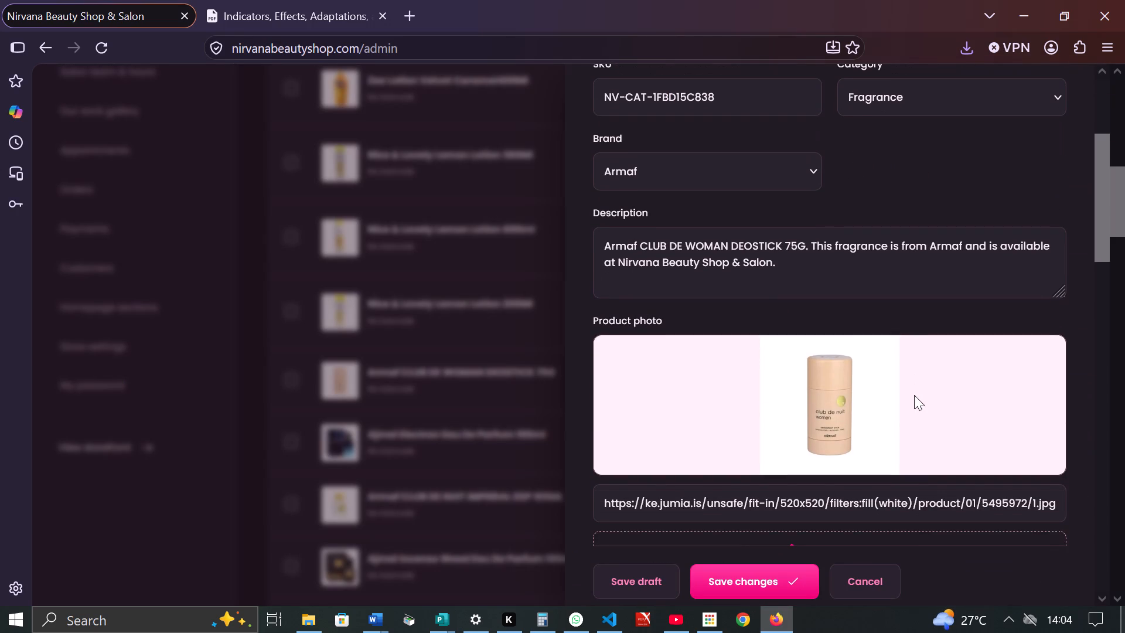
{"action": "scroll", "coordinate": [914, 395], "scroll_direction": "down", "scroll_amount": 1}
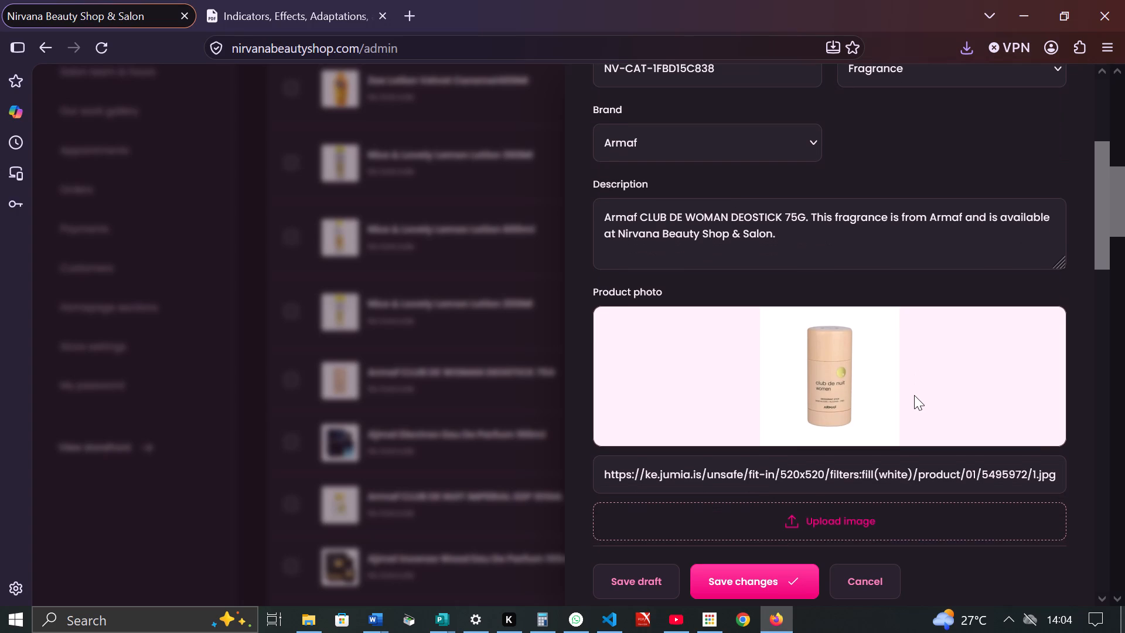
{"action": "scroll", "coordinate": [914, 395], "scroll_direction": "down", "scroll_amount": 4}
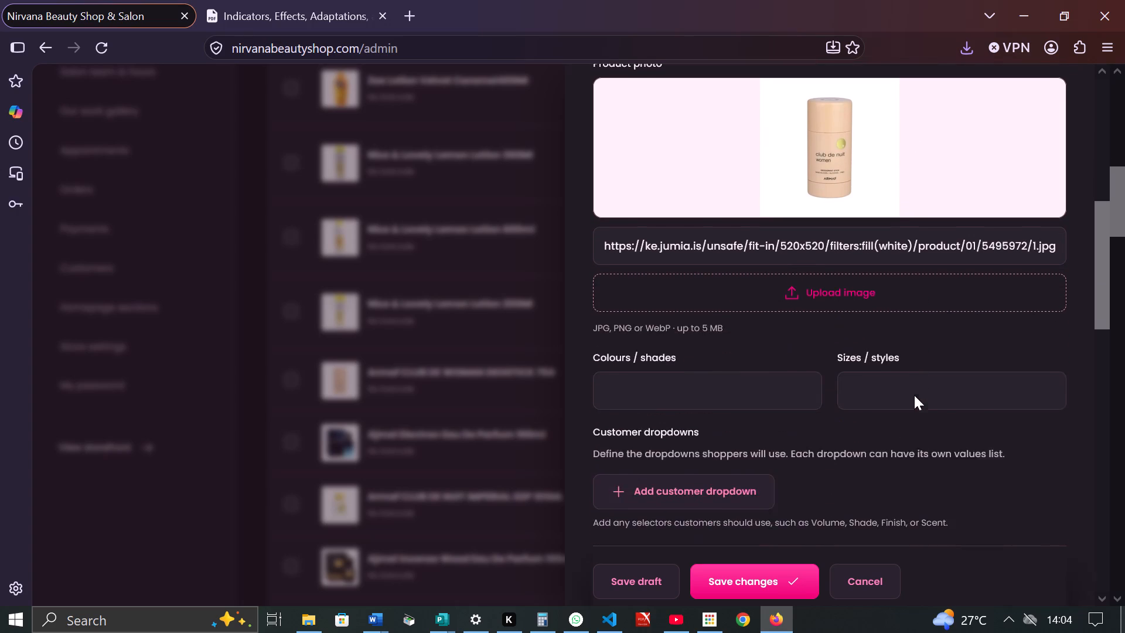
{"action": "scroll", "coordinate": [914, 395], "scroll_direction": "down", "scroll_amount": 4}
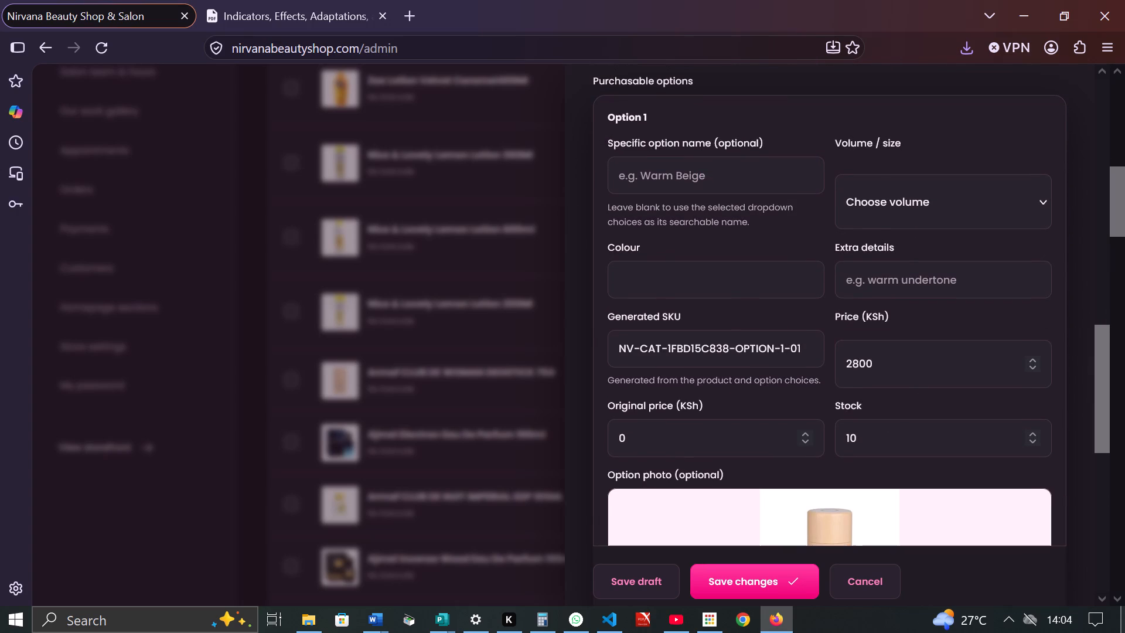
{"action": "left_click", "coordinate": [851, 435]}
{"action": "key", "text": "BackSpace"}
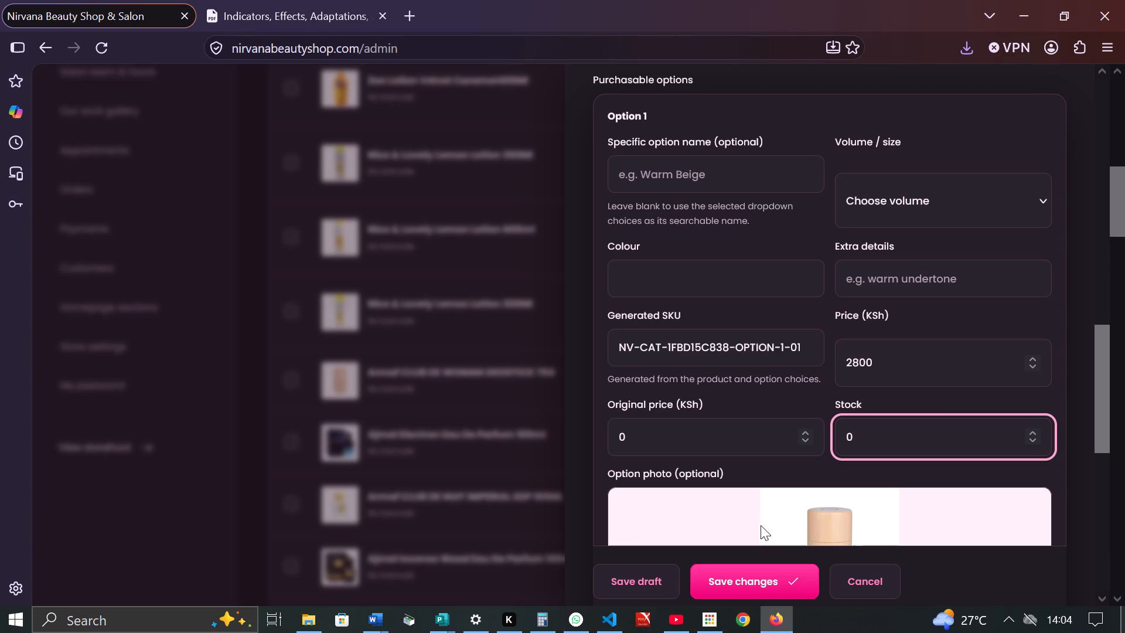
{"action": "left_click", "coordinate": [732, 573]}
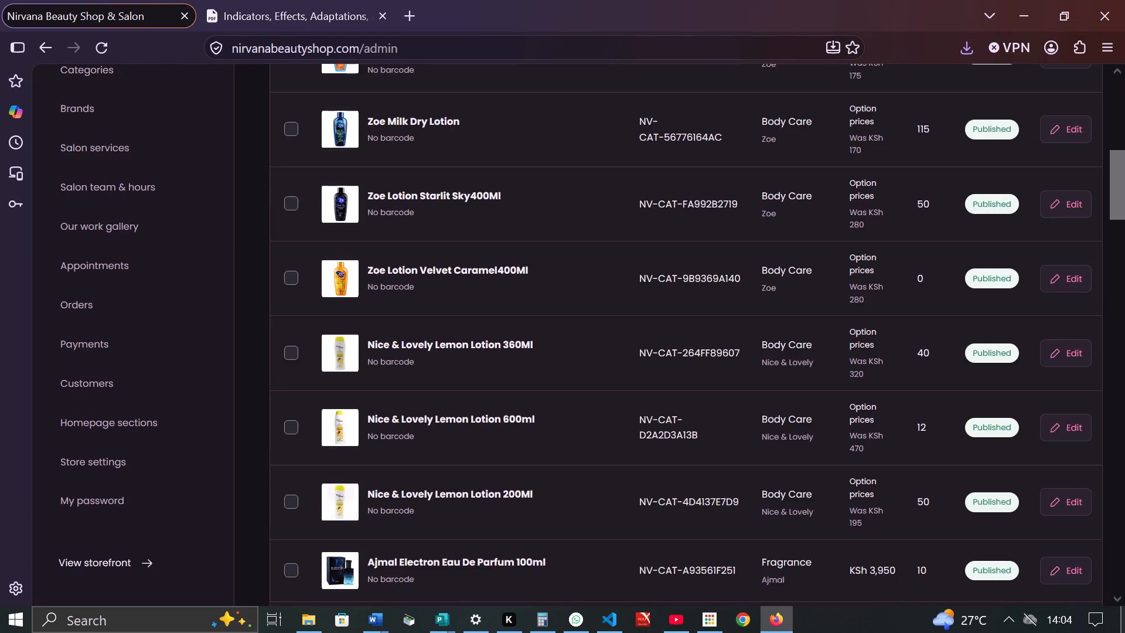
Set the stock of the Ajmal Electron Eau De Parfum 100ml's Option 1 to 0 and save the product changes.
{"action": "scroll", "coordinate": [658, 472], "scroll_direction": "down", "scroll_amount": 2}
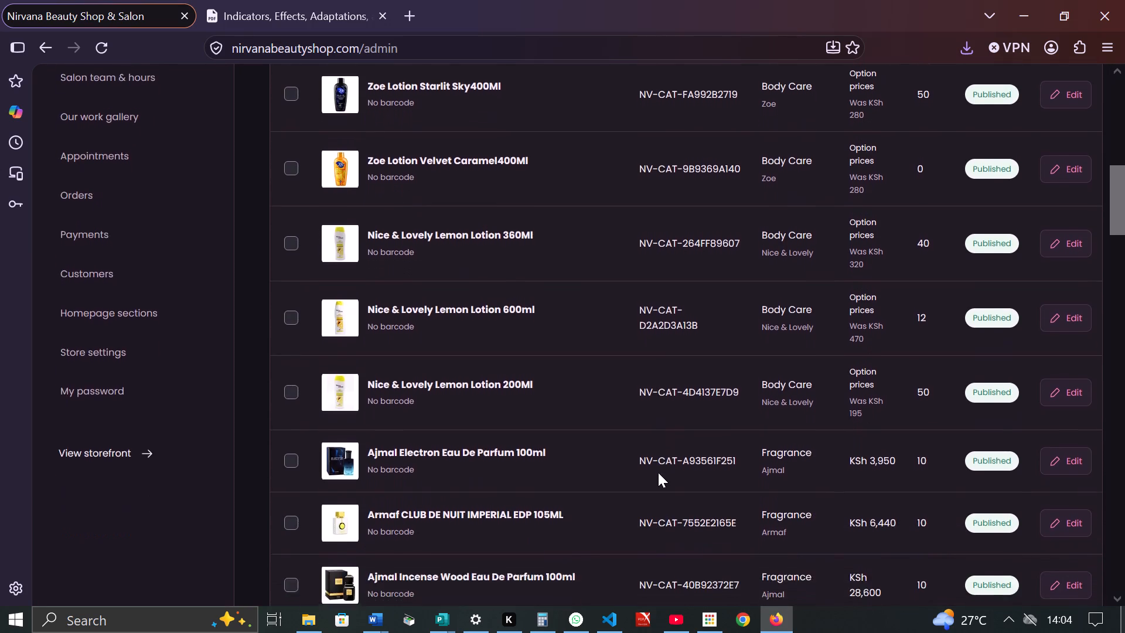
{"action": "scroll", "coordinate": [658, 472], "scroll_direction": "down", "scroll_amount": 1}
{"action": "left_click", "coordinate": [1061, 352]}
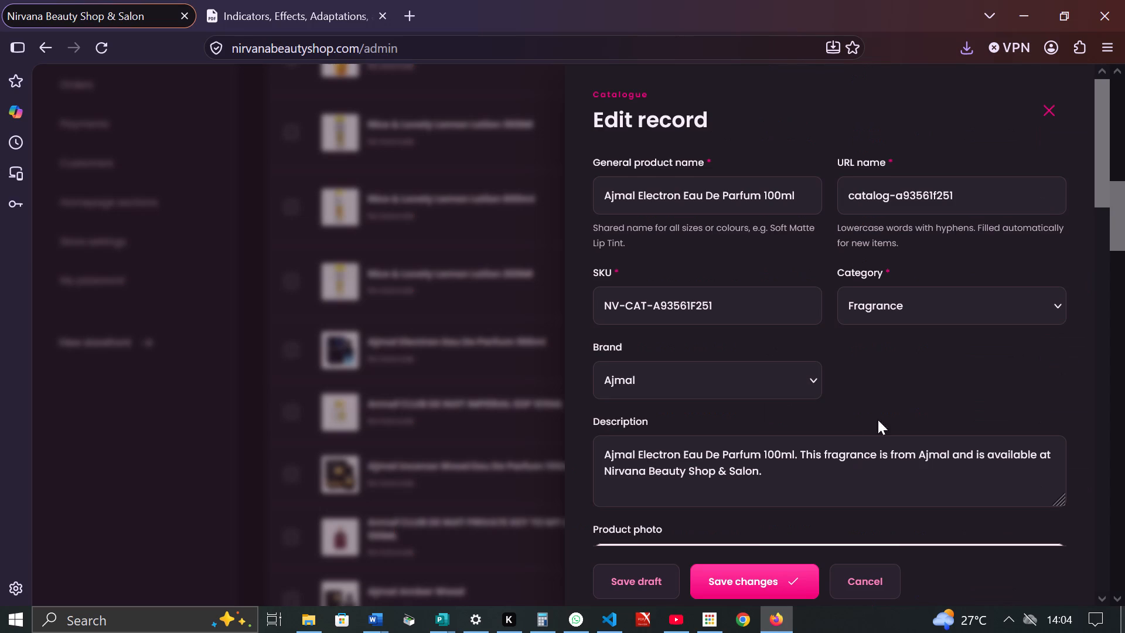
{"action": "scroll", "coordinate": [854, 435], "scroll_direction": "down", "scroll_amount": 2}
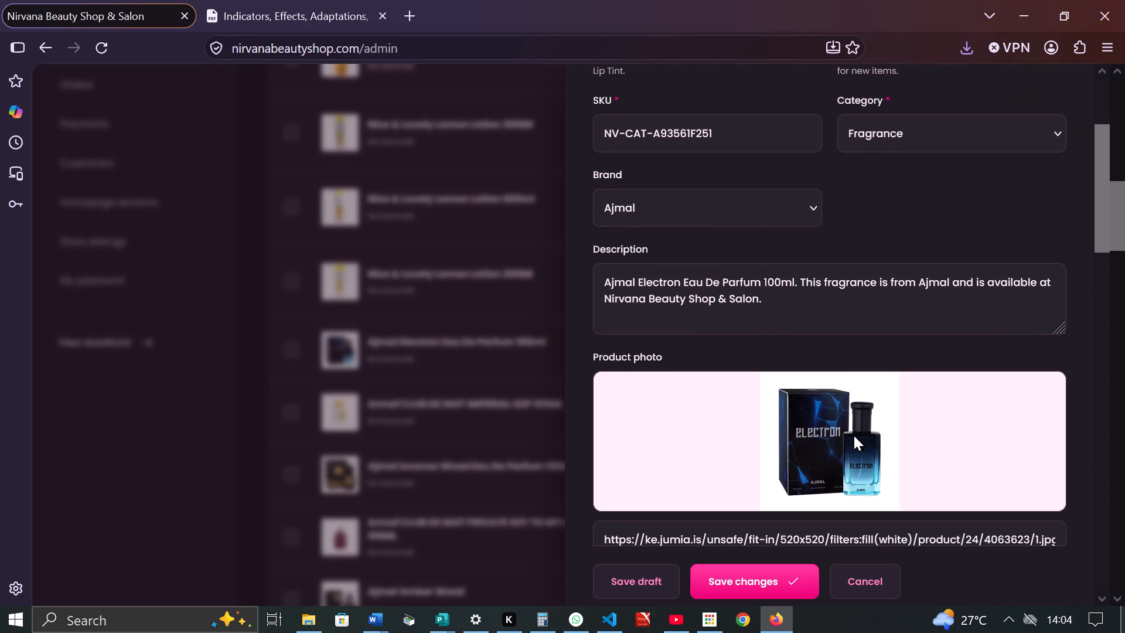
{"action": "scroll", "coordinate": [854, 435], "scroll_direction": "down", "scroll_amount": 2}
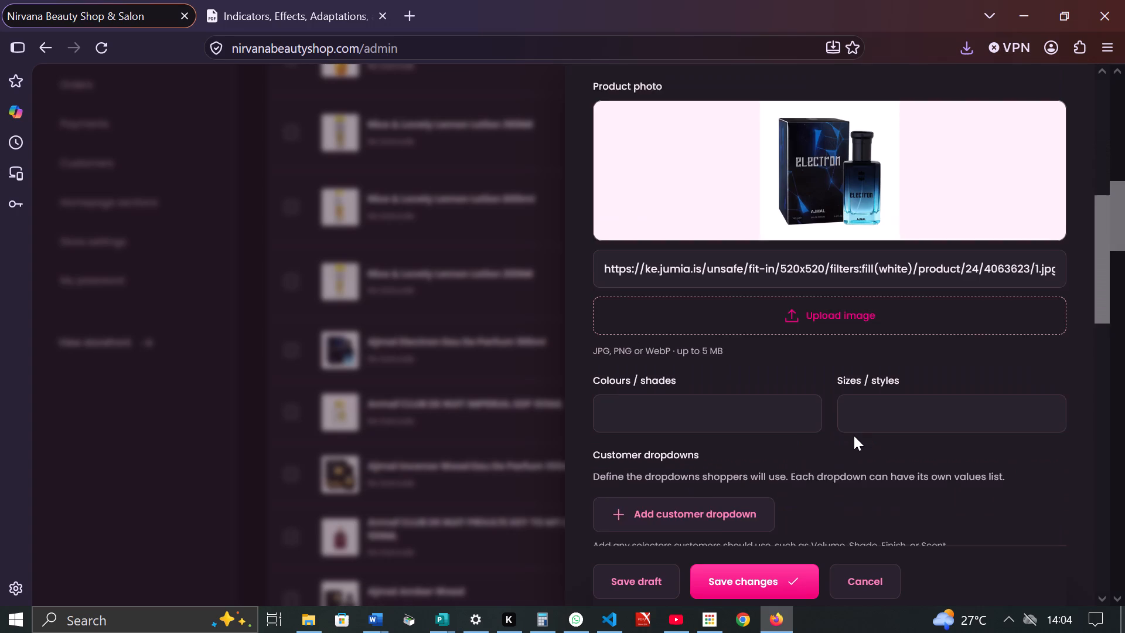
{"action": "scroll", "coordinate": [854, 435], "scroll_direction": "down", "scroll_amount": 3}
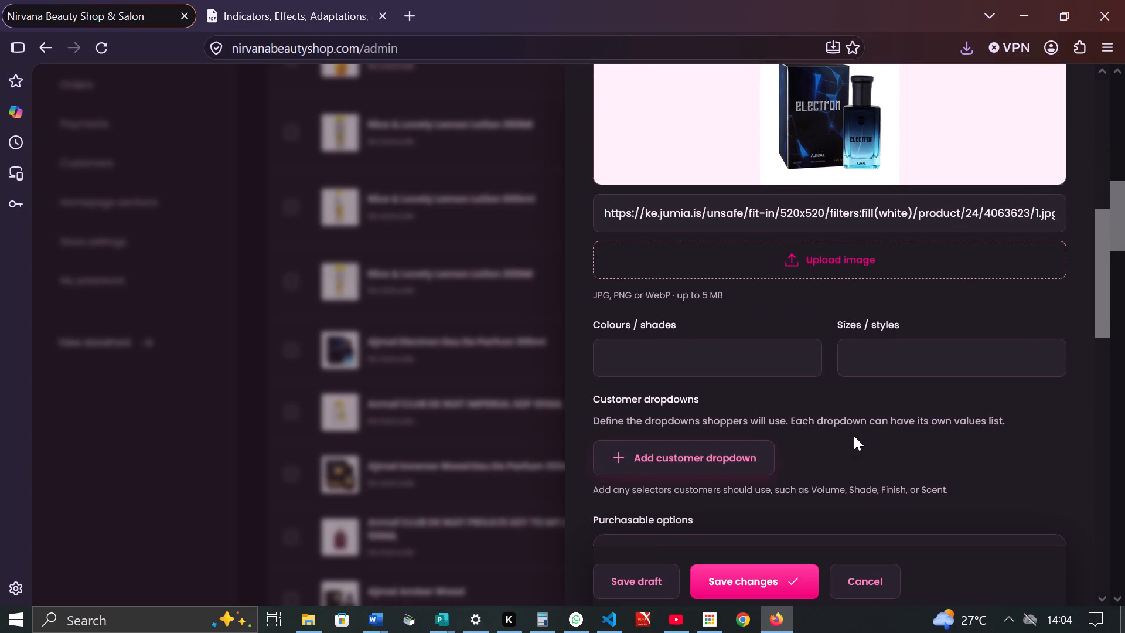
{"action": "scroll", "coordinate": [854, 435], "scroll_direction": "down", "scroll_amount": 2}
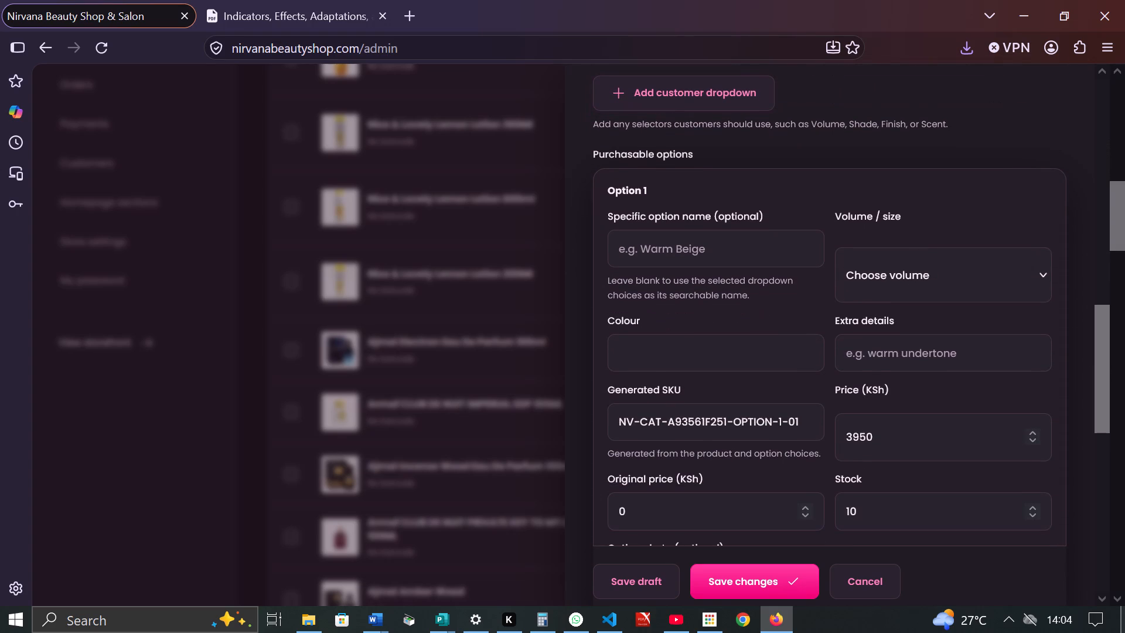
{"action": "left_click", "coordinate": [852, 514]}
{"action": "key", "text": "BackSpace"}
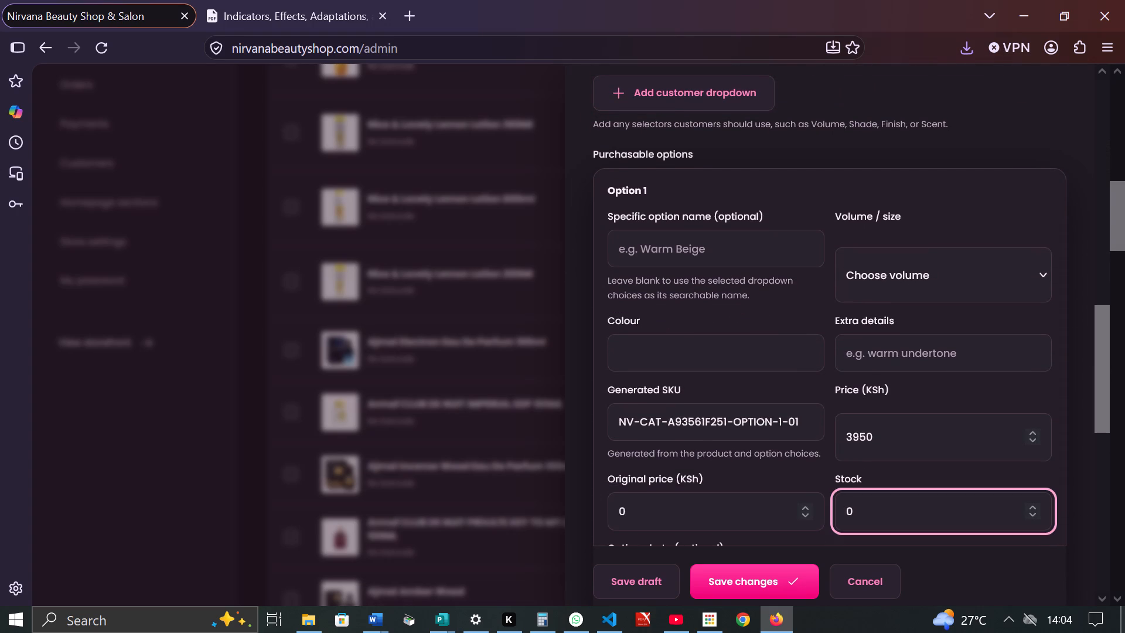
{"action": "left_click", "coordinate": [784, 578]}
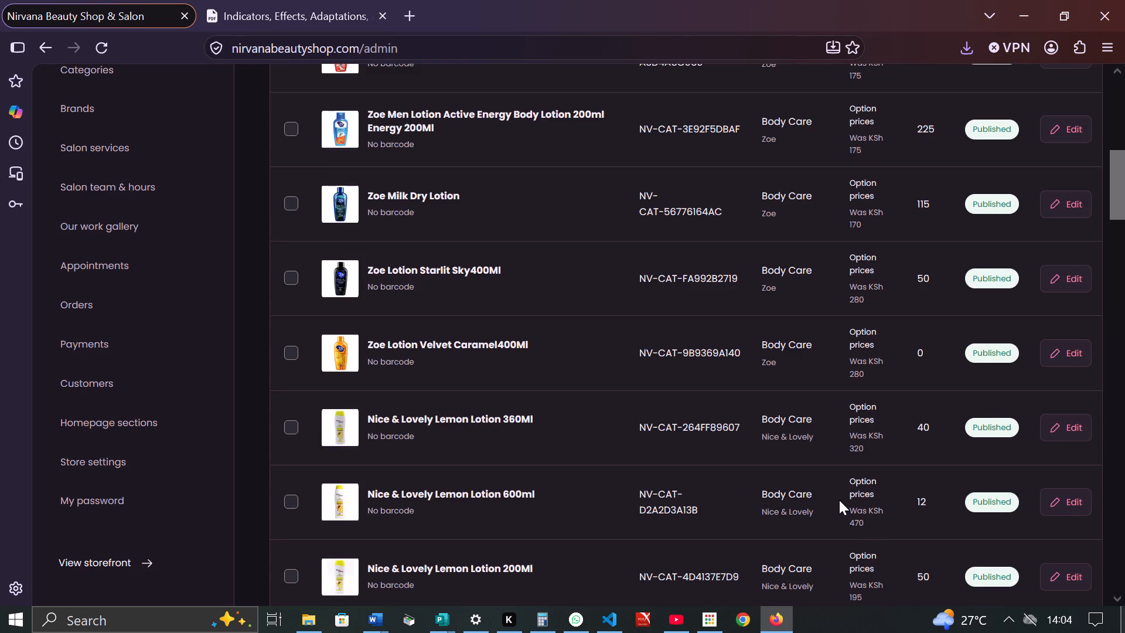
Set the stock of the Armaf CLUB DE NUIT IMPERIAL EDP 105ML's Option 1 to 0 and save the product changes.
{"action": "scroll", "coordinate": [839, 500], "scroll_direction": "down", "scroll_amount": 3}
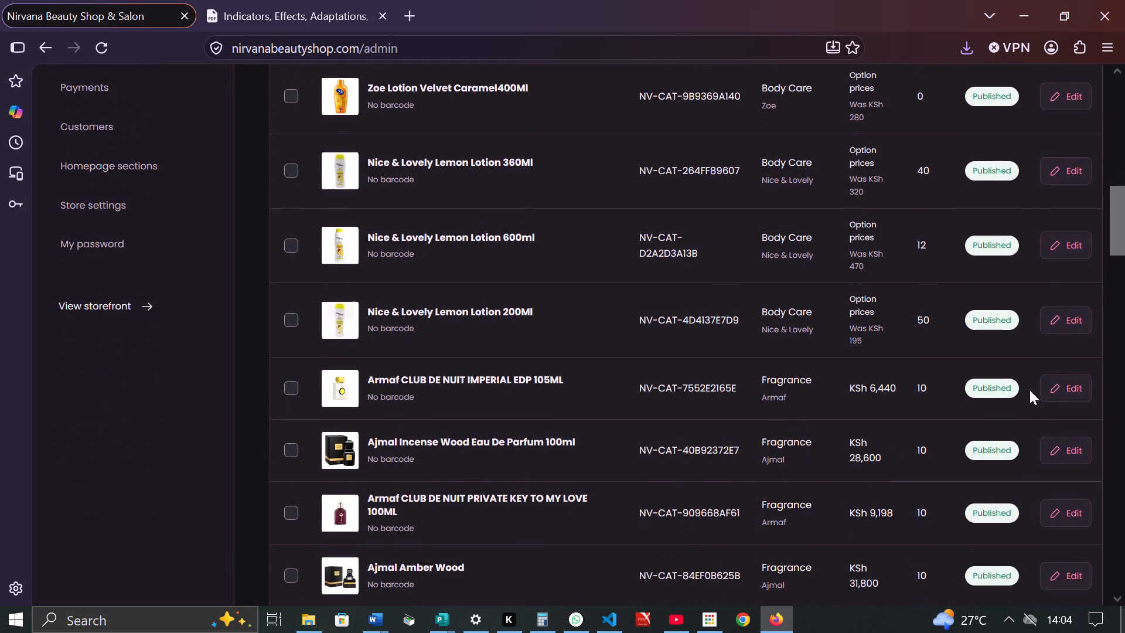
{"action": "left_click", "coordinate": [1044, 386]}
{"action": "scroll", "coordinate": [913, 397], "scroll_direction": "down", "scroll_amount": 2}
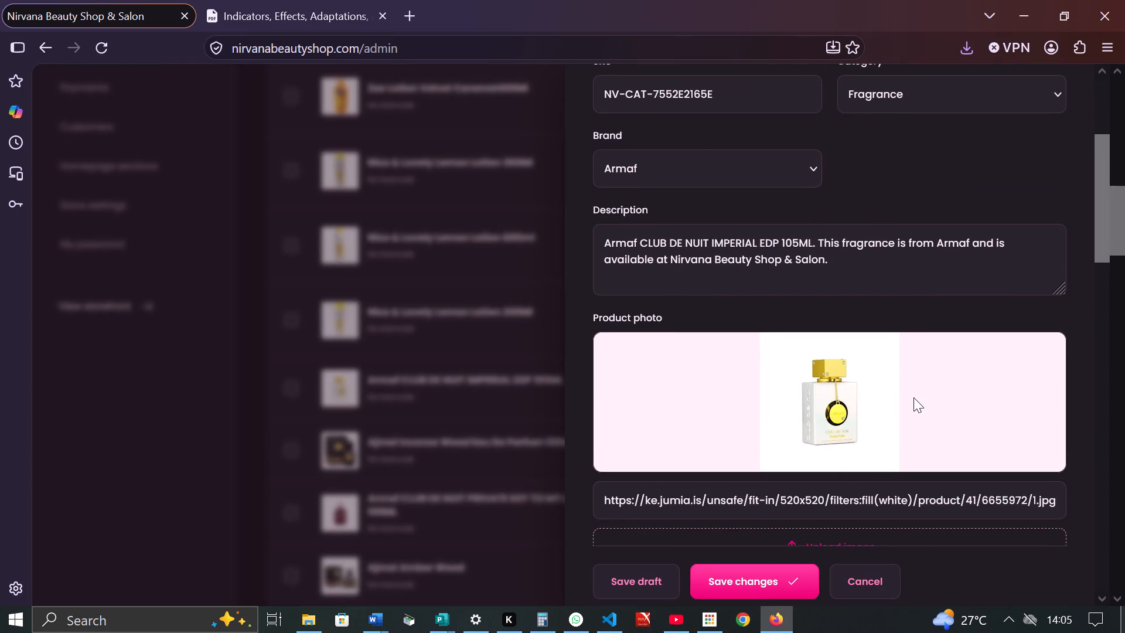
{"action": "scroll", "coordinate": [913, 397], "scroll_direction": "down", "scroll_amount": 4}
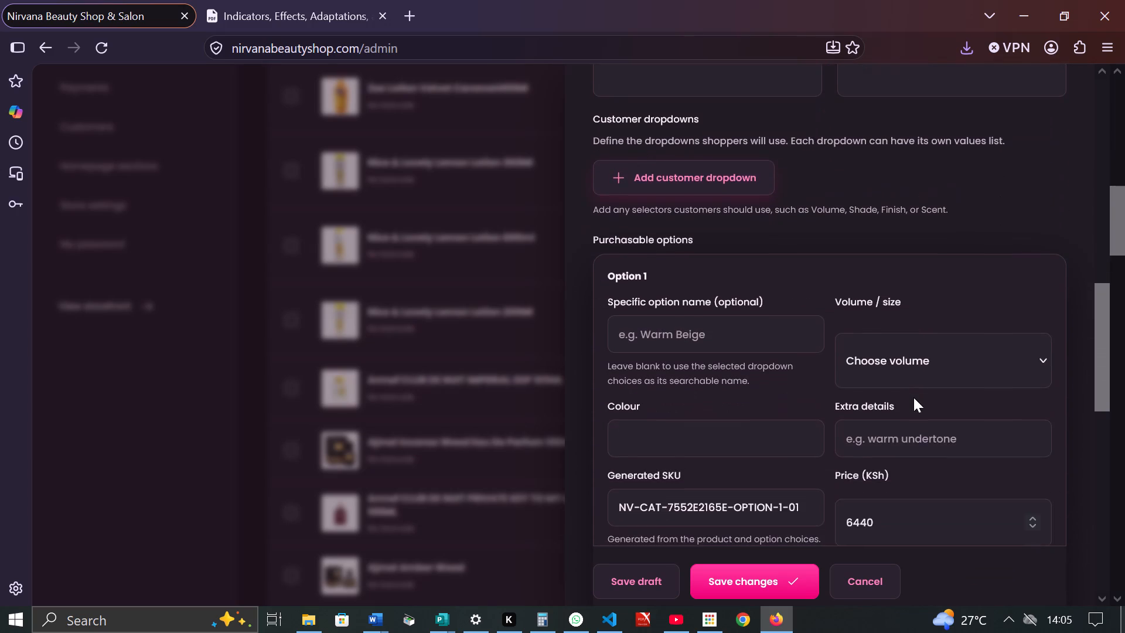
{"action": "scroll", "coordinate": [913, 397], "scroll_direction": "down", "scroll_amount": 1}
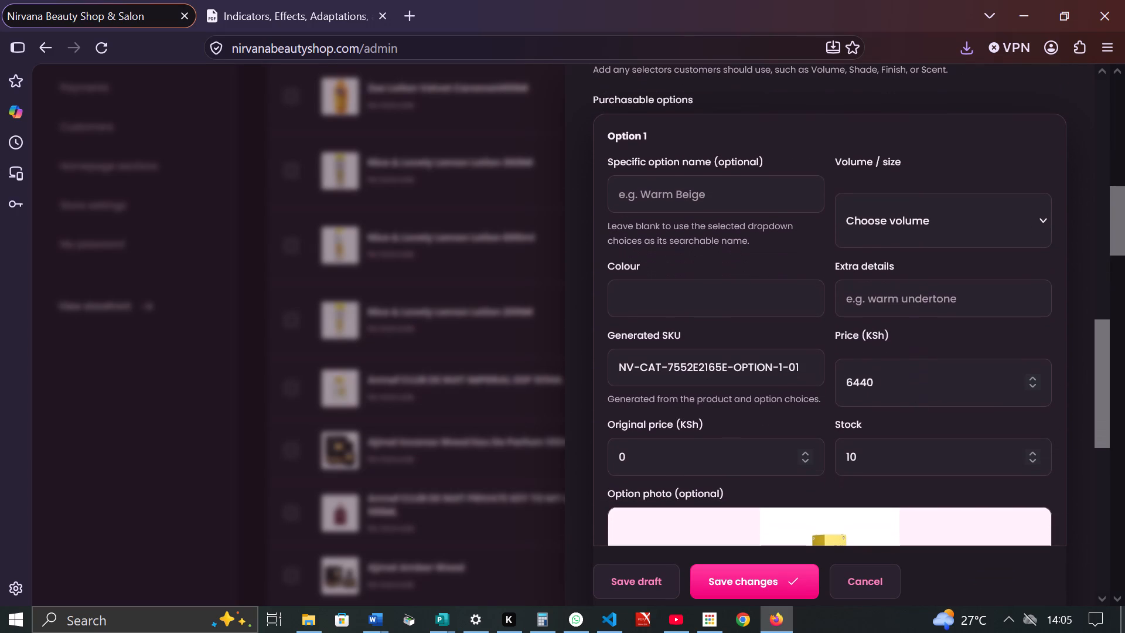
{"action": "left_click", "coordinate": [850, 454]}
{"action": "key", "text": "BackSpace"}
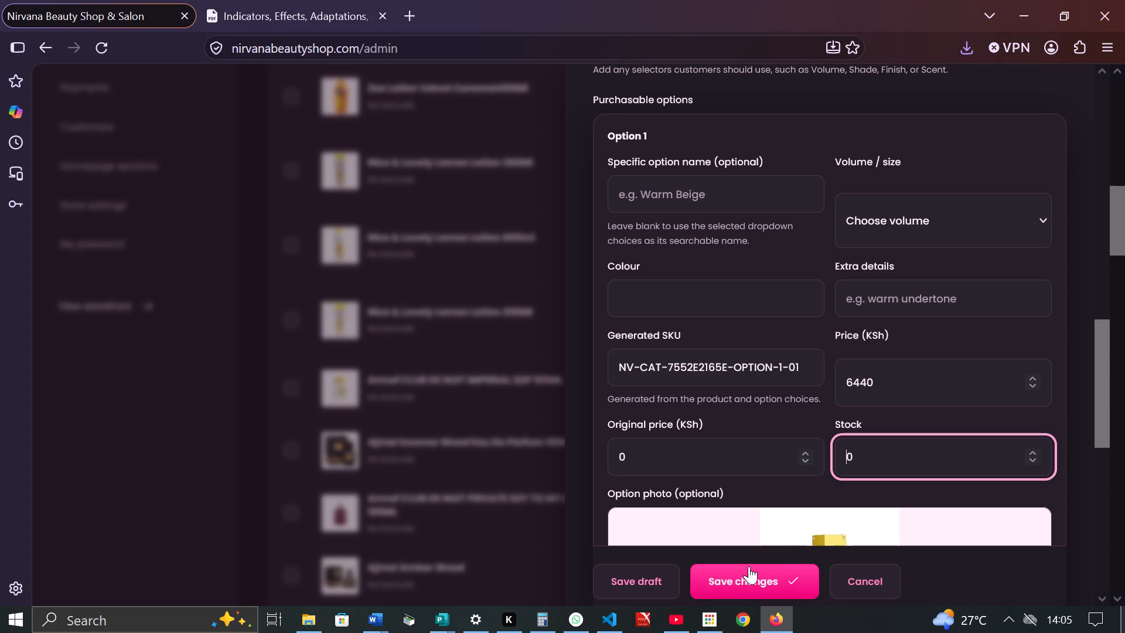
{"action": "left_click", "coordinate": [749, 566]}
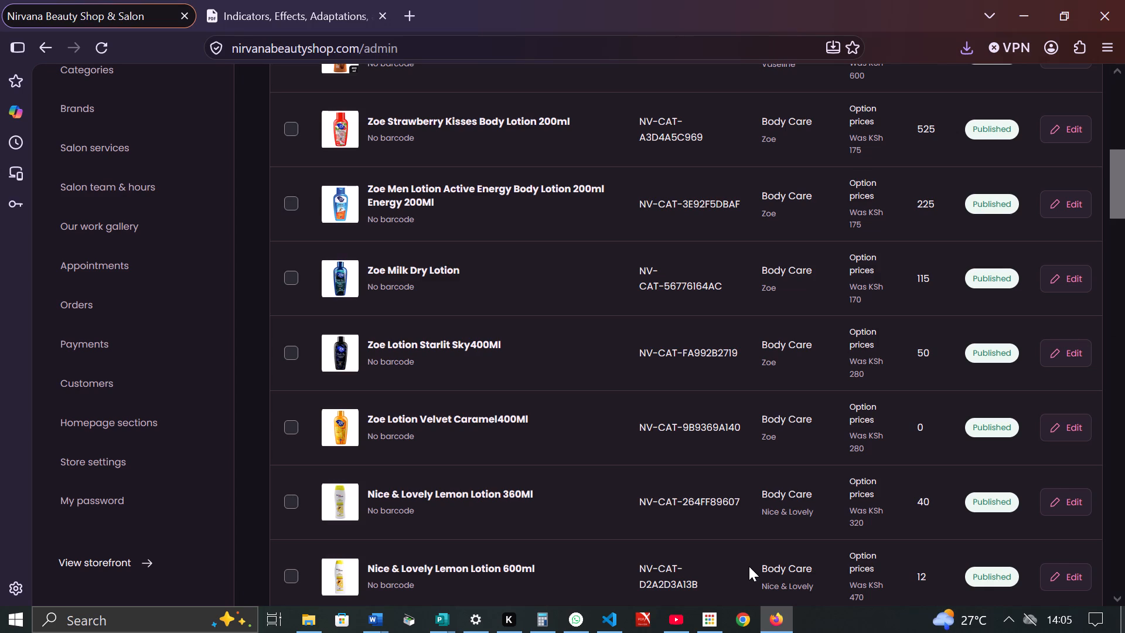
Set the stock of the Ajmal Incense Wood Eau De Parfum 100ml's Option 1 to 0 and save the product changes.
{"action": "scroll", "coordinate": [749, 564], "scroll_direction": "down", "scroll_amount": 2}
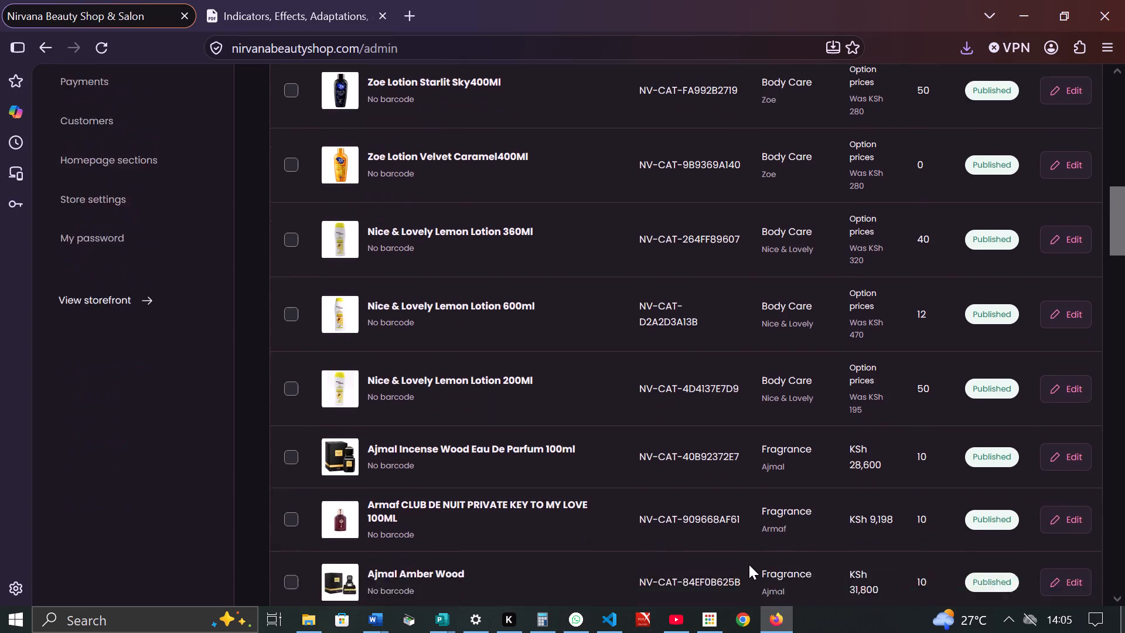
{"action": "scroll", "coordinate": [749, 564], "scroll_direction": "down", "scroll_amount": 2}
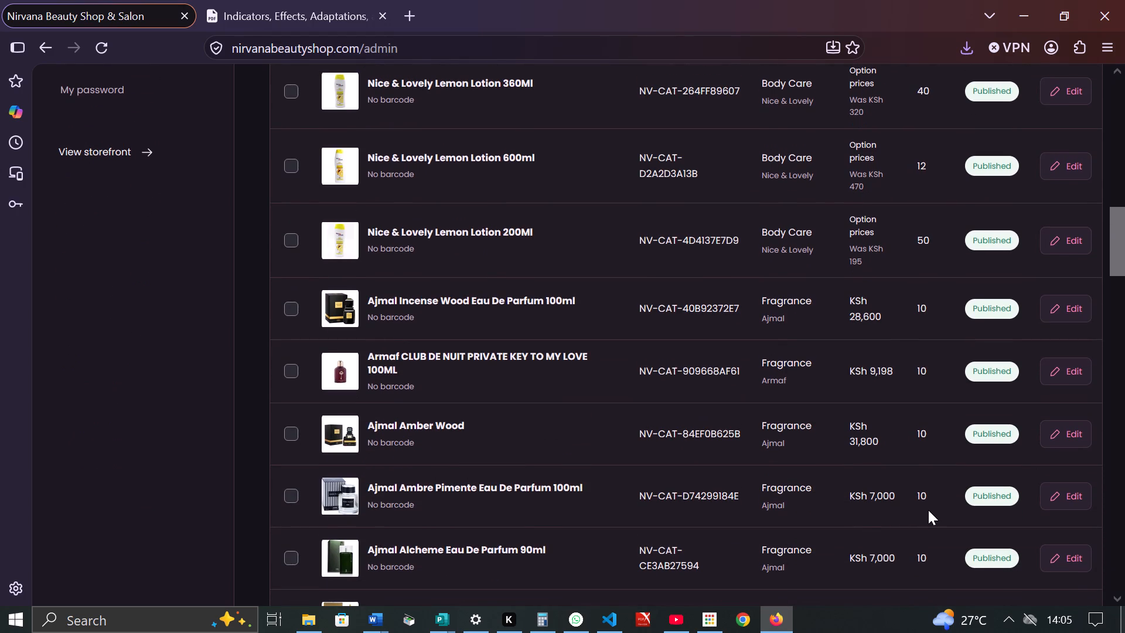
{"action": "left_click", "coordinate": [1076, 318]}
{"action": "scroll", "coordinate": [978, 358], "scroll_direction": "down", "scroll_amount": 1}
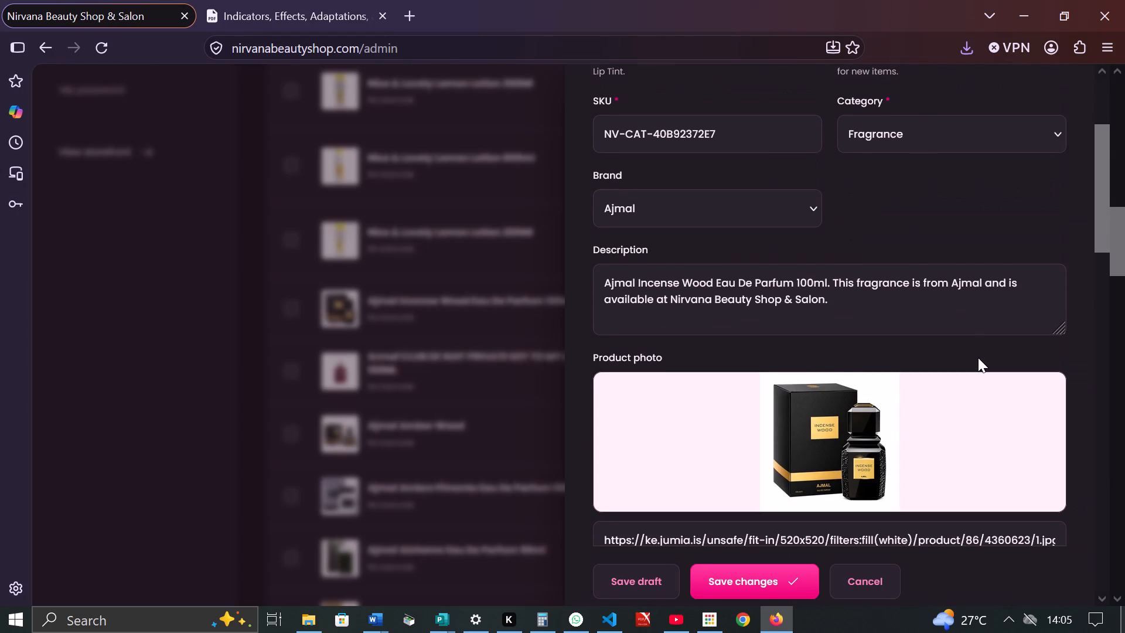
{"action": "scroll", "coordinate": [978, 358], "scroll_direction": "down", "scroll_amount": 7}
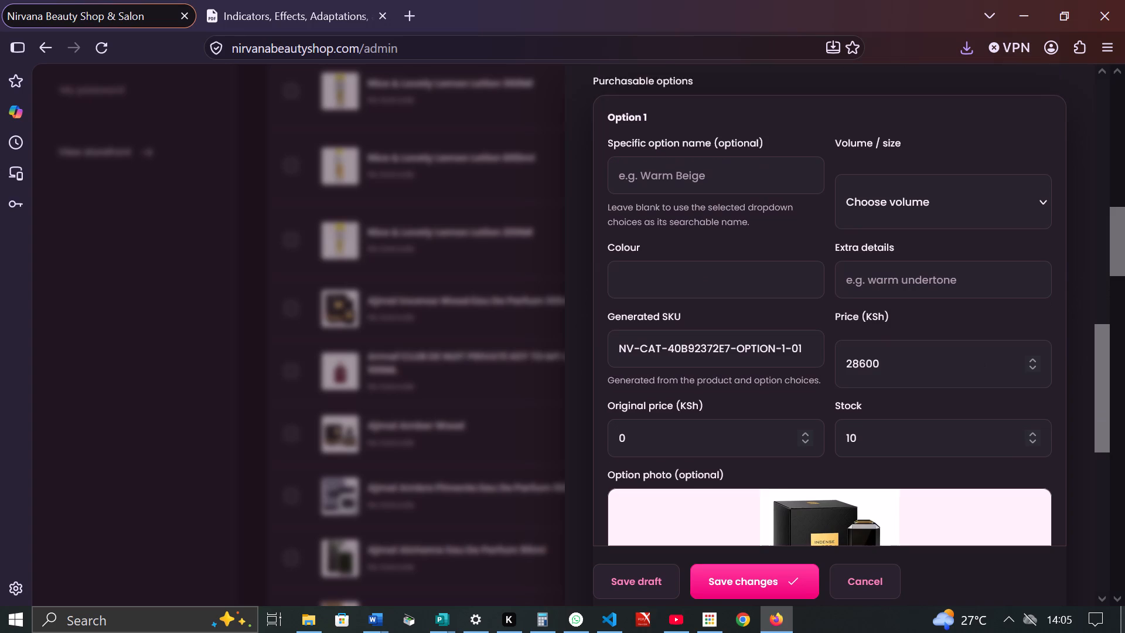
{"action": "scroll", "coordinate": [978, 358], "scroll_direction": "down", "scroll_amount": 1}
{"action": "left_click", "coordinate": [851, 408]}
{"action": "key", "text": "BackSpace"}
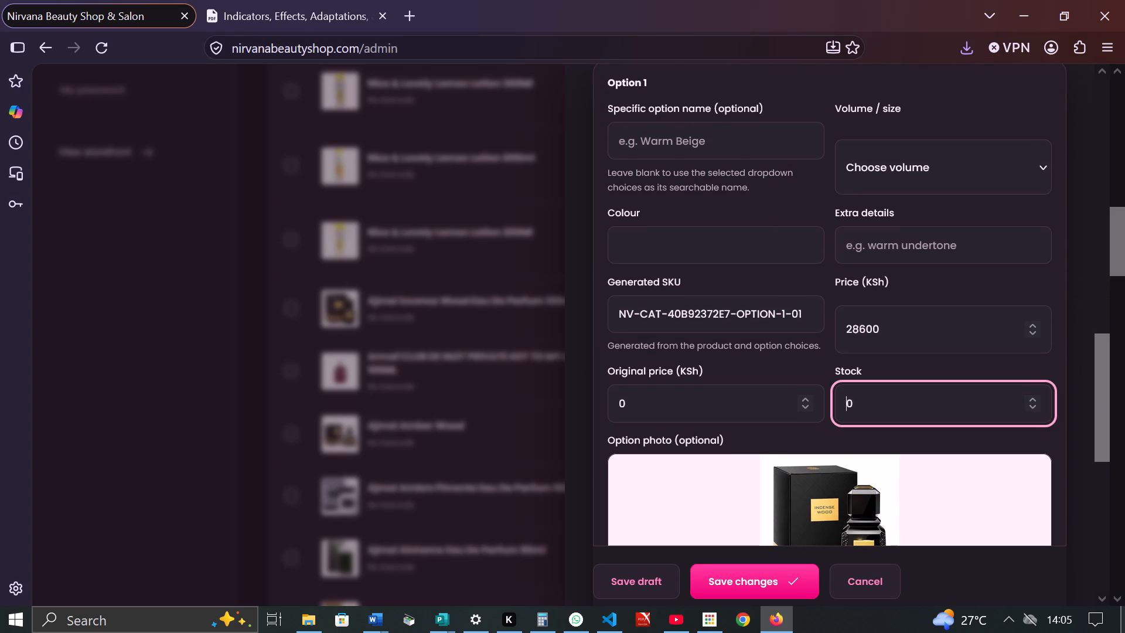
{"action": "left_click", "coordinate": [705, 583]}
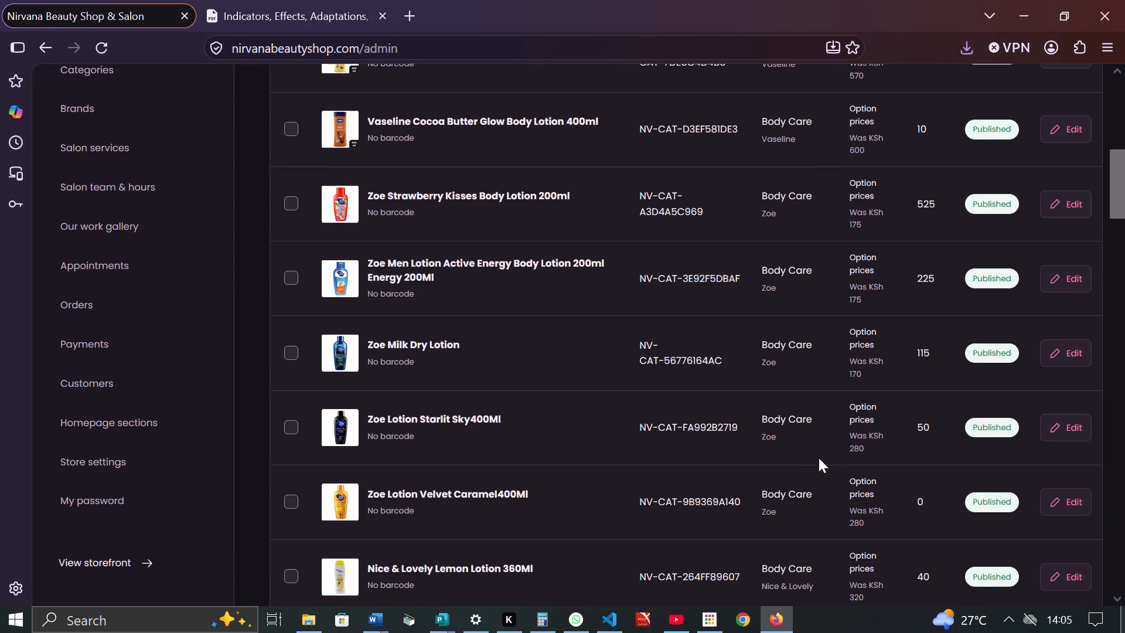
Set the stock of the Armaf CLUB DE NUIT PRIVATE KEY TO MY LOVE 100ML's Option 1 to 0 and save the product changes.
{"action": "scroll", "coordinate": [802, 459], "scroll_direction": "down", "scroll_amount": 3}
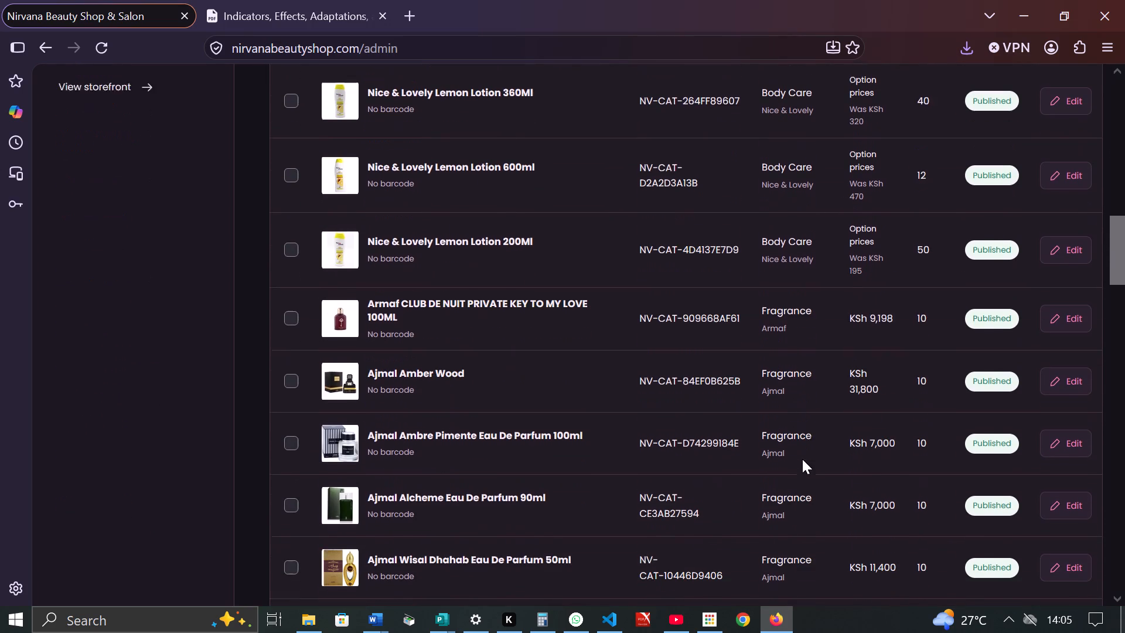
{"action": "scroll", "coordinate": [802, 459], "scroll_direction": "down", "scroll_amount": 1}
{"action": "left_click", "coordinate": [1077, 264]}
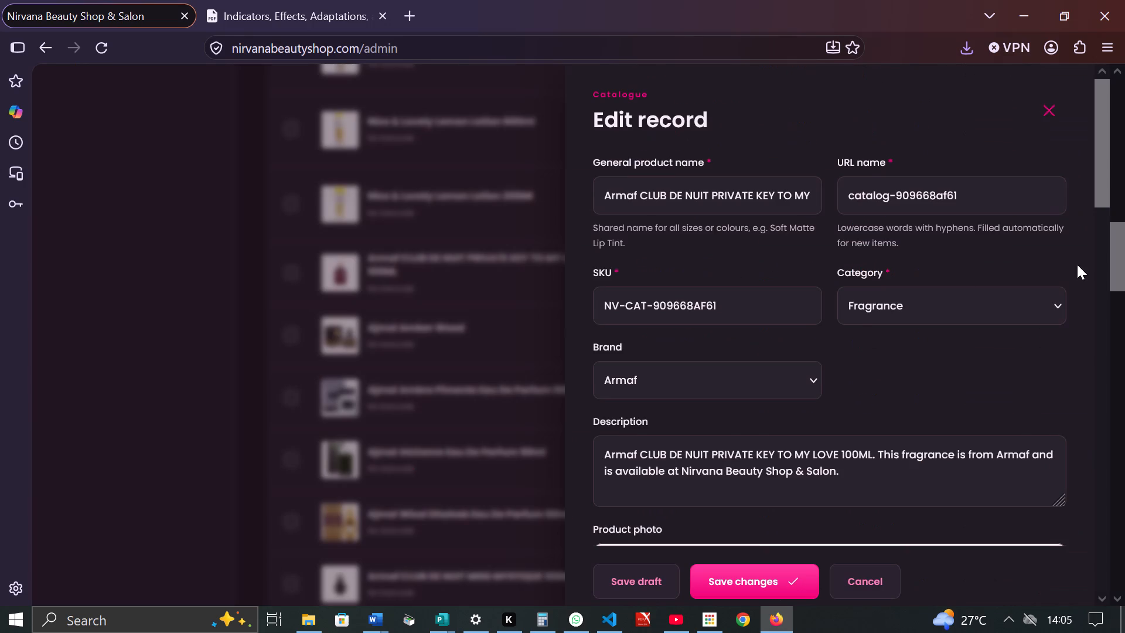
{"action": "scroll", "coordinate": [851, 318], "scroll_direction": "down", "scroll_amount": 2}
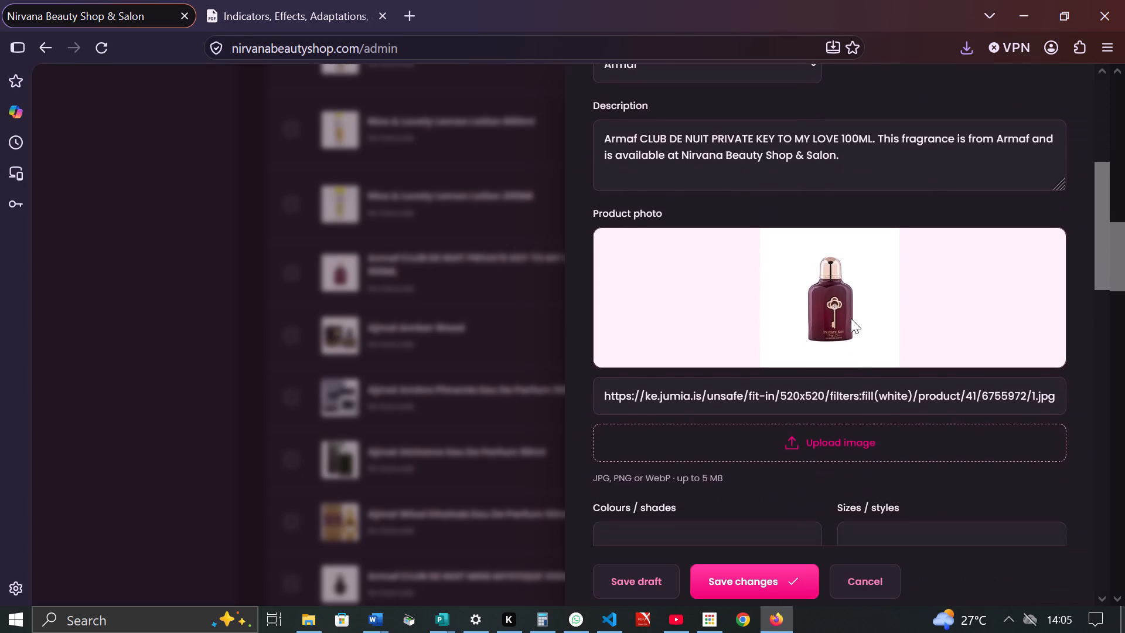
{"action": "scroll", "coordinate": [851, 318], "scroll_direction": "down", "scroll_amount": 5}
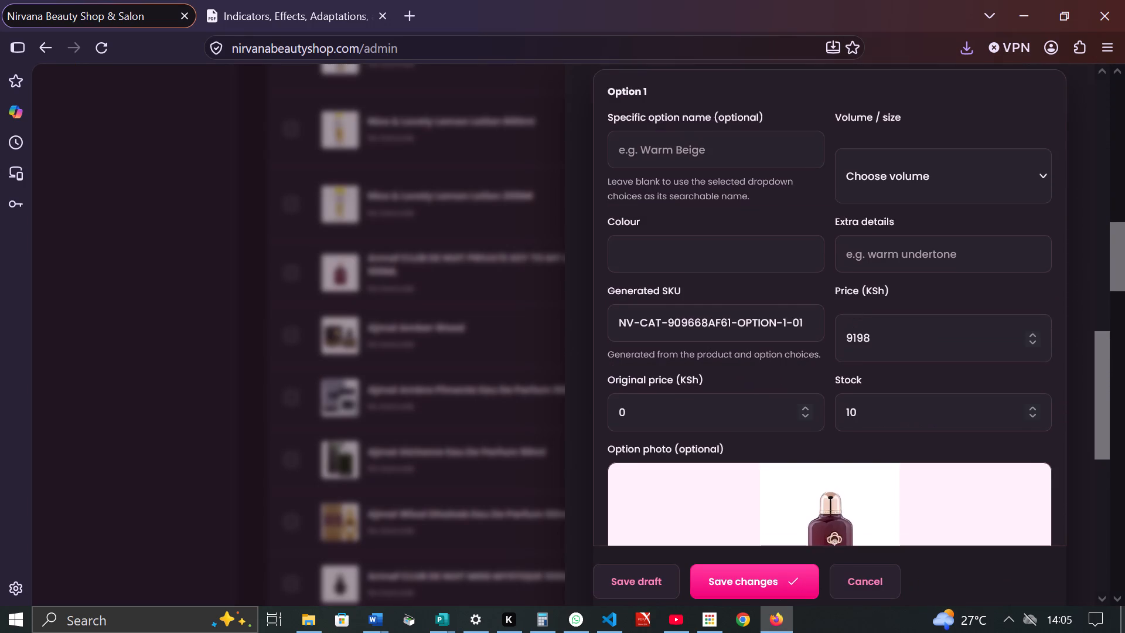
{"action": "scroll", "coordinate": [851, 318], "scroll_direction": "down", "scroll_amount": 2}
{"action": "left_click", "coordinate": [850, 324]}
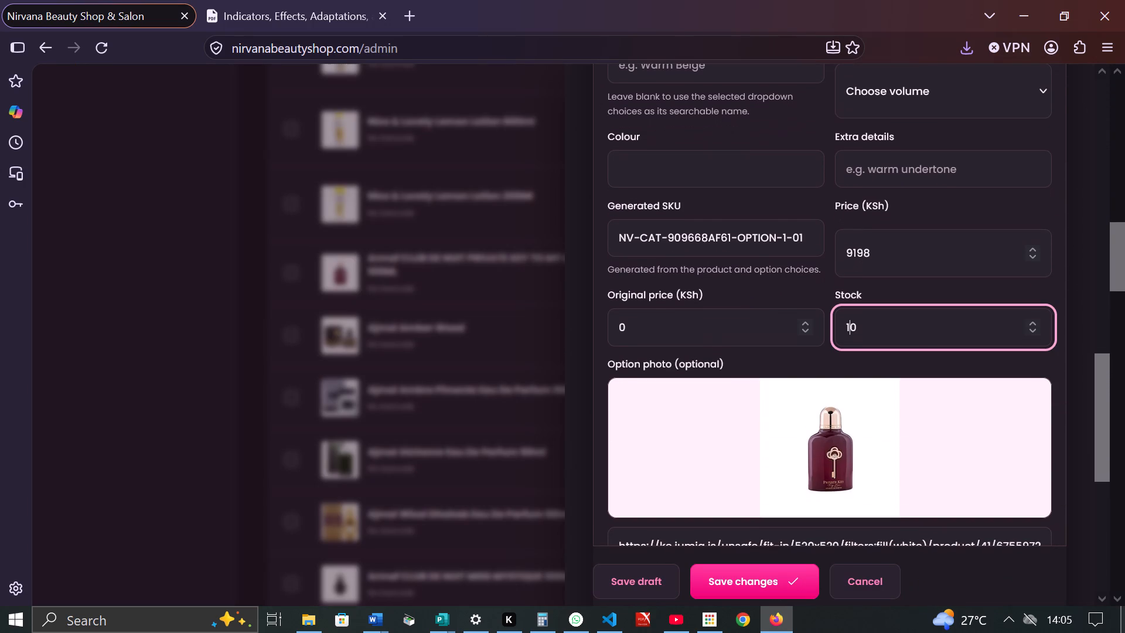
{"action": "key", "text": "BackSpace"}
{"action": "left_click", "coordinate": [779, 571]}
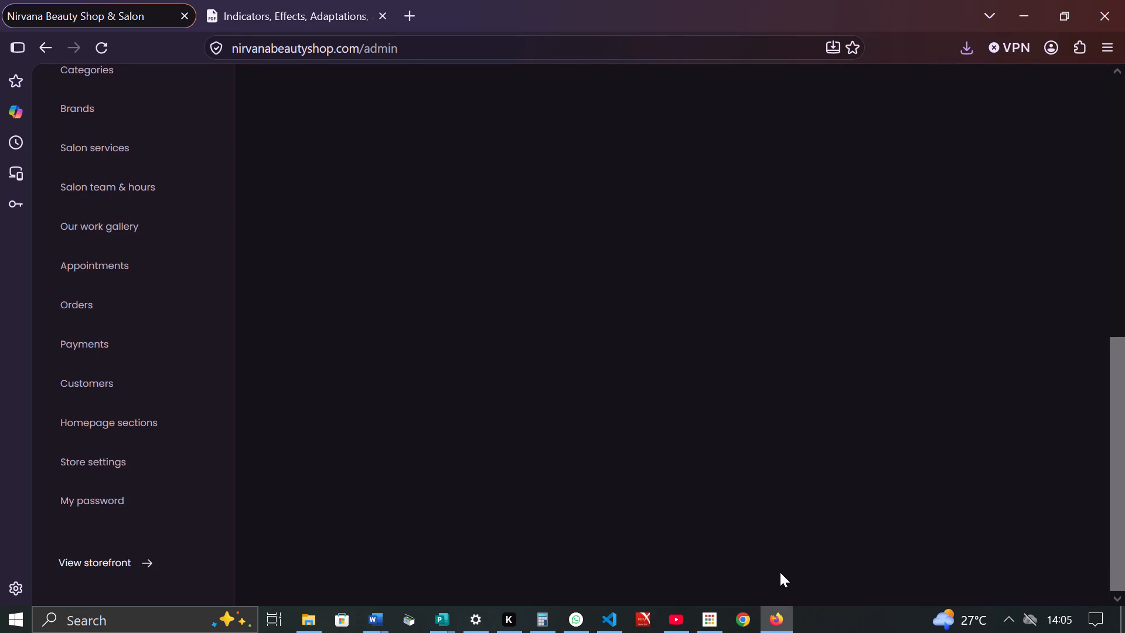
Set the stock of the Ajmal Amber Wood fragrance's Option 1 to 0 and save the product changes.
{"action": "scroll", "coordinate": [742, 488], "scroll_direction": "down", "scroll_amount": 5}
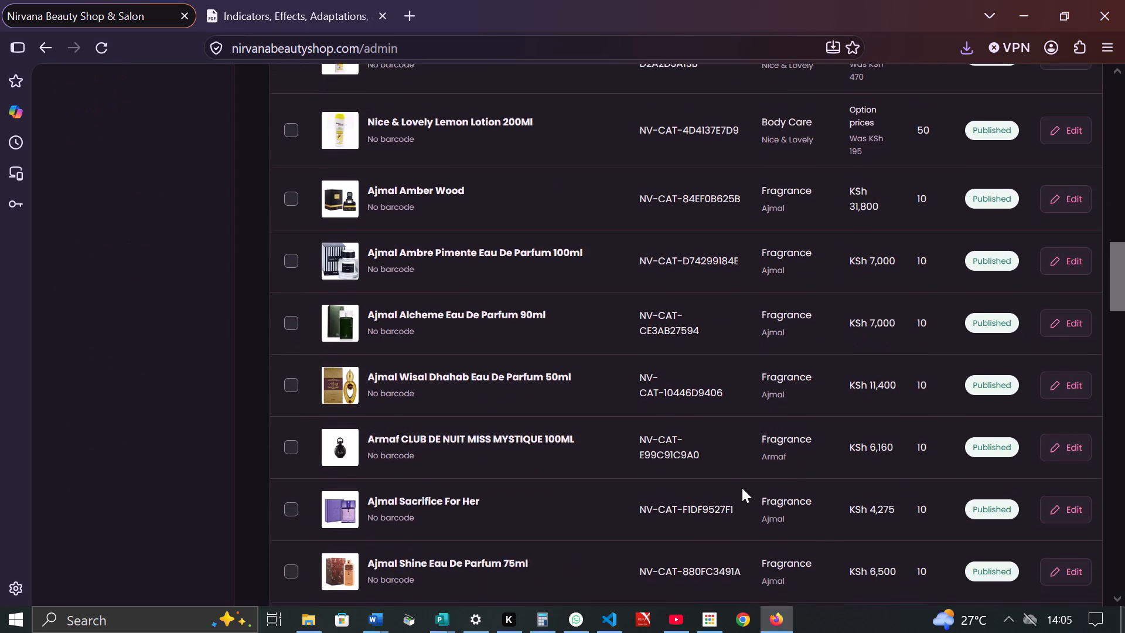
{"action": "scroll", "coordinate": [742, 488], "scroll_direction": "down", "scroll_amount": 2}
{"action": "left_click", "coordinate": [1062, 140]}
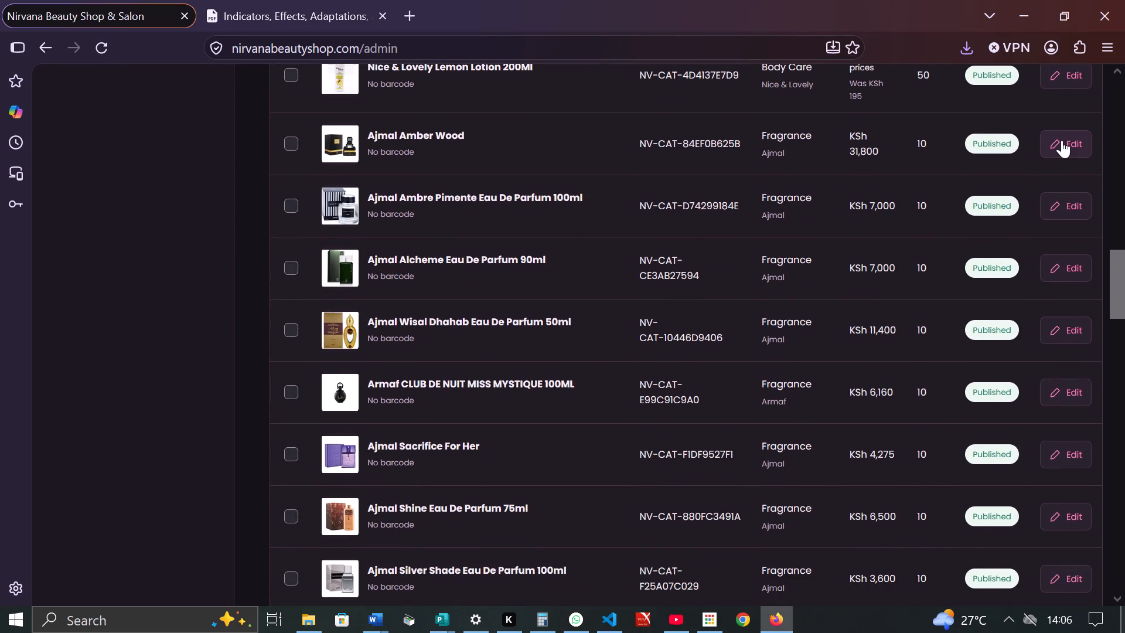
{"action": "scroll", "coordinate": [961, 198], "scroll_direction": "down", "scroll_amount": 1}
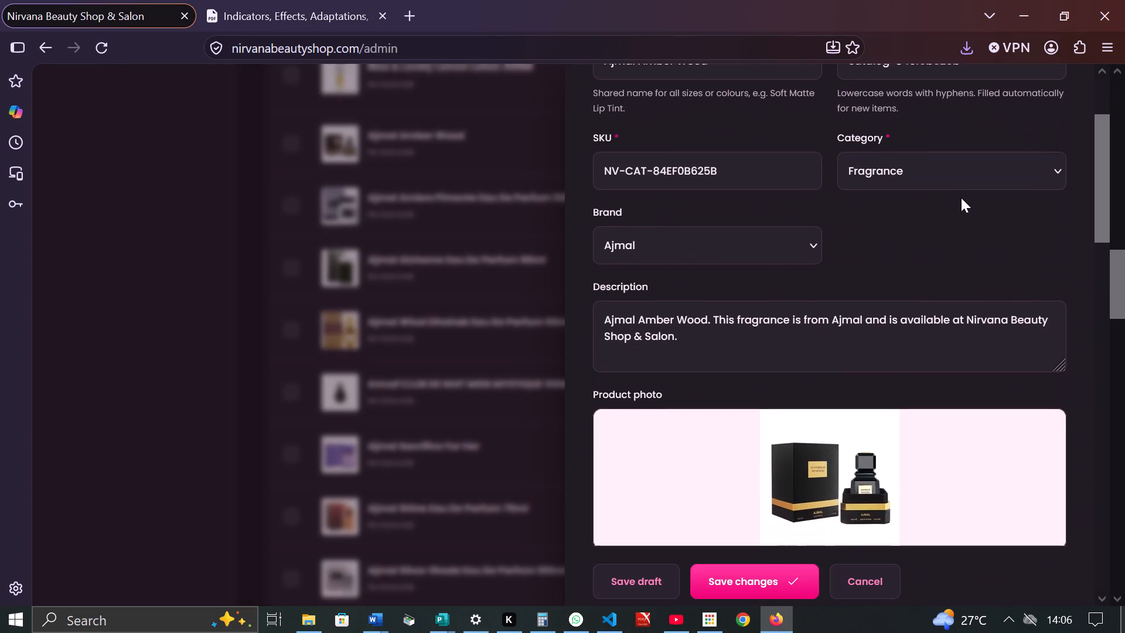
{"action": "scroll", "coordinate": [961, 198], "scroll_direction": "down", "scroll_amount": 4}
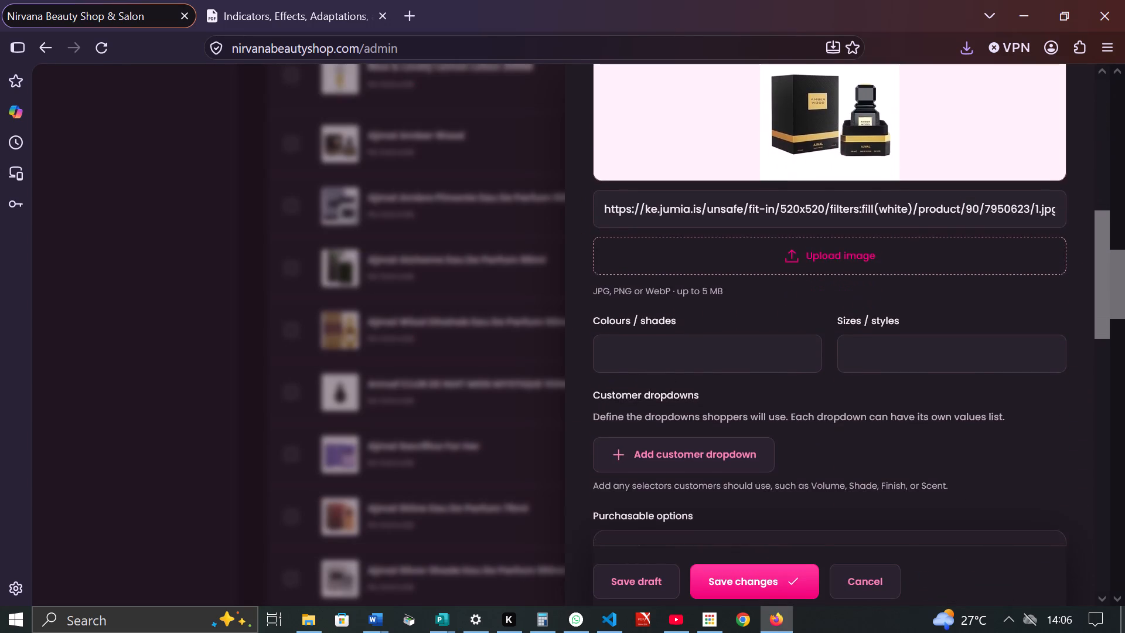
{"action": "scroll", "coordinate": [961, 198], "scroll_direction": "down", "scroll_amount": 5}
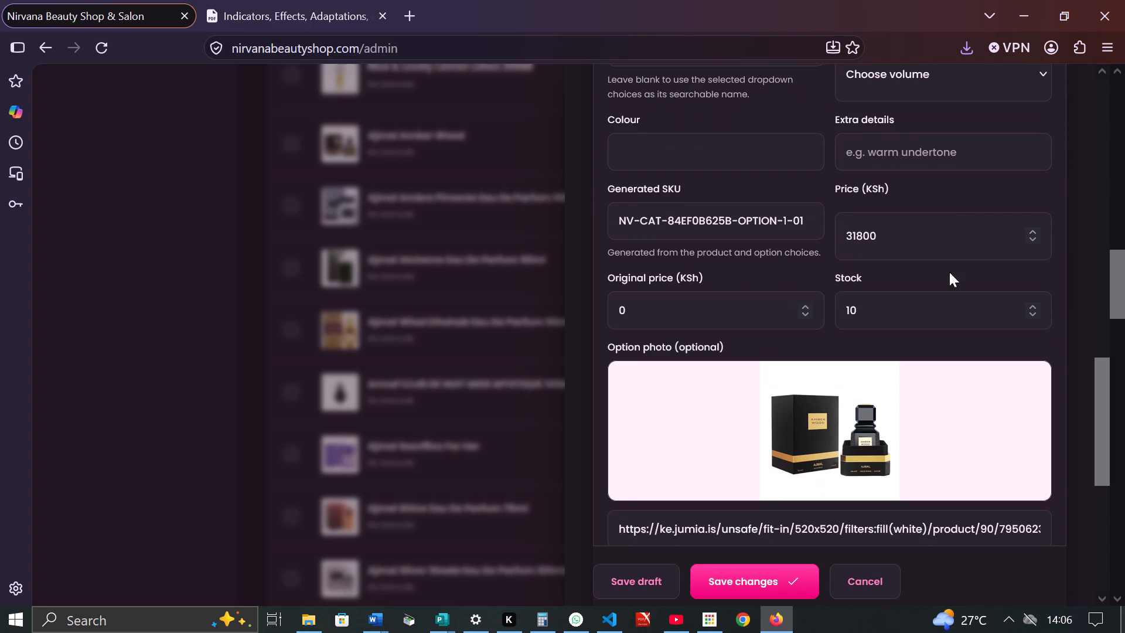
{"action": "left_click", "coordinate": [853, 309]}
{"action": "key", "text": "BackSpace"}
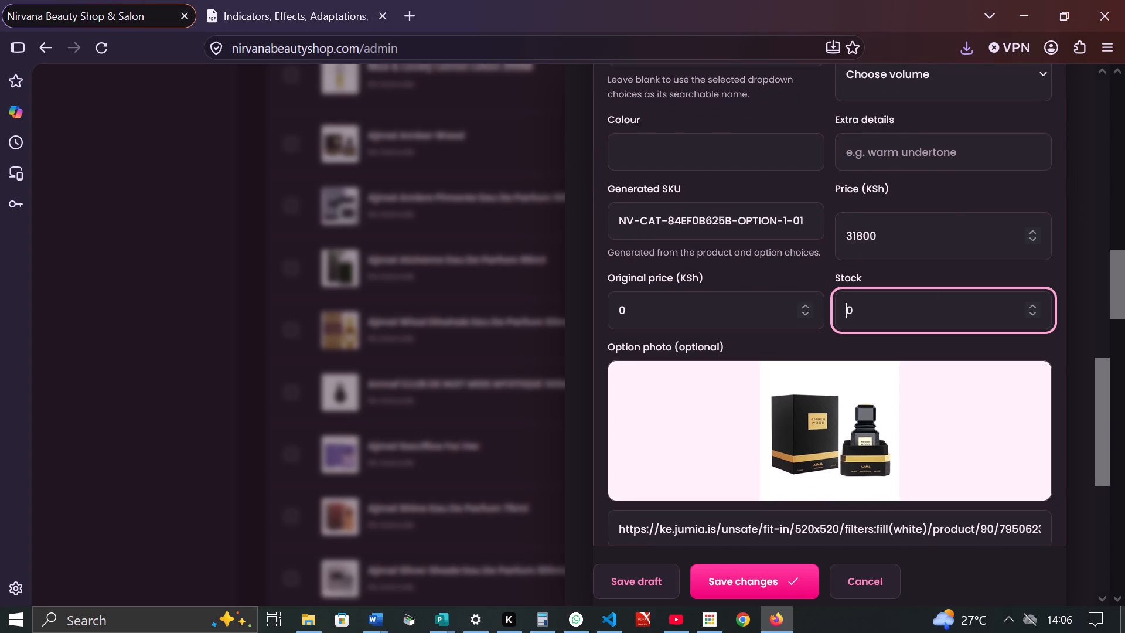
{"action": "left_click", "coordinate": [725, 571]}
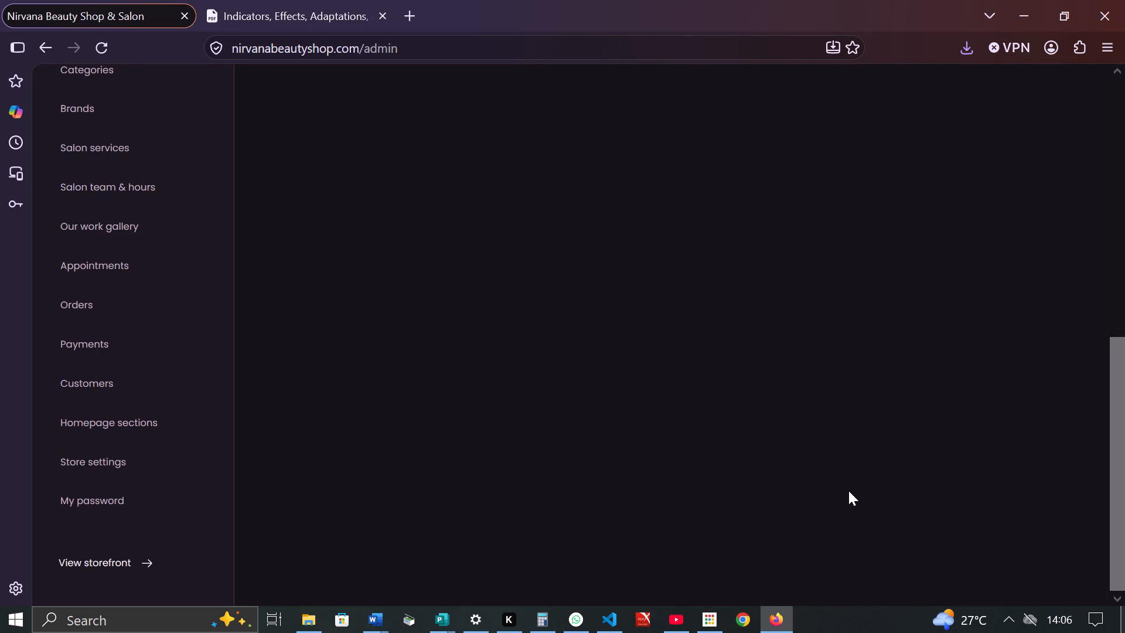
Set the stock of the Ajmal Ambre Pimente Eau De Parfum 100ml's Option 1 to 0 and save the product changes.
{"action": "scroll", "coordinate": [848, 491], "scroll_direction": "down", "scroll_amount": 3}
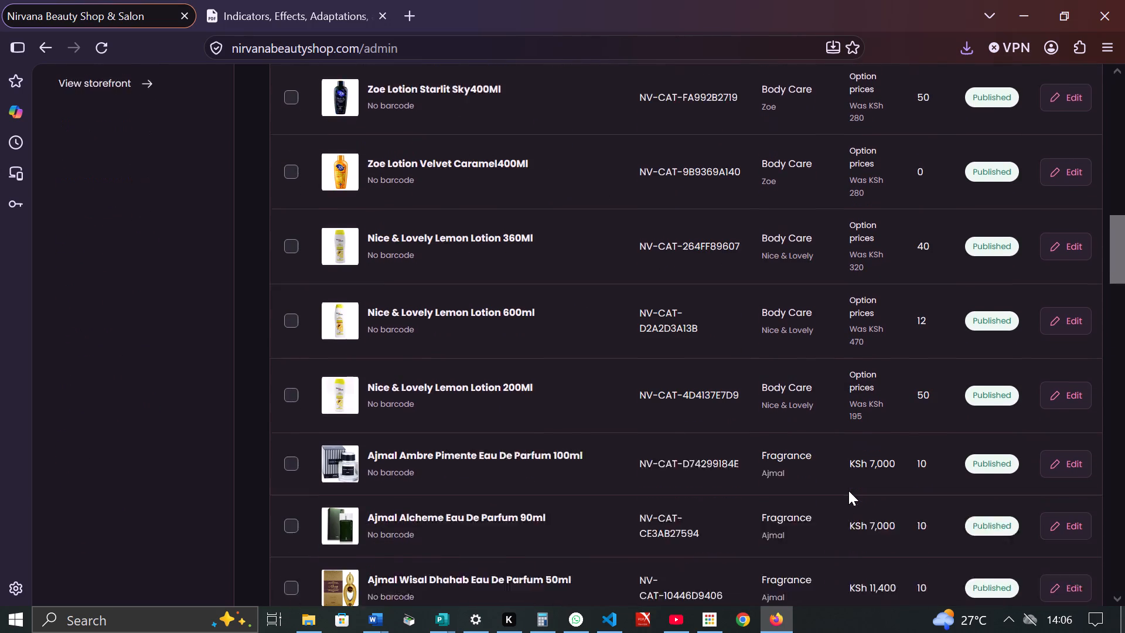
{"action": "scroll", "coordinate": [848, 491], "scroll_direction": "down", "scroll_amount": 2}
{"action": "left_click", "coordinate": [1079, 387]}
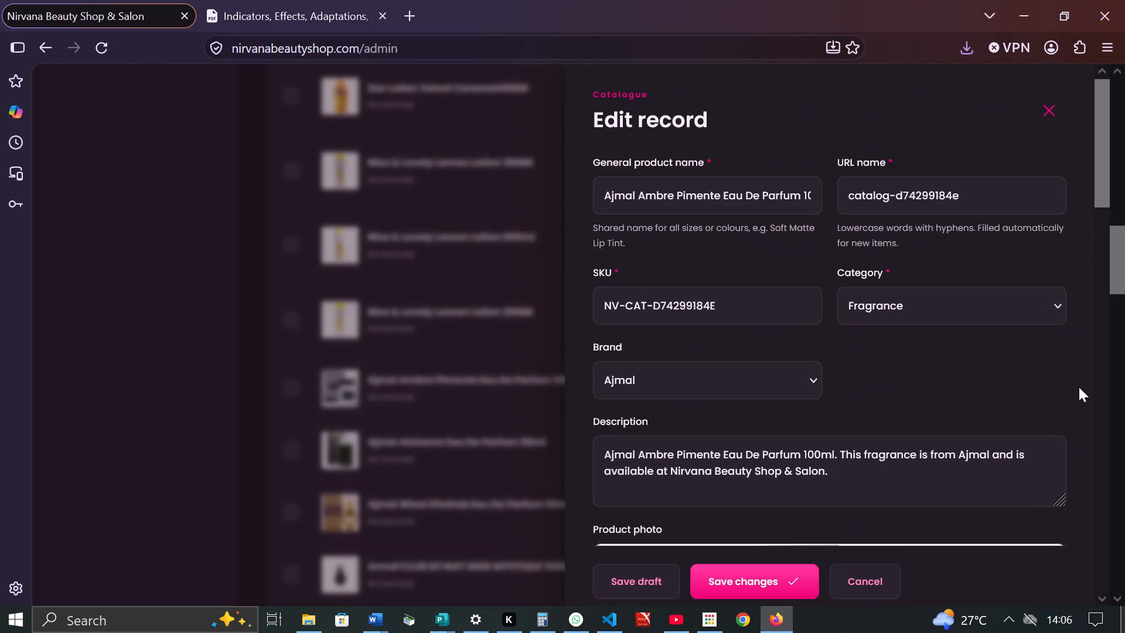
{"action": "scroll", "coordinate": [935, 401], "scroll_direction": "down", "scroll_amount": 2}
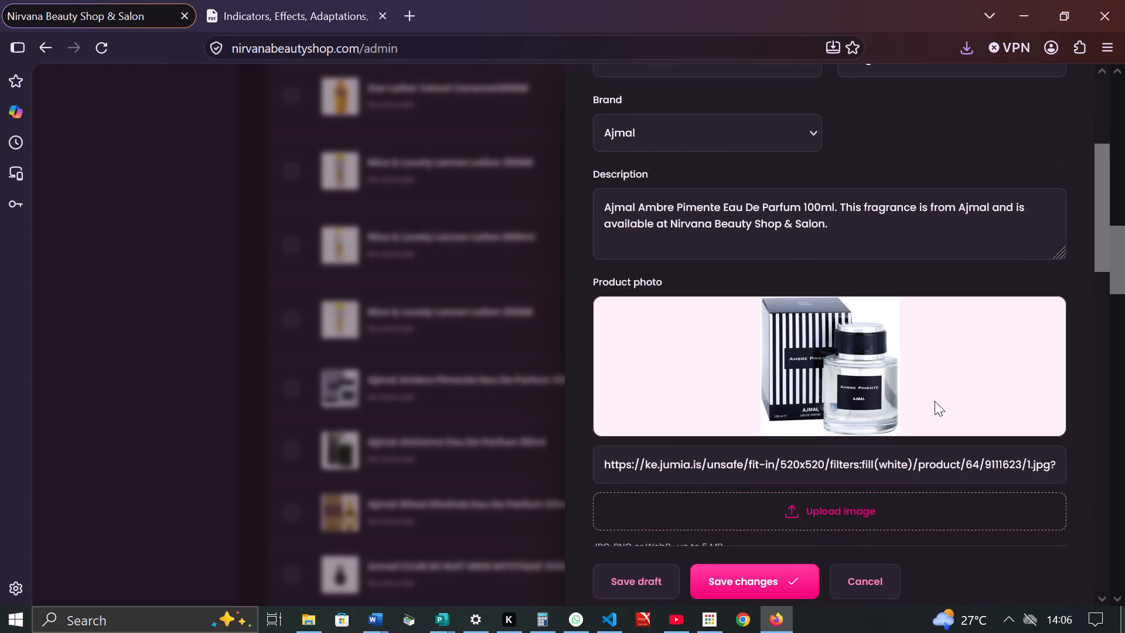
{"action": "scroll", "coordinate": [935, 401], "scroll_direction": "down", "scroll_amount": 7}
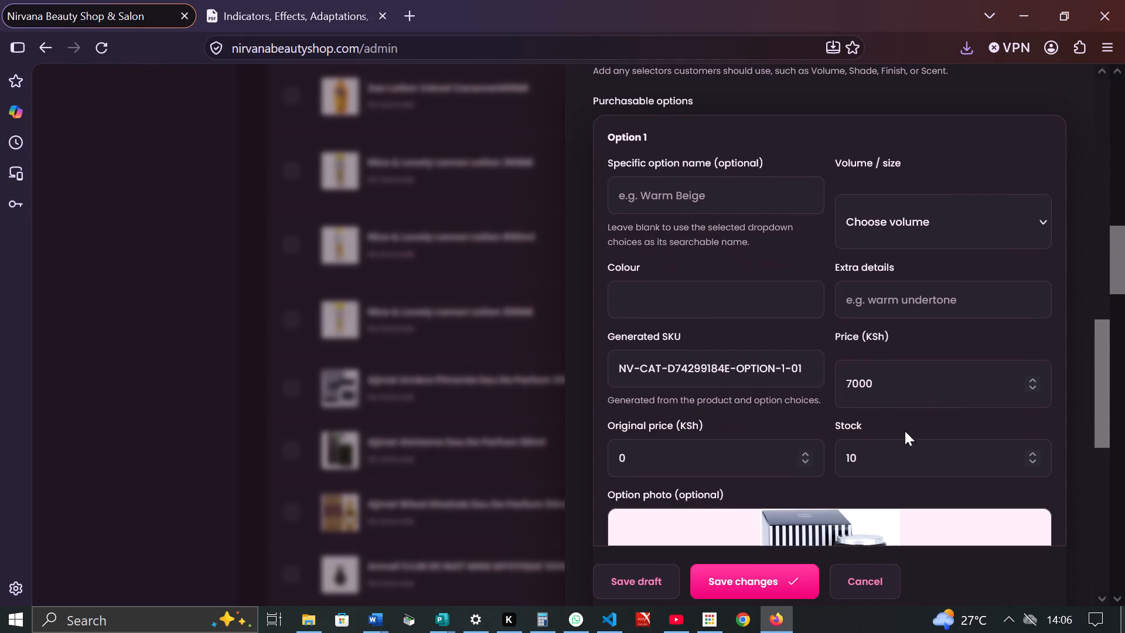
{"action": "left_click", "coordinate": [849, 461]}
{"action": "key", "text": "BackSpace"}
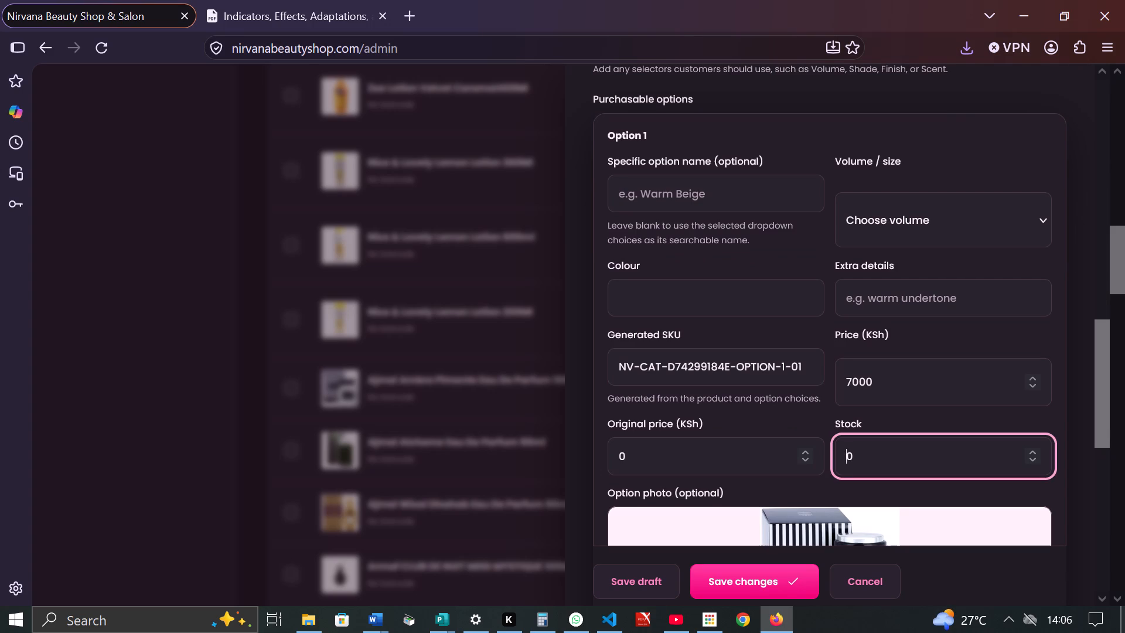
{"action": "left_click", "coordinate": [746, 574]}
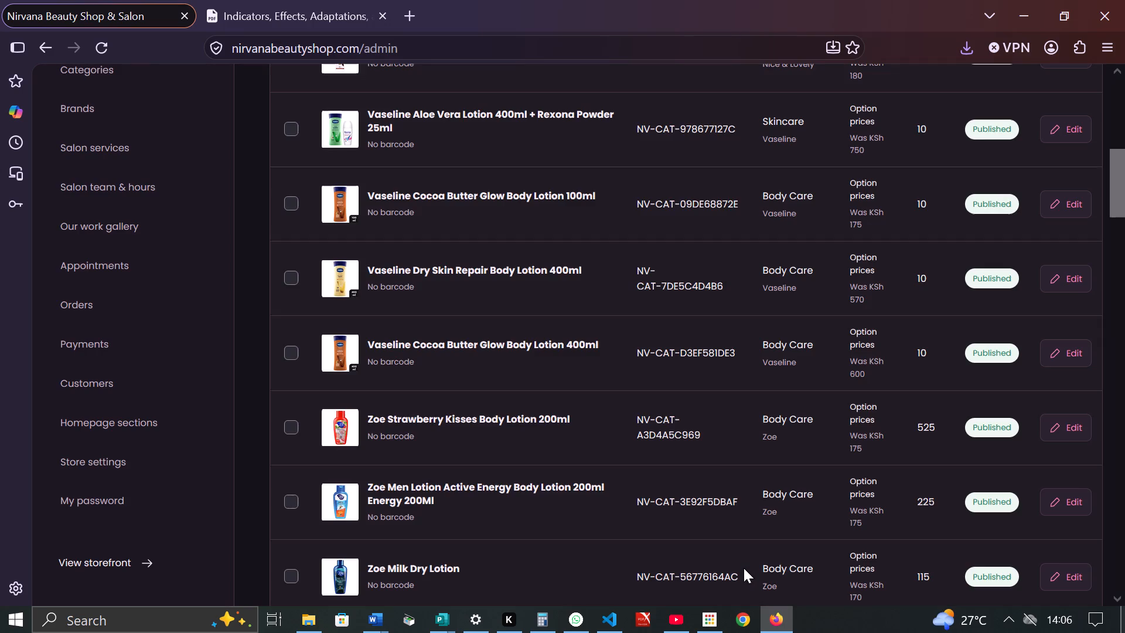
{"action": "left_click", "coordinate": [744, 568]}
Set the stock of the Ajmal Alcheme Eau De Parfum 90ml's Option 1 to 0 and save the product changes.
{"action": "scroll", "coordinate": [744, 568], "scroll_direction": "down", "scroll_amount": 2}
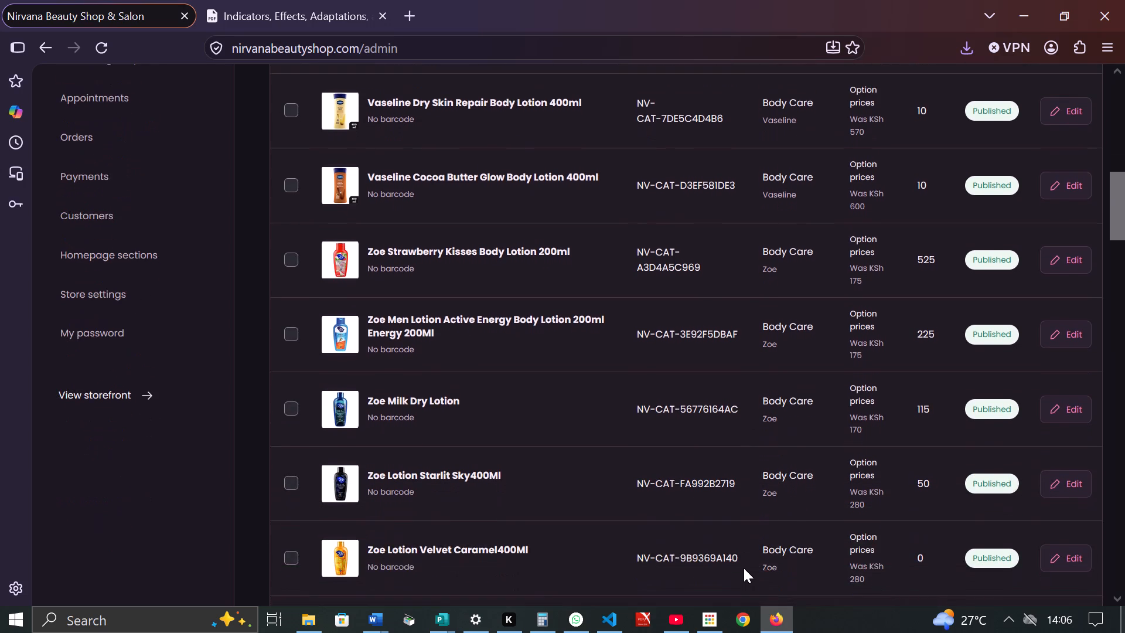
{"action": "scroll", "coordinate": [744, 568], "scroll_direction": "down", "scroll_amount": 3}
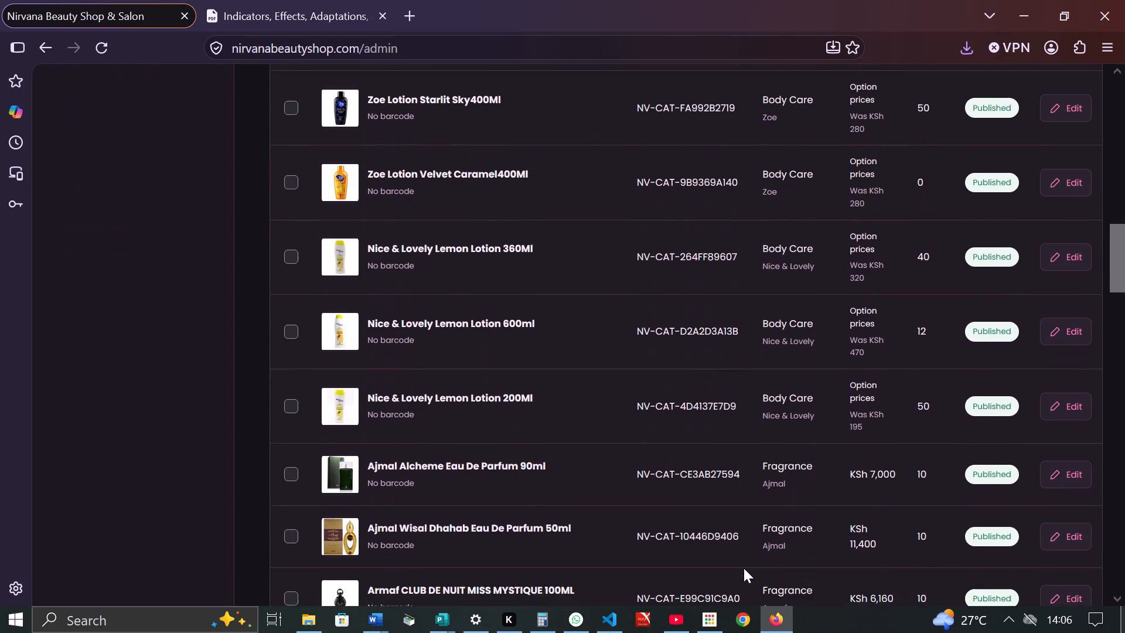
{"action": "scroll", "coordinate": [744, 568], "scroll_direction": "down", "scroll_amount": 1}
{"action": "left_click", "coordinate": [1058, 460]}
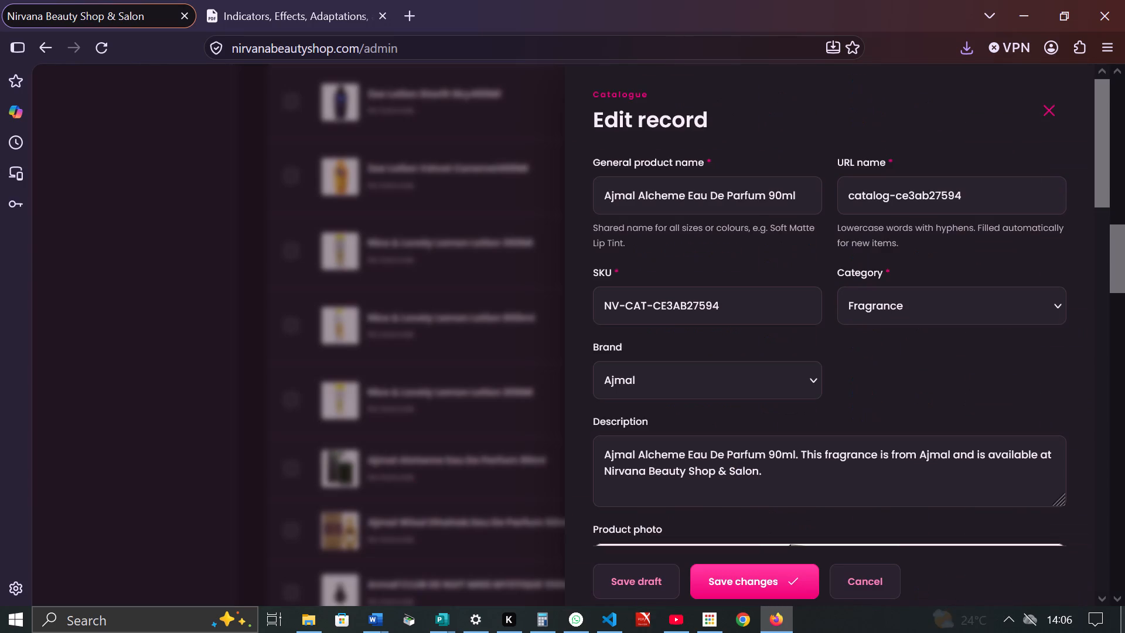
{"action": "scroll", "coordinate": [923, 395], "scroll_direction": "down", "scroll_amount": 2}
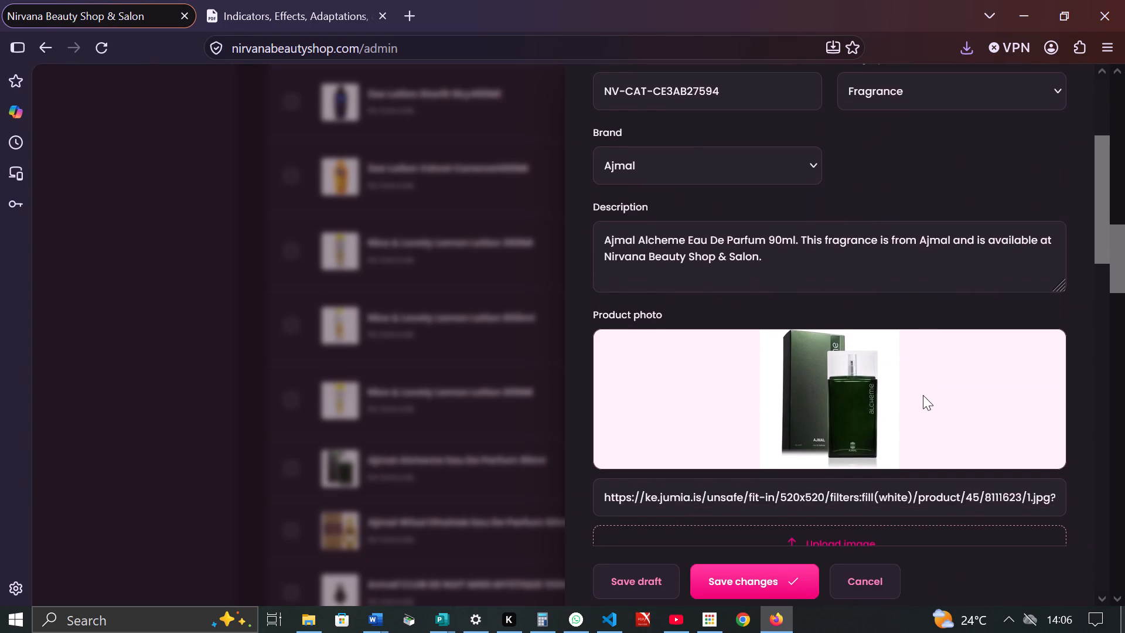
{"action": "scroll", "coordinate": [923, 395], "scroll_direction": "down", "scroll_amount": 3}
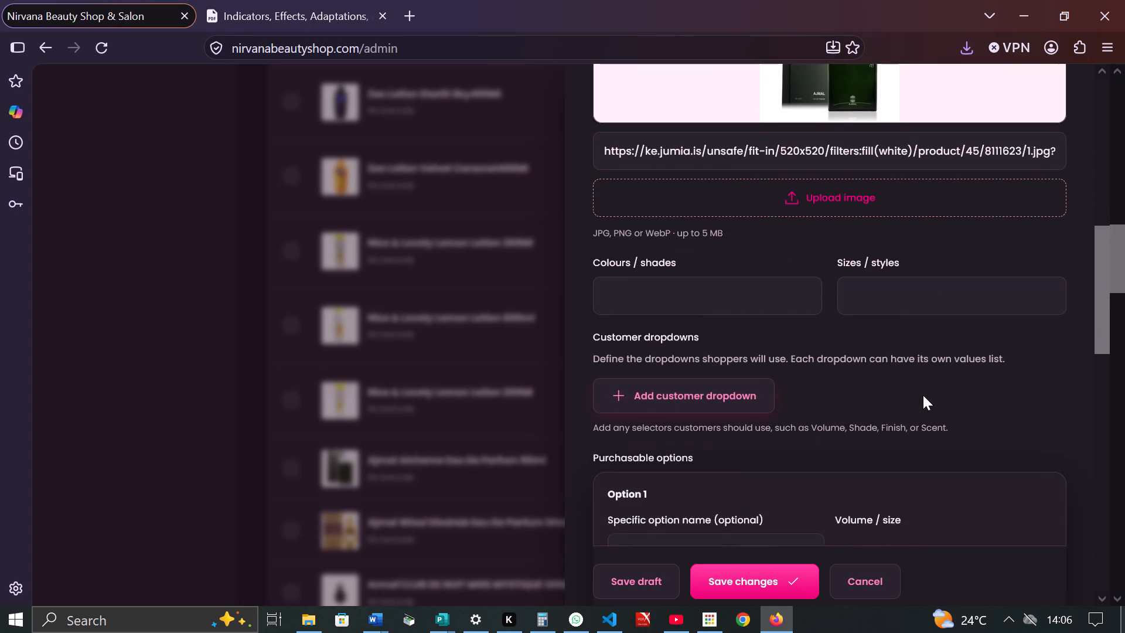
{"action": "scroll", "coordinate": [923, 395], "scroll_direction": "down", "scroll_amount": 3}
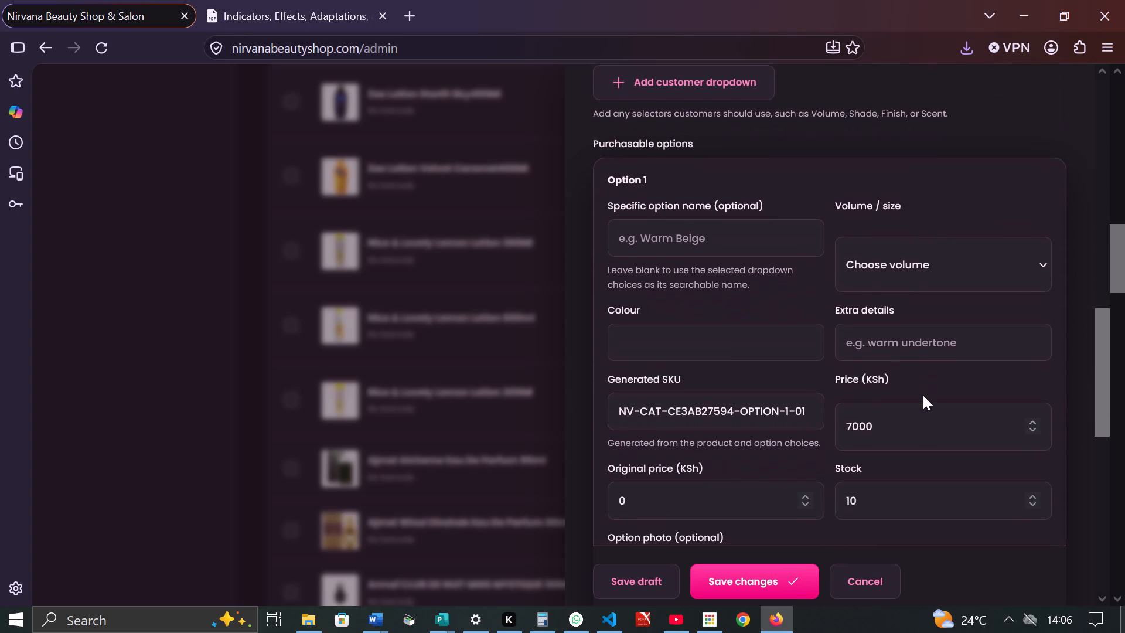
{"action": "scroll", "coordinate": [923, 395], "scroll_direction": "down", "scroll_amount": 1}
{"action": "left_click", "coordinate": [853, 464]}
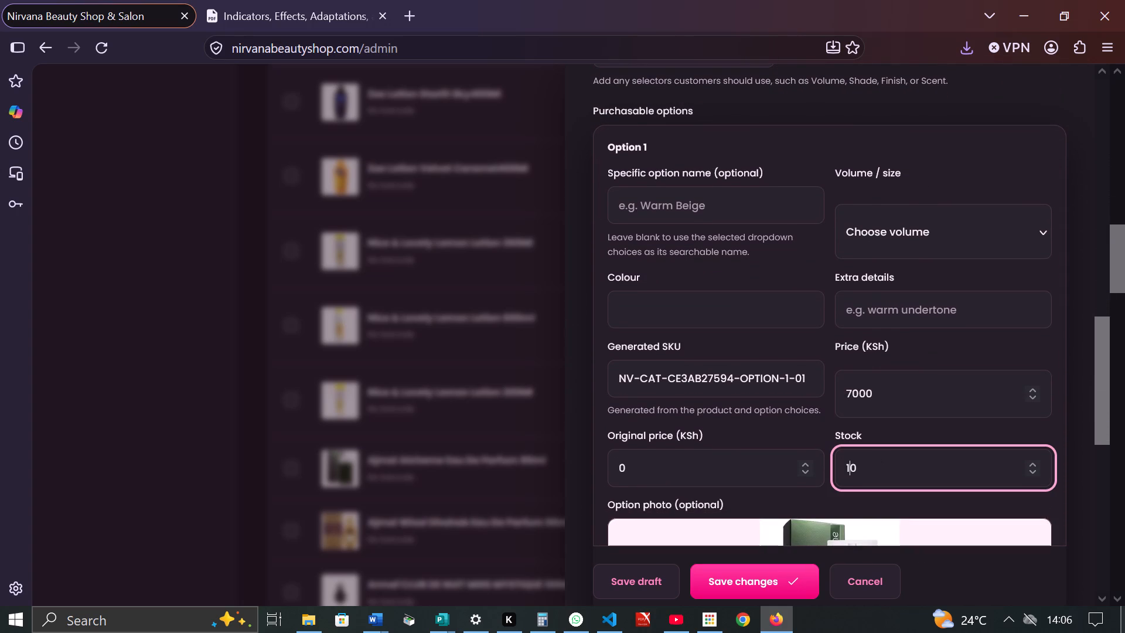
{"action": "key", "text": "BackSpace"}
{"action": "left_click", "coordinate": [764, 573]}
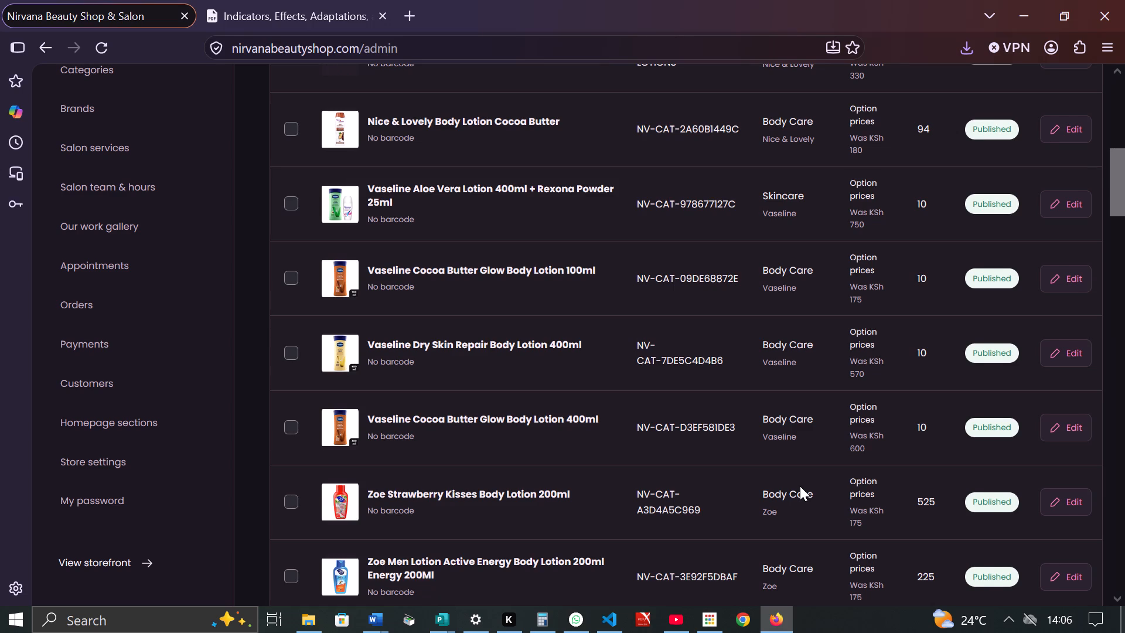
Set the stock of the Ajmal Wisal Dhahab Eau De Parfum 50ml's Option 1 to 0 and save the product changes.
{"action": "scroll", "coordinate": [800, 486], "scroll_direction": "down", "scroll_amount": 7}
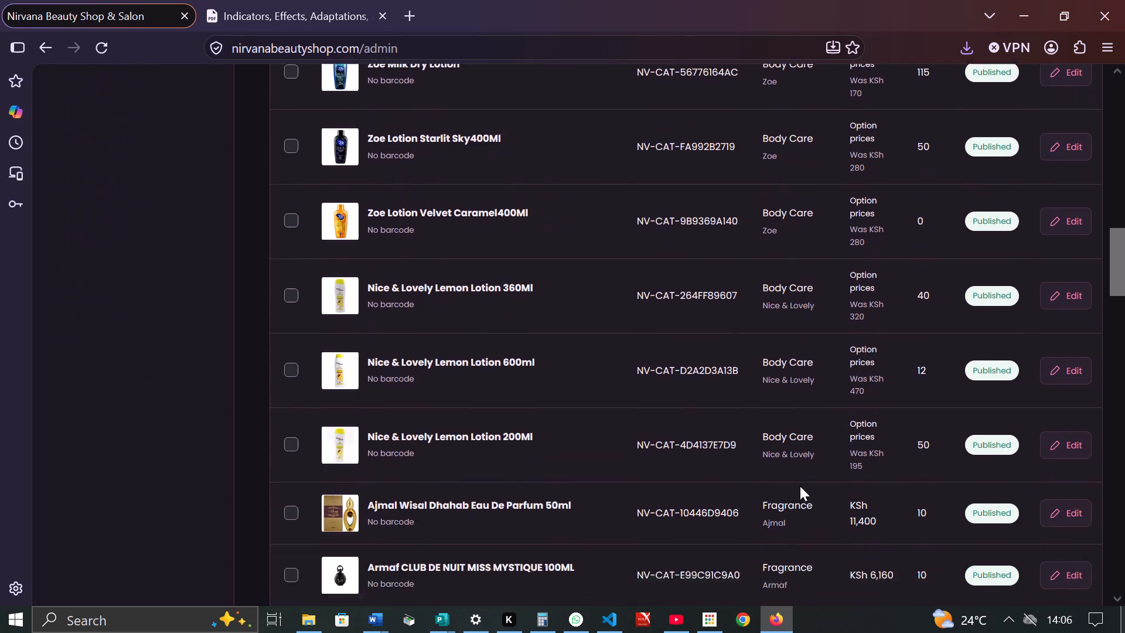
{"action": "scroll", "coordinate": [800, 486], "scroll_direction": "down", "scroll_amount": 2}
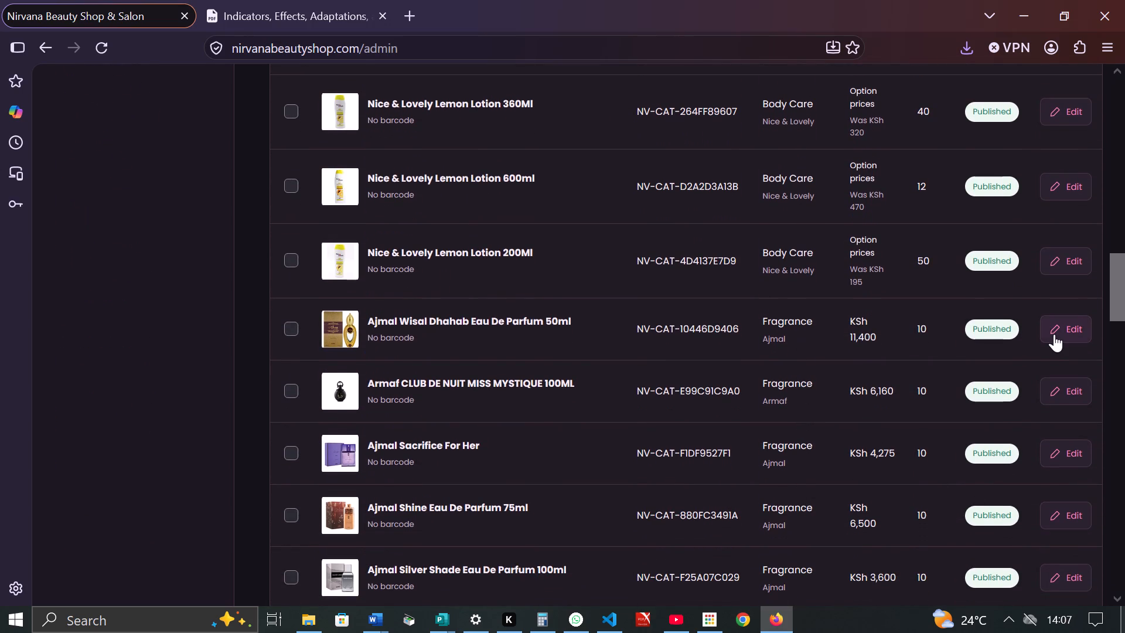
{"action": "left_click", "coordinate": [1057, 329]}
{"action": "scroll", "coordinate": [931, 327], "scroll_direction": "down", "scroll_amount": 1}
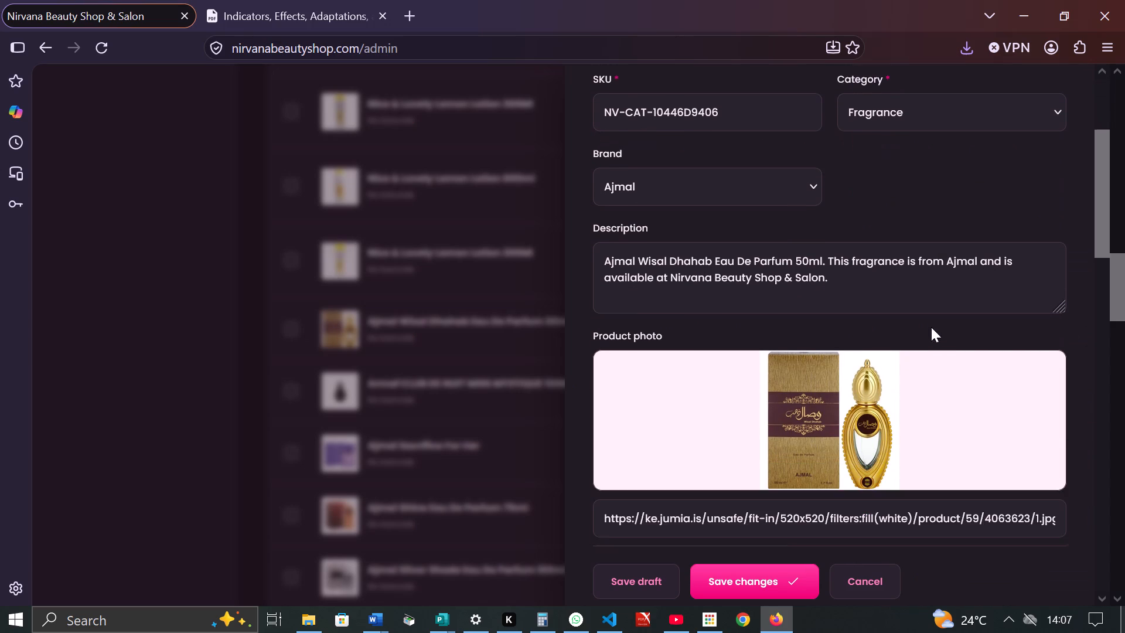
{"action": "scroll", "coordinate": [931, 327], "scroll_direction": "down", "scroll_amount": 5}
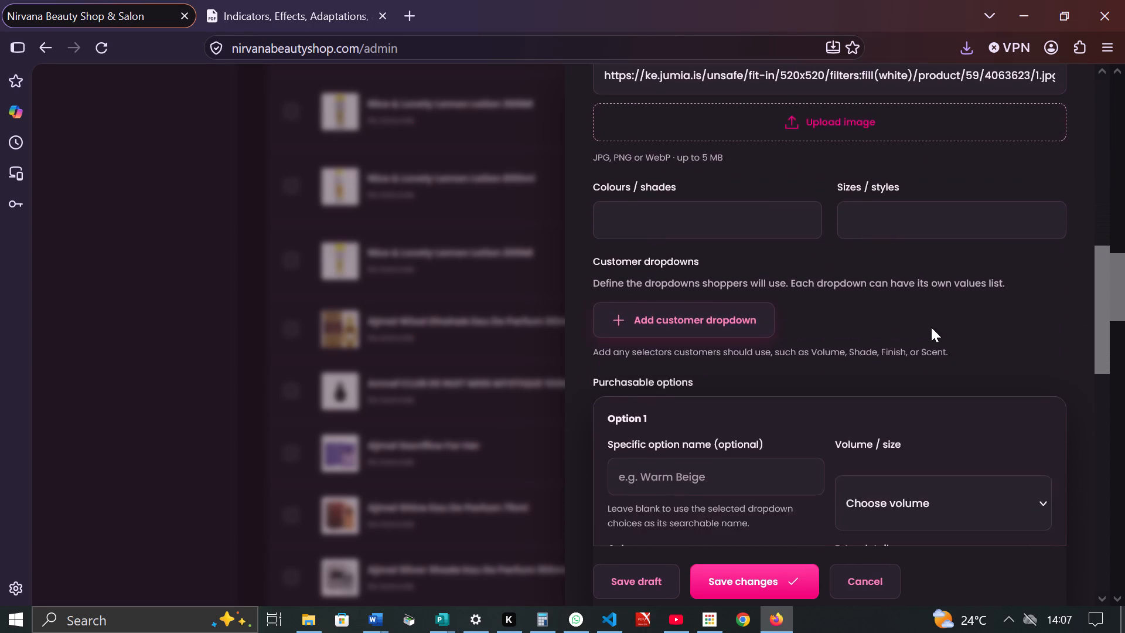
{"action": "scroll", "coordinate": [931, 327], "scroll_direction": "down", "scroll_amount": 3}
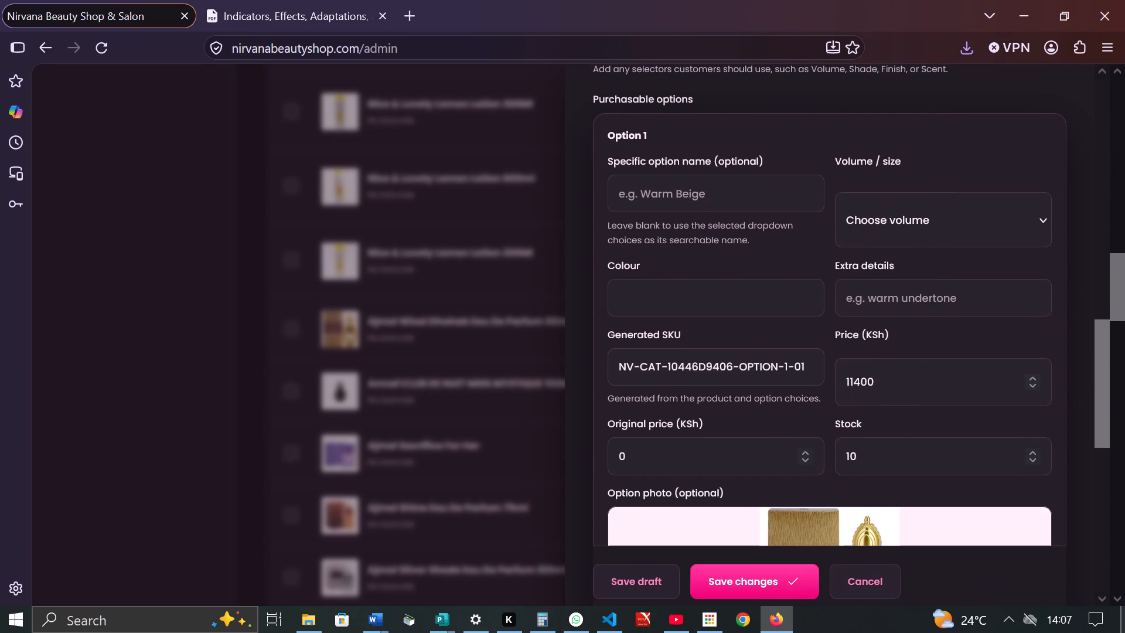
{"action": "left_click", "coordinate": [851, 462]}
{"action": "key", "text": "BackSpace"}
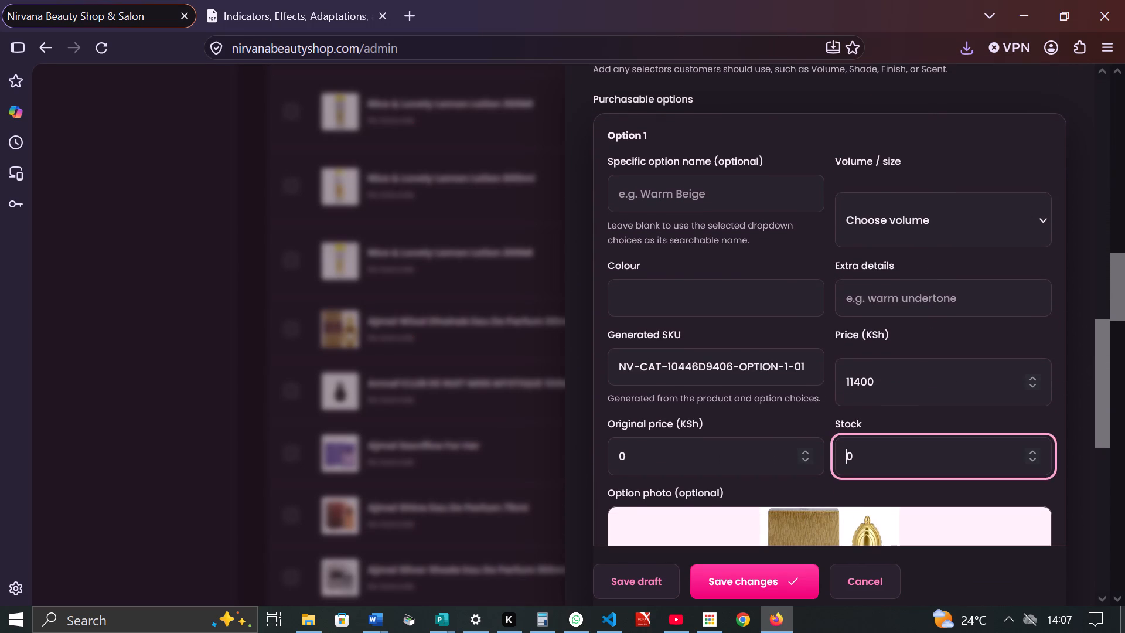
{"action": "left_click", "coordinate": [758, 571]}
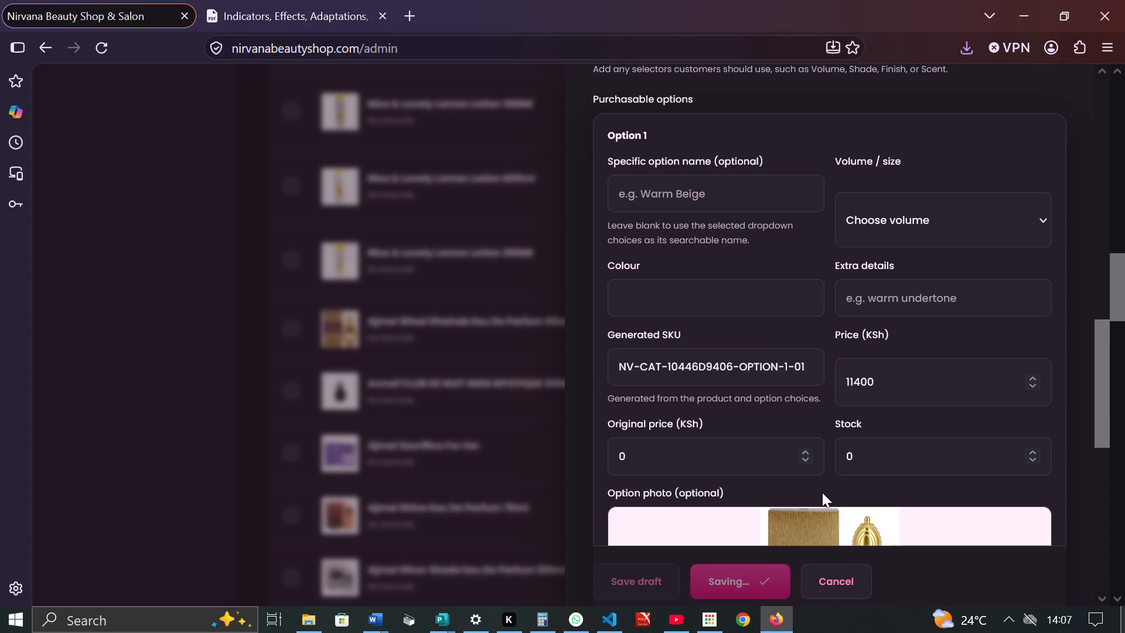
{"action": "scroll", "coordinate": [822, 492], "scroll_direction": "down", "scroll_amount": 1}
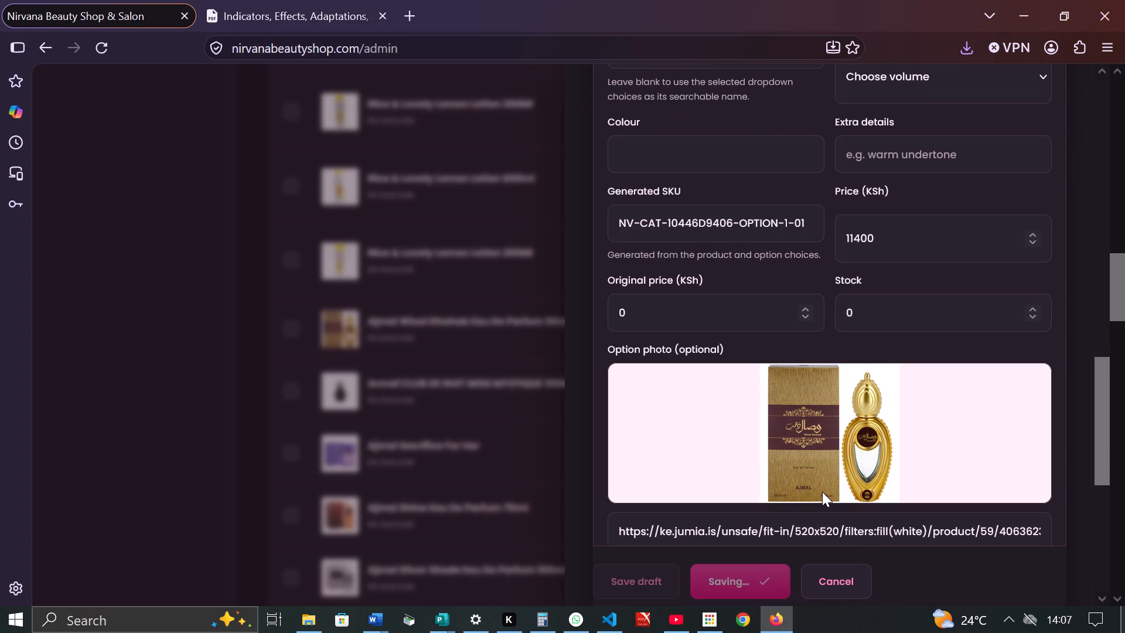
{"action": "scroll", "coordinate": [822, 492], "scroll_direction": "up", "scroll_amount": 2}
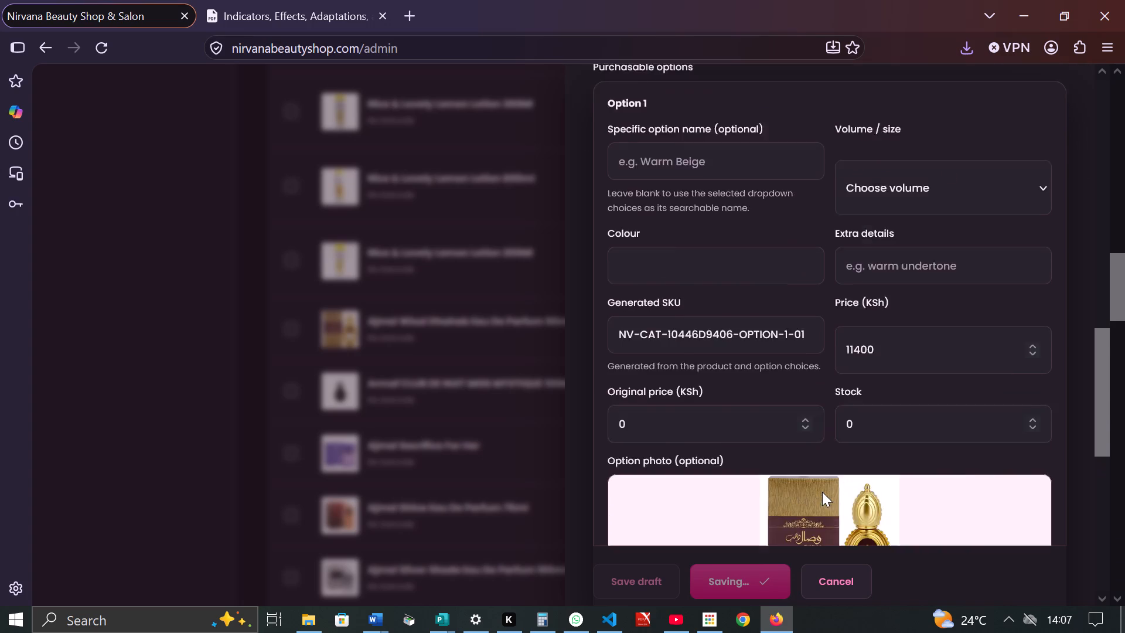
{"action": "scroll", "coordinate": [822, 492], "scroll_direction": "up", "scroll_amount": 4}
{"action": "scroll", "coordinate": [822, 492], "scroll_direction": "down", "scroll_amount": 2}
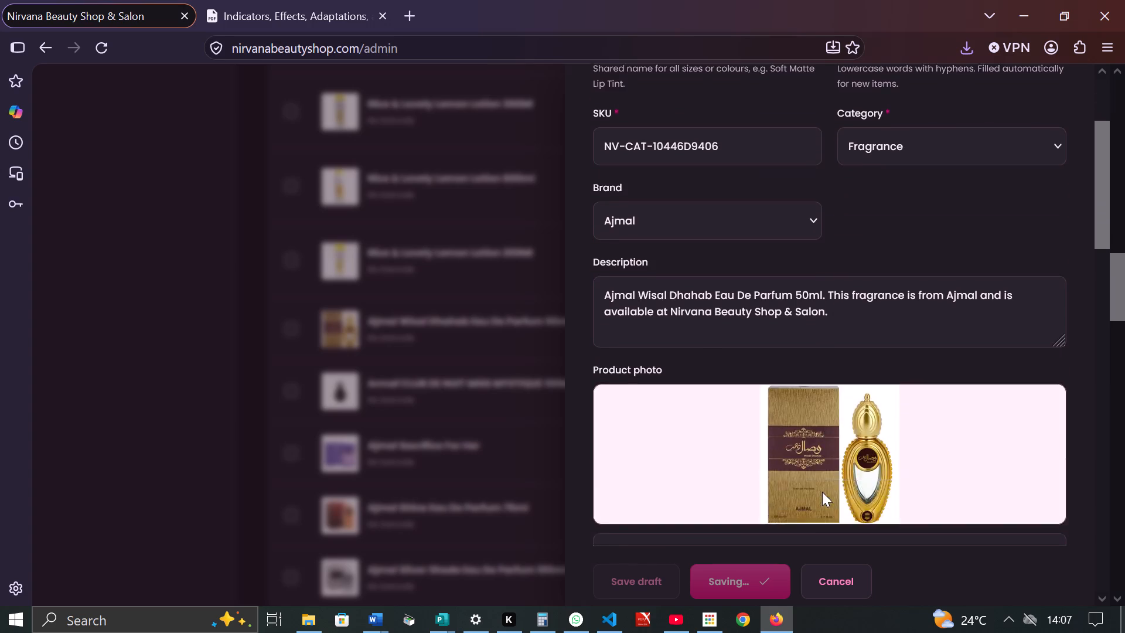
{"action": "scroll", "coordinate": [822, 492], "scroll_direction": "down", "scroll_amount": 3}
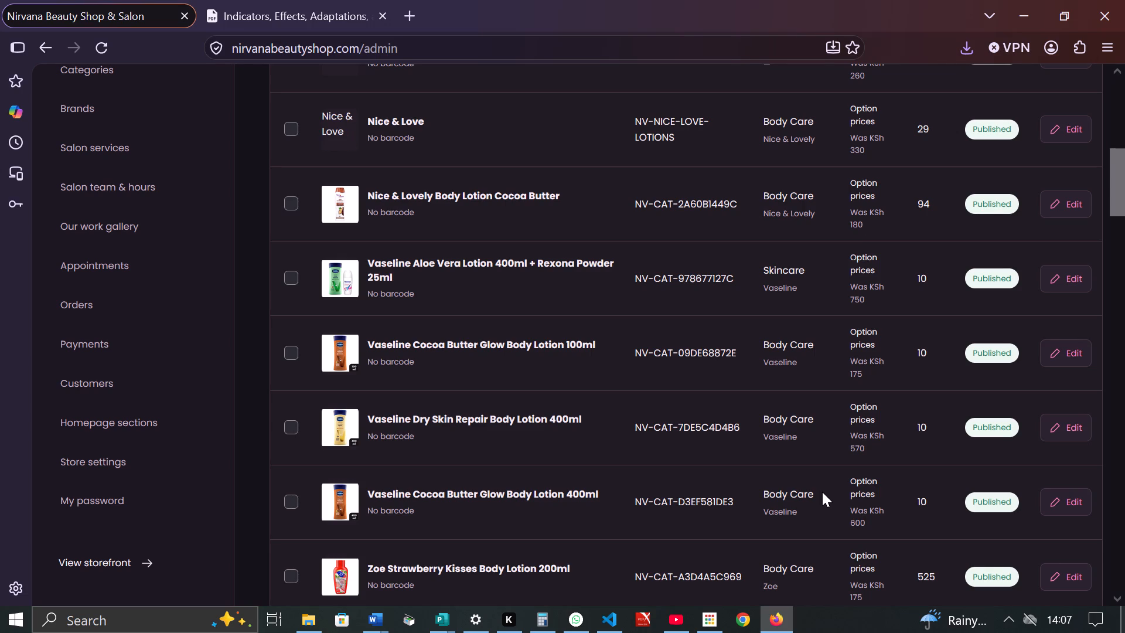
Set the stock of the Armaf CLUB DE NUIT MISS MYSTIQUE 100ML's Option 1 to 0 and save the product changes.
{"action": "scroll", "coordinate": [1124, 162], "scroll_direction": "down", "scroll_amount": 4}
{"action": "right_click", "coordinate": [1124, 162]}
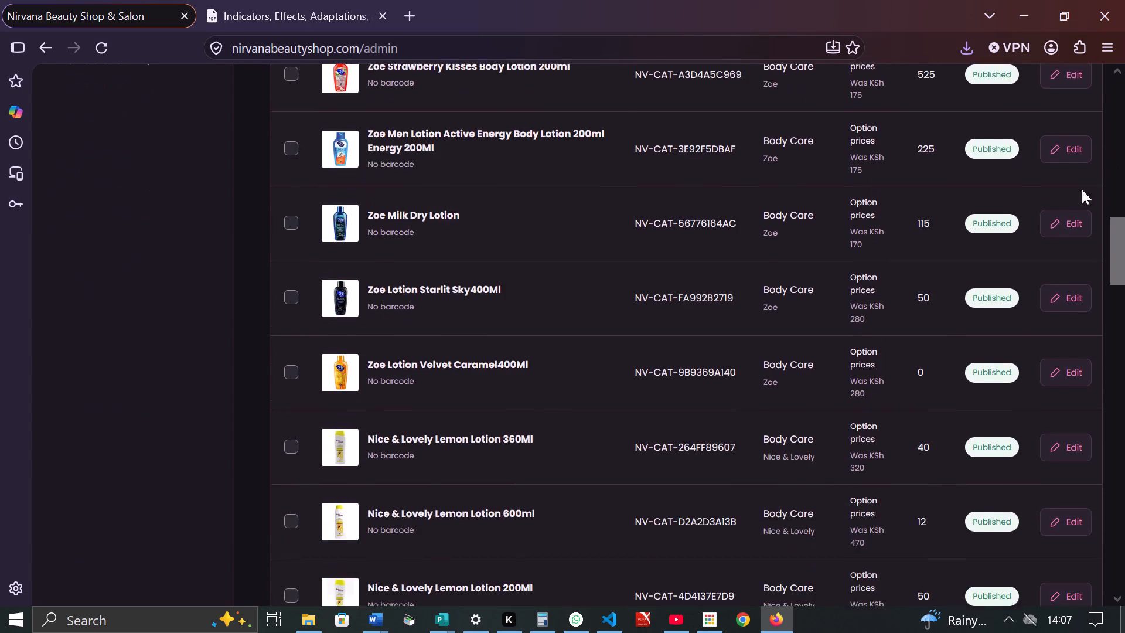
{"action": "scroll", "coordinate": [1082, 189], "scroll_direction": "down", "scroll_amount": 4}
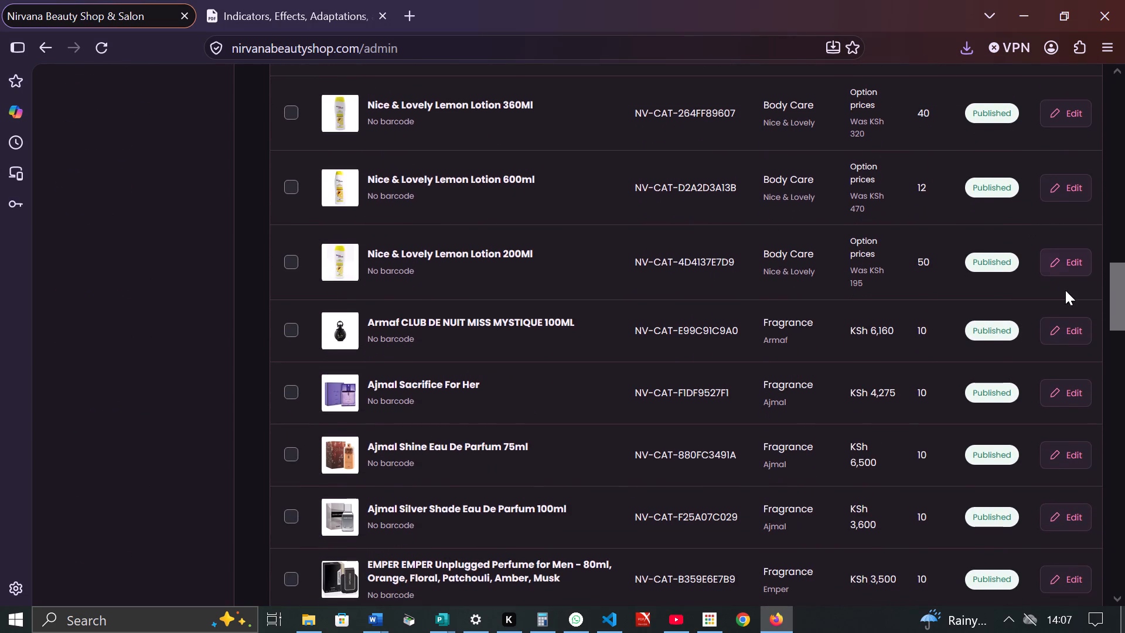
{"action": "left_click", "coordinate": [1072, 319]}
{"action": "scroll", "coordinate": [925, 362], "scroll_direction": "down", "scroll_amount": 2}
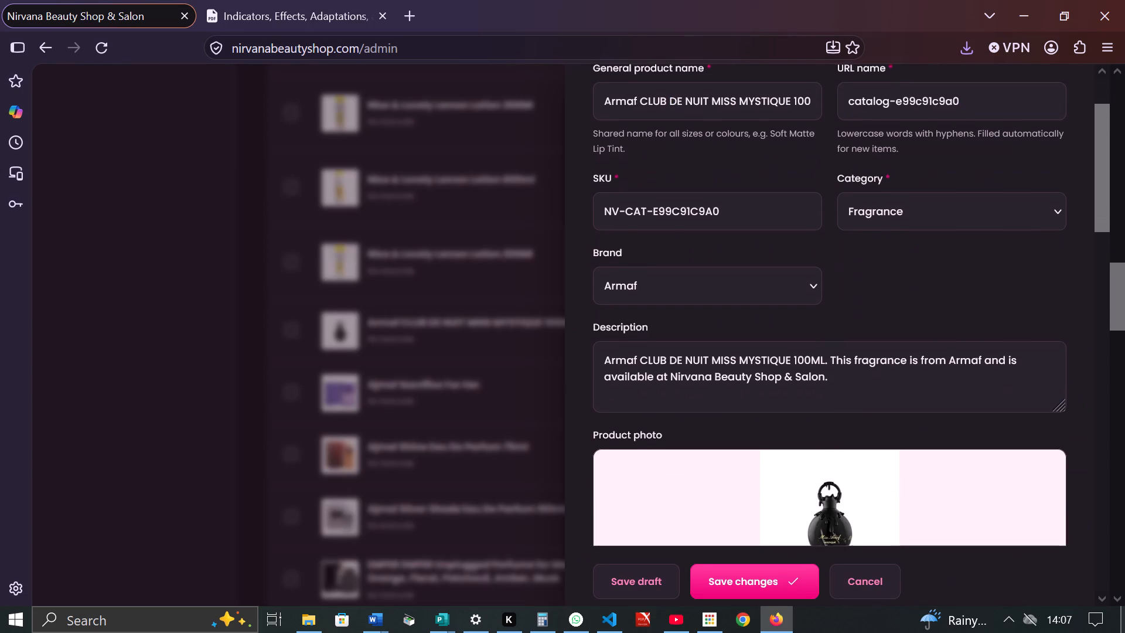
{"action": "scroll", "coordinate": [924, 363], "scroll_direction": "down", "scroll_amount": 1}
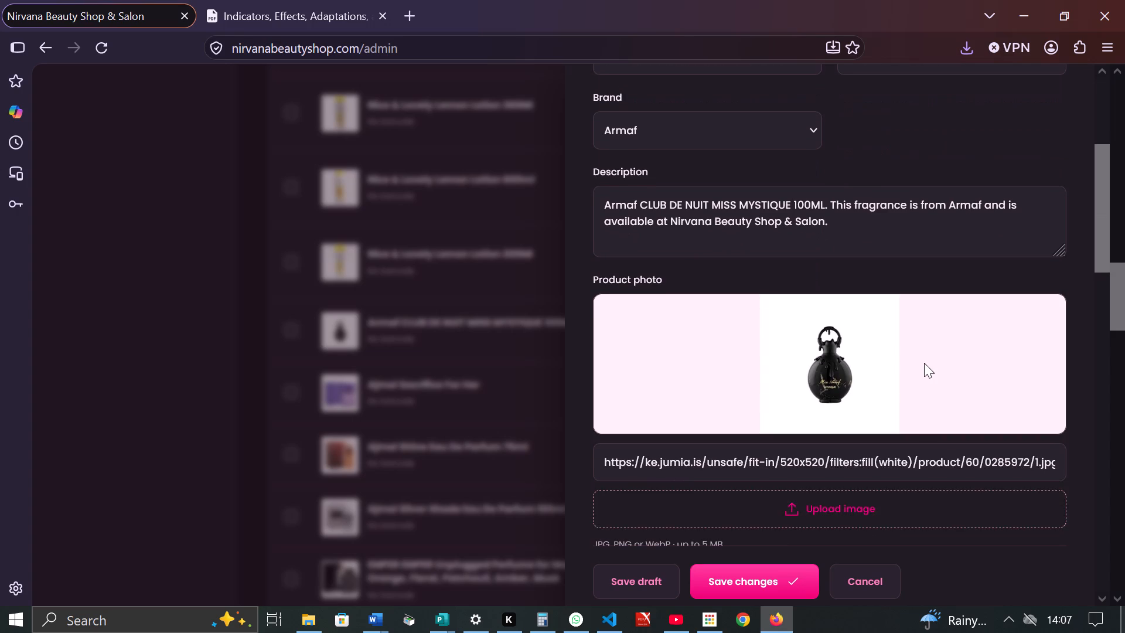
{"action": "scroll", "coordinate": [924, 363], "scroll_direction": "down", "scroll_amount": 6}
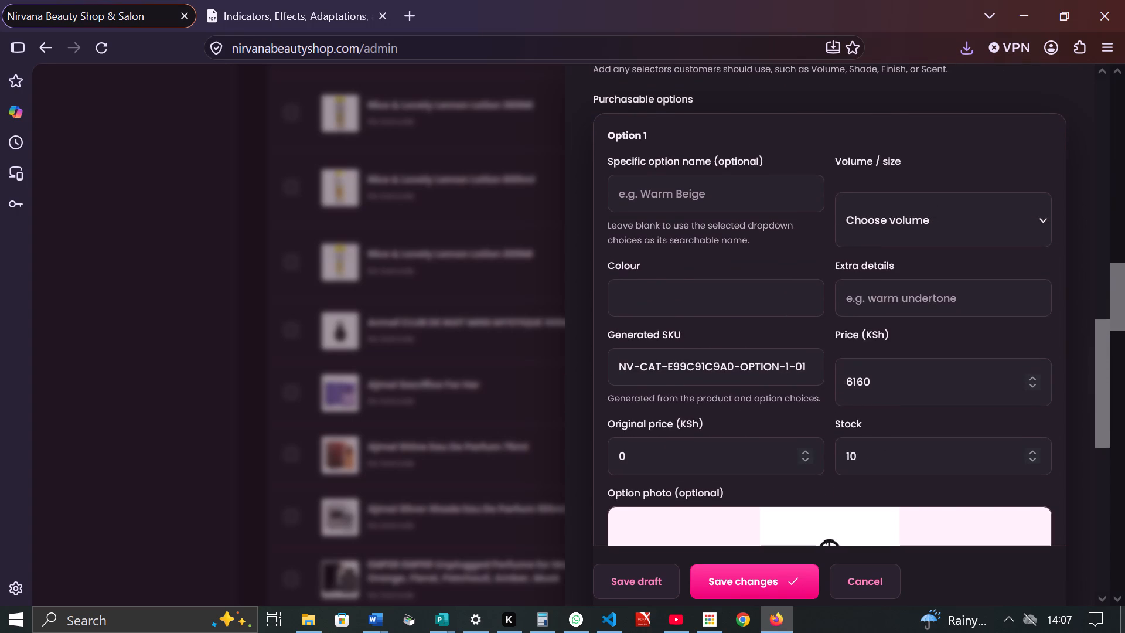
{"action": "left_click", "coordinate": [849, 462]}
{"action": "key", "text": "BackSpace"}
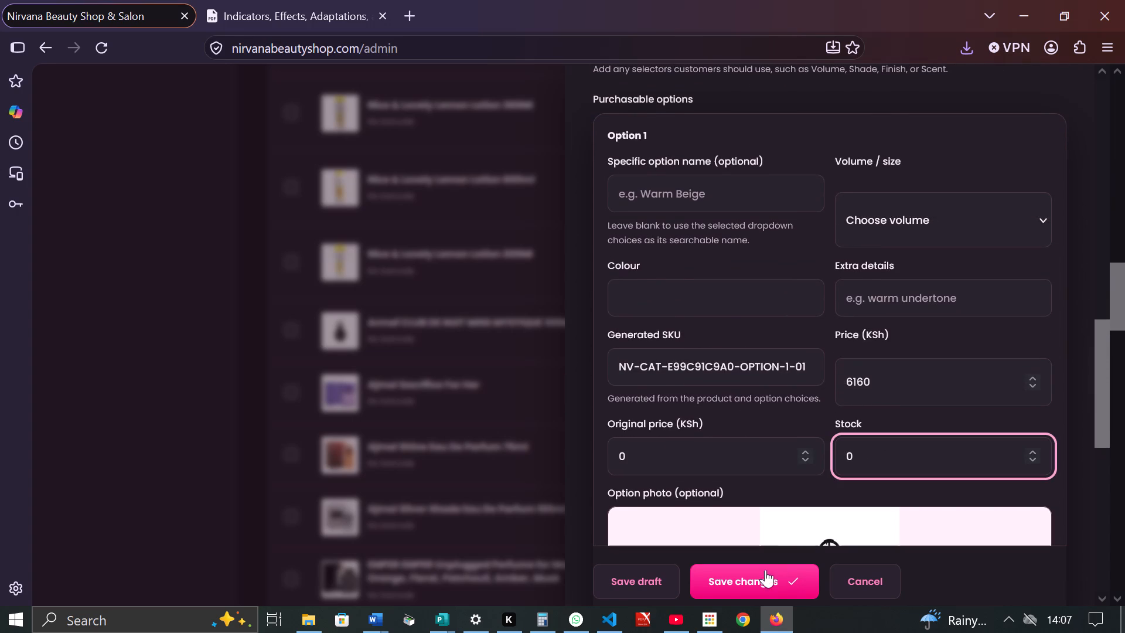
{"action": "left_click", "coordinate": [765, 571]}
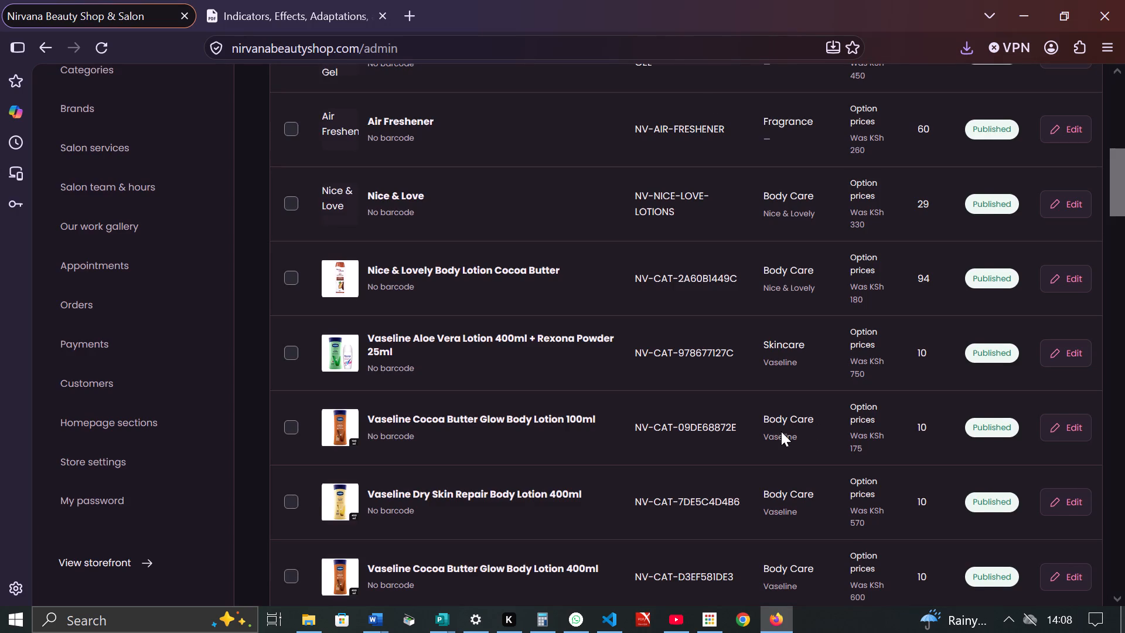
Set the stock of the Ajmal Sacrifice For Her's Option 1 to 0 and save the product changes.
{"action": "scroll", "coordinate": [719, 431], "scroll_direction": "down", "scroll_amount": 4}
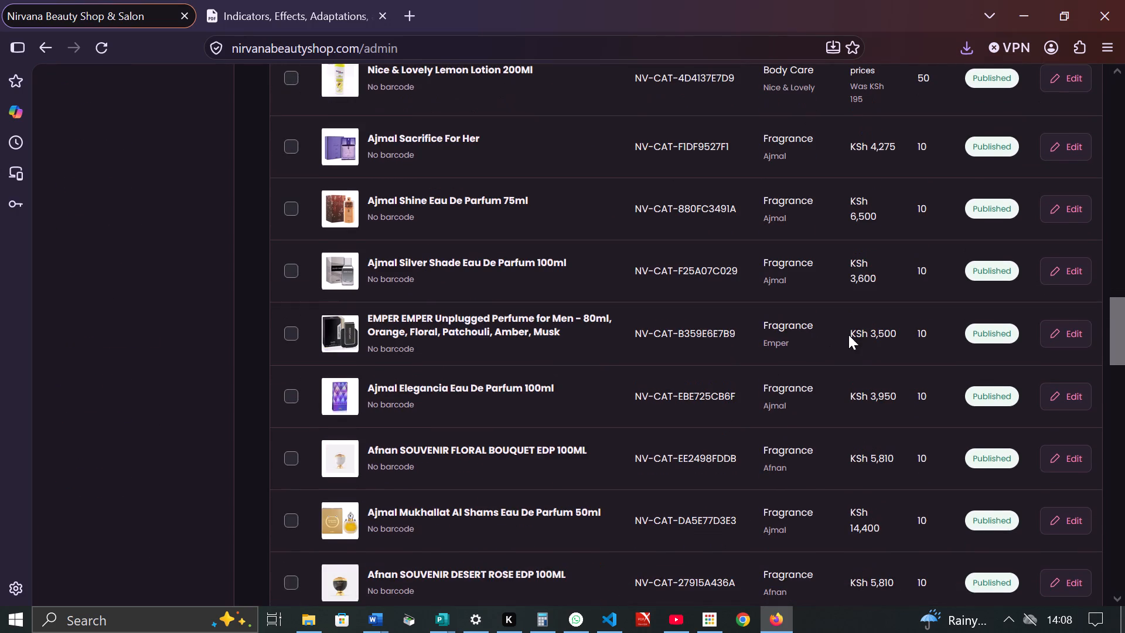
{"action": "scroll", "coordinate": [850, 335], "scroll_direction": "up", "scroll_amount": 1}
{"action": "left_click", "coordinate": [1067, 426]}
{"action": "scroll", "coordinate": [839, 368], "scroll_direction": "down", "scroll_amount": 1}
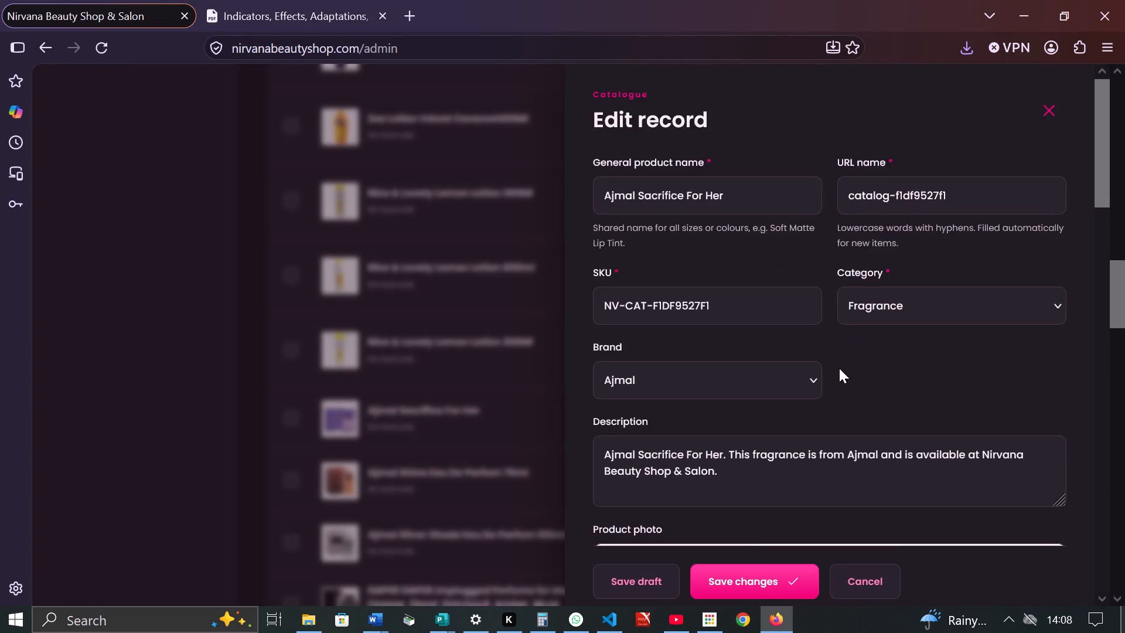
{"action": "scroll", "coordinate": [839, 367], "scroll_direction": "down", "scroll_amount": 3}
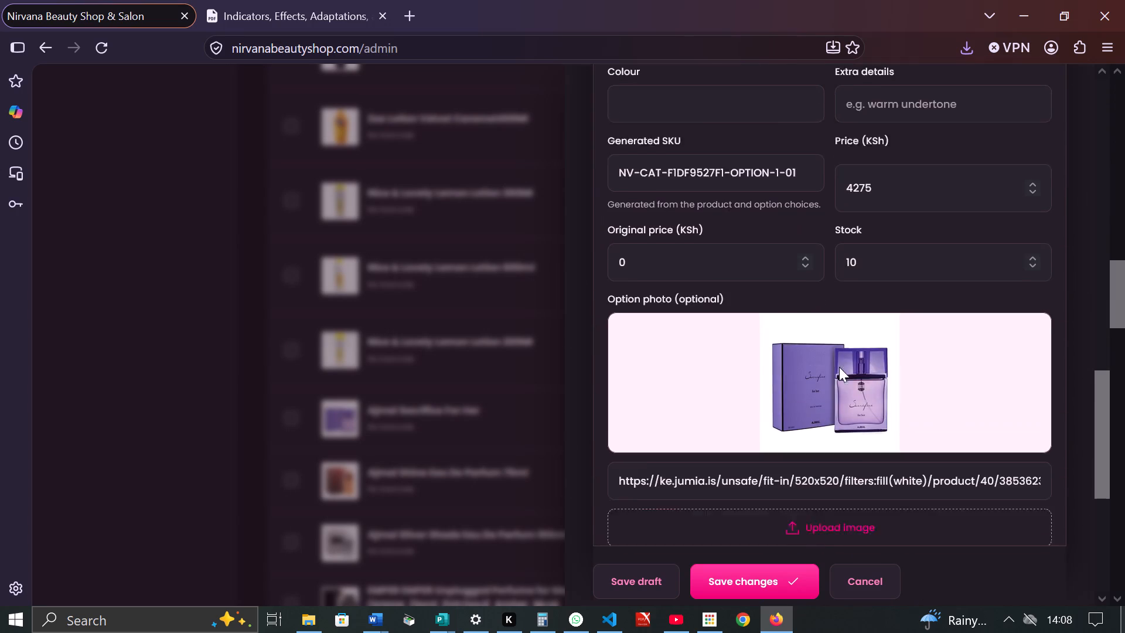
{"action": "left_click", "coordinate": [848, 151]}
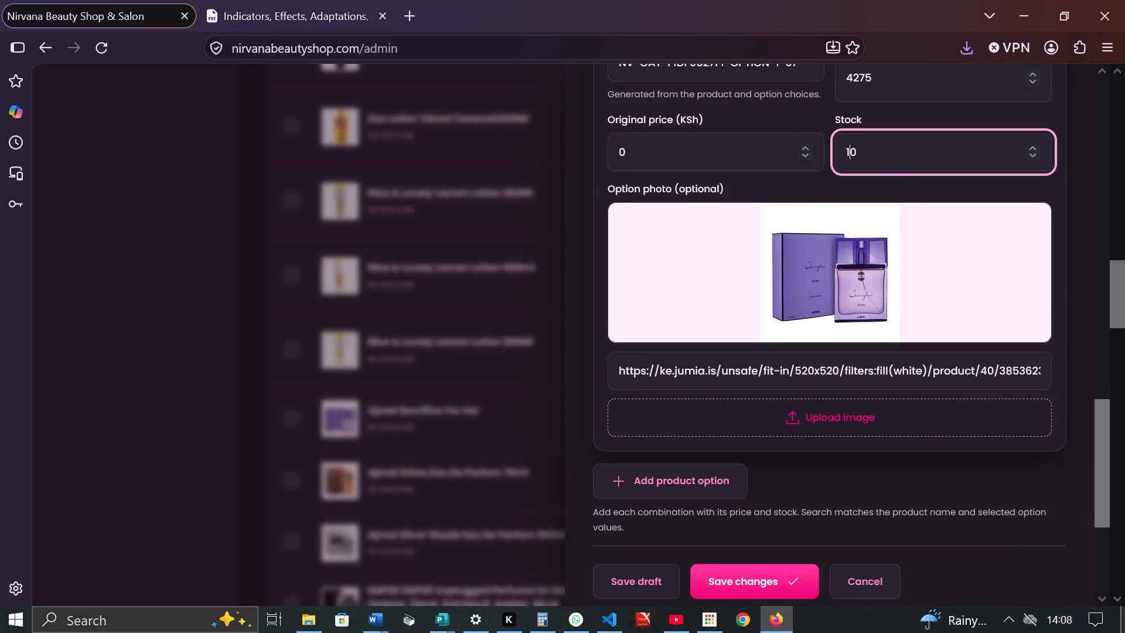
{"action": "key", "text": "BackSpace"}
{"action": "left_click", "coordinate": [756, 588]}
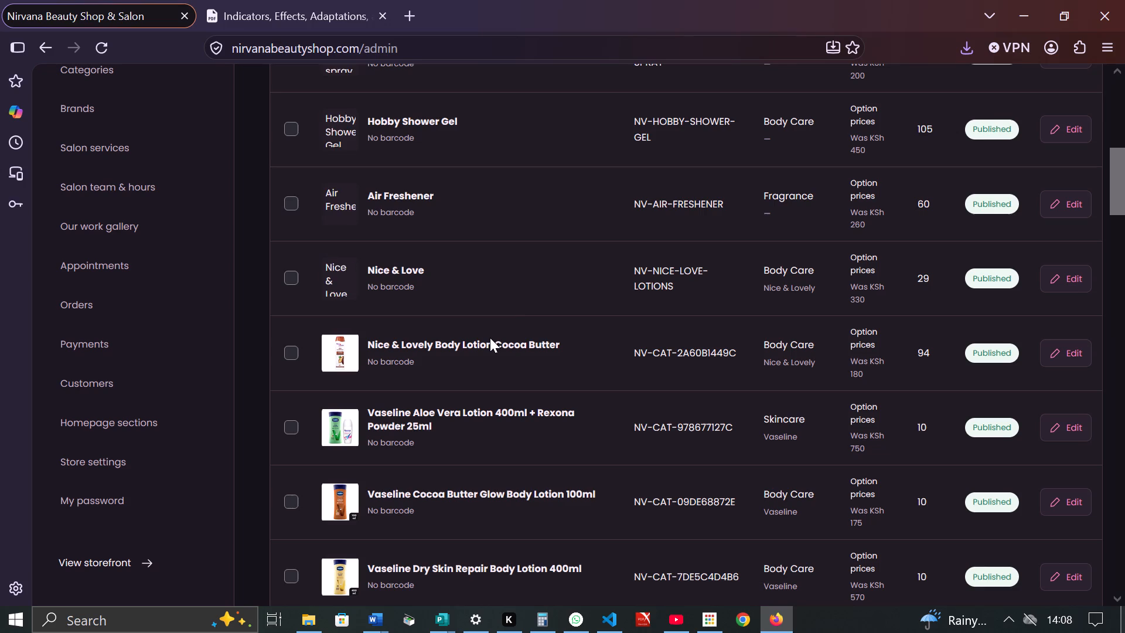
Set the stock of the Ajmal Shine Eau De Parfum 75ml's Option 1 to 0 and save the product changes.
{"action": "scroll", "coordinate": [1124, 23], "scroll_direction": "left", "scroll_amount": 1}
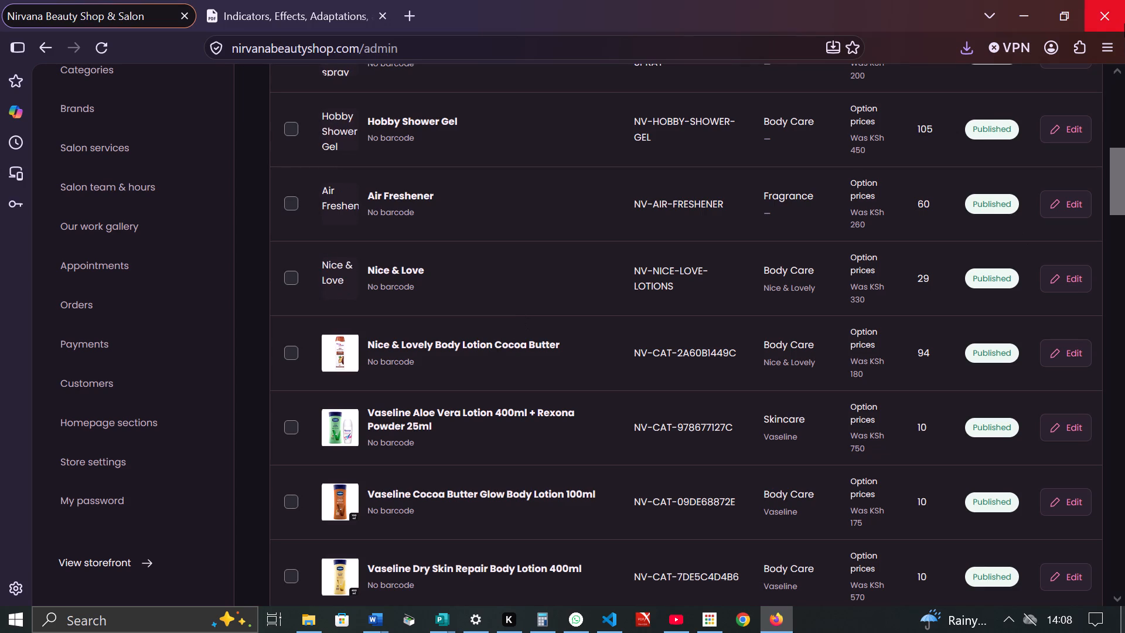
{"action": "scroll", "coordinate": [1124, 23], "scroll_direction": "left", "scroll_amount": 1}
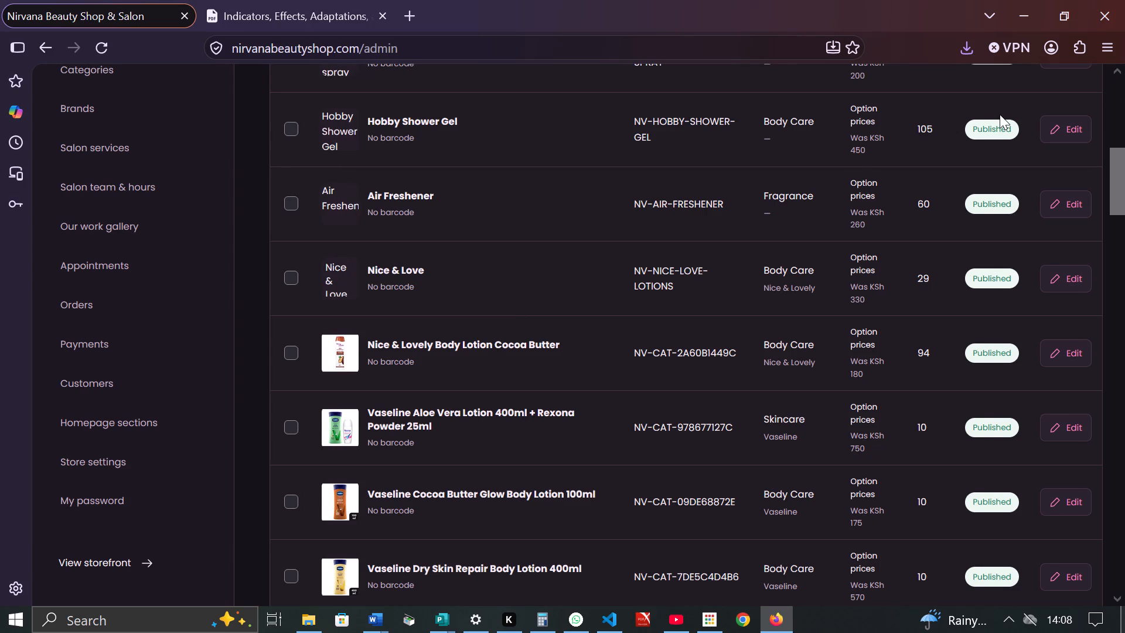
{"action": "scroll", "coordinate": [1000, 114], "scroll_direction": "down", "scroll_amount": 8}
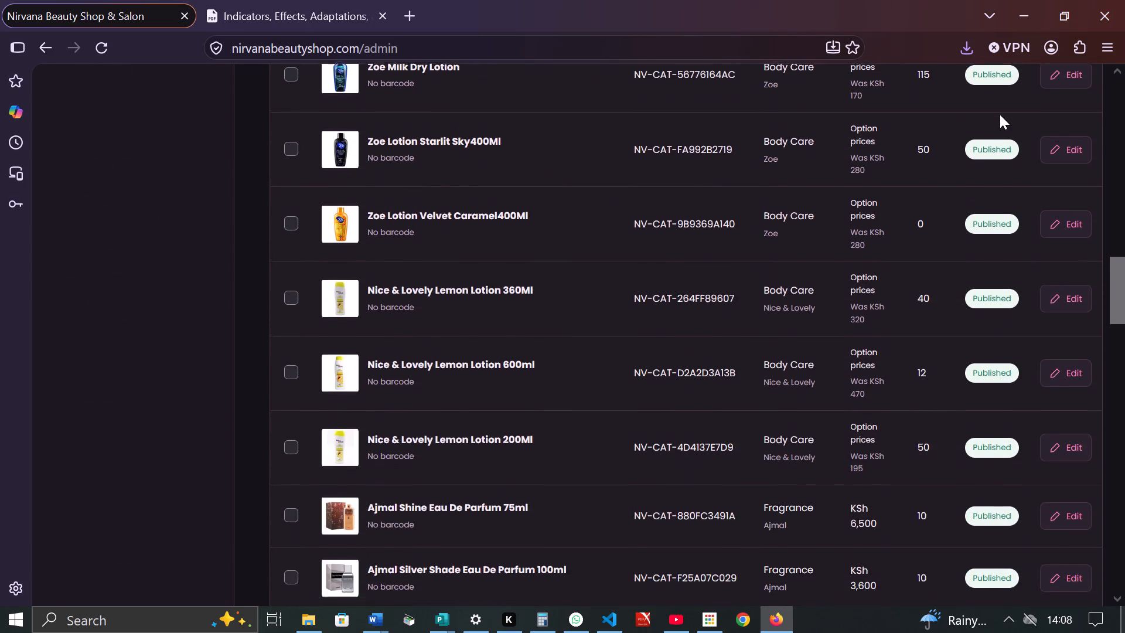
{"action": "scroll", "coordinate": [1000, 114], "scroll_direction": "down", "scroll_amount": 3}
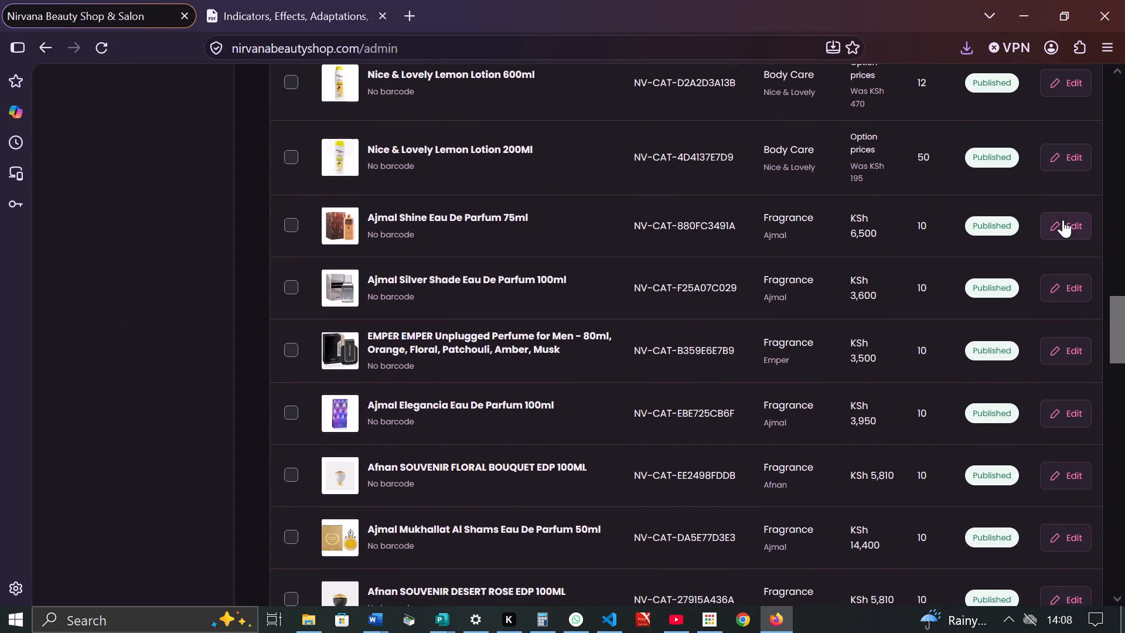
{"action": "left_click", "coordinate": [1061, 224]}
{"action": "scroll", "coordinate": [874, 300], "scroll_direction": "down", "scroll_amount": 3}
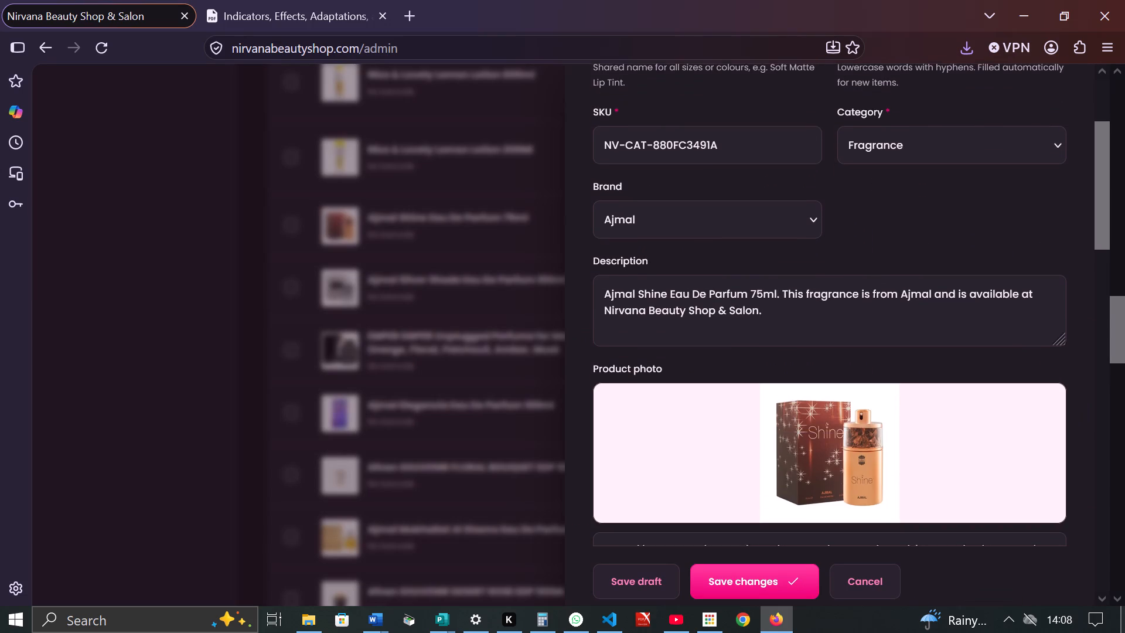
{"action": "scroll", "coordinate": [874, 300], "scroll_direction": "down", "scroll_amount": 3}
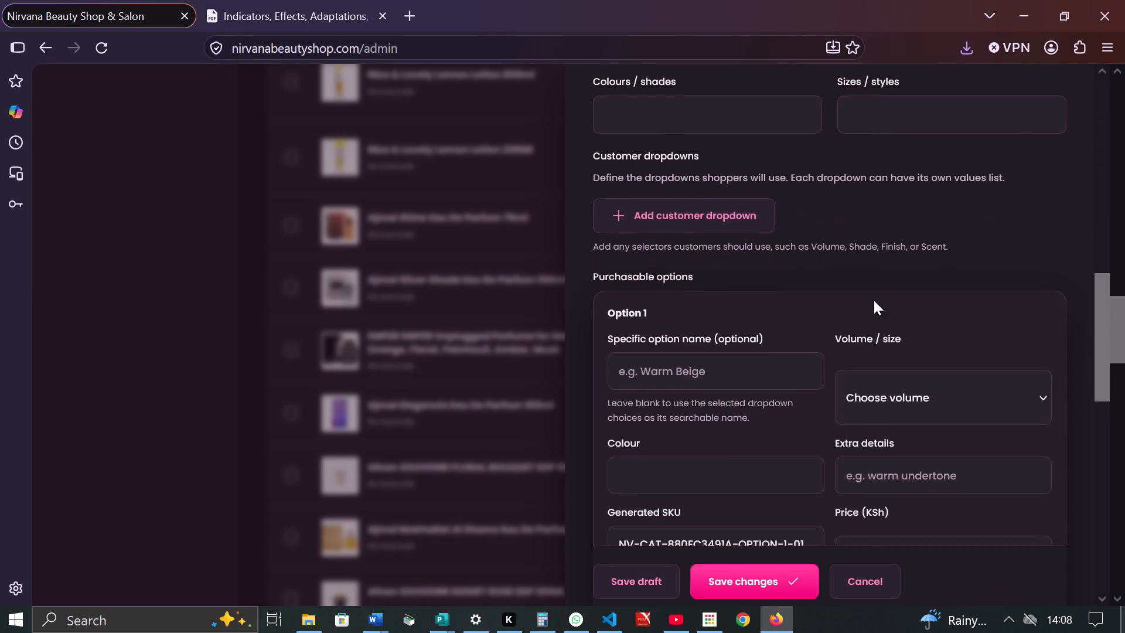
{"action": "scroll", "coordinate": [874, 300], "scroll_direction": "down", "scroll_amount": 4}
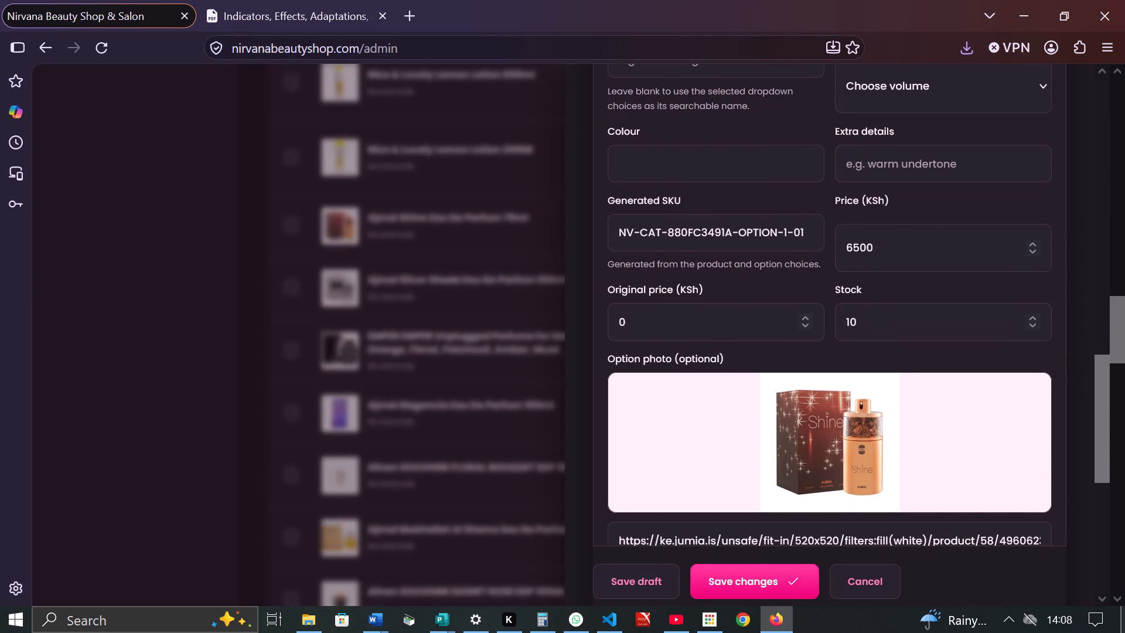
{"action": "left_click", "coordinate": [851, 319]}
{"action": "key", "text": "BackSpace"}
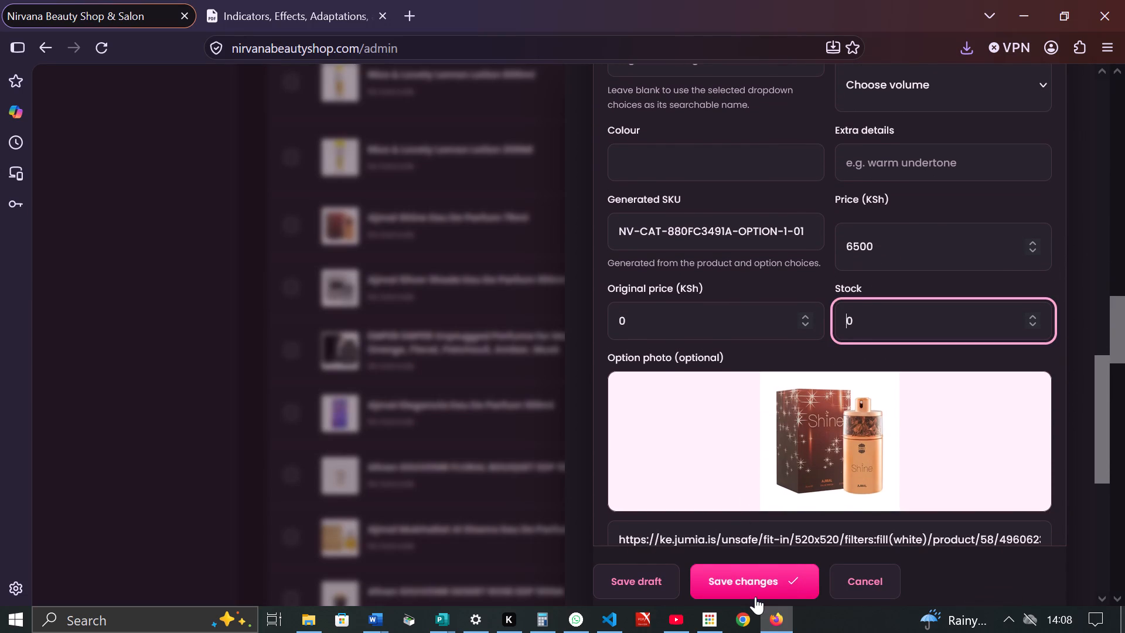
{"action": "left_click", "coordinate": [755, 597]}
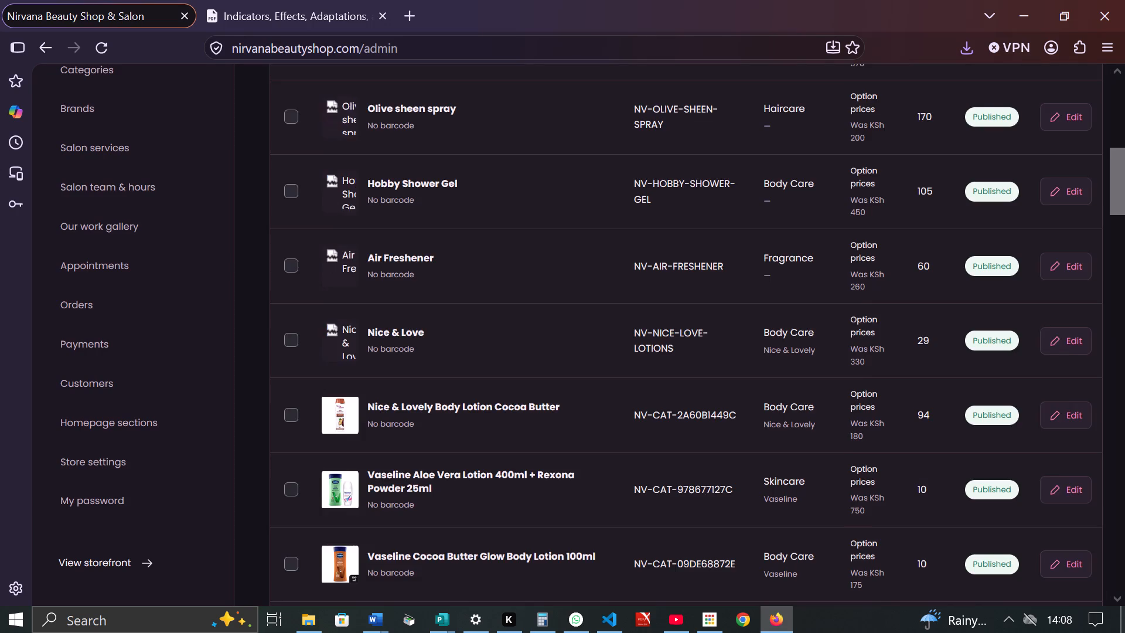
Set the stock of the Ajmal Silver Shade Eau De Parfum 100ml's Option 1 to 0.
{"action": "scroll", "coordinate": [803, 486], "scroll_direction": "down", "scroll_amount": 12}
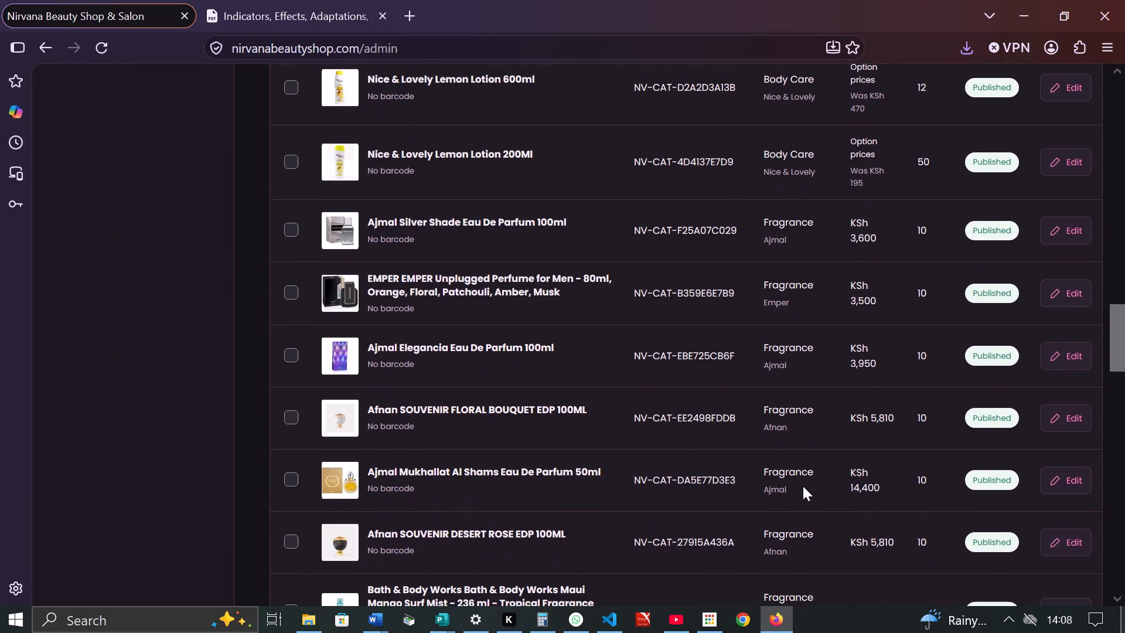
{"action": "scroll", "coordinate": [803, 486], "scroll_direction": "down", "scroll_amount": 1}
{"action": "left_click", "coordinate": [1052, 247]}
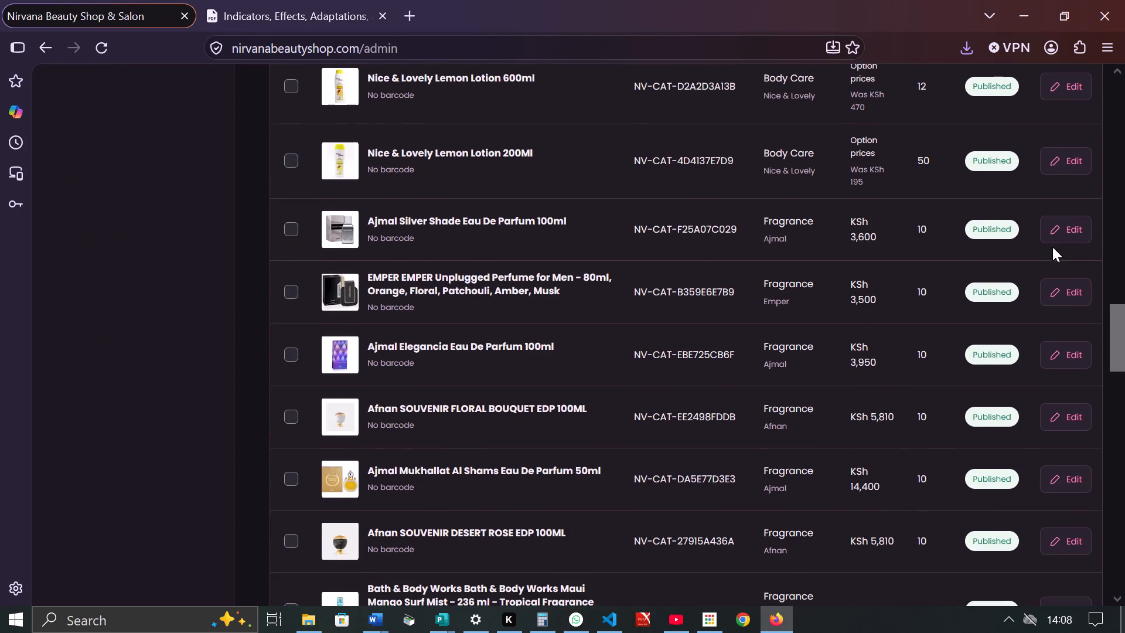
{"action": "left_click", "coordinate": [1055, 243]}
{"action": "scroll", "coordinate": [844, 371], "scroll_direction": "down", "scroll_amount": 1}
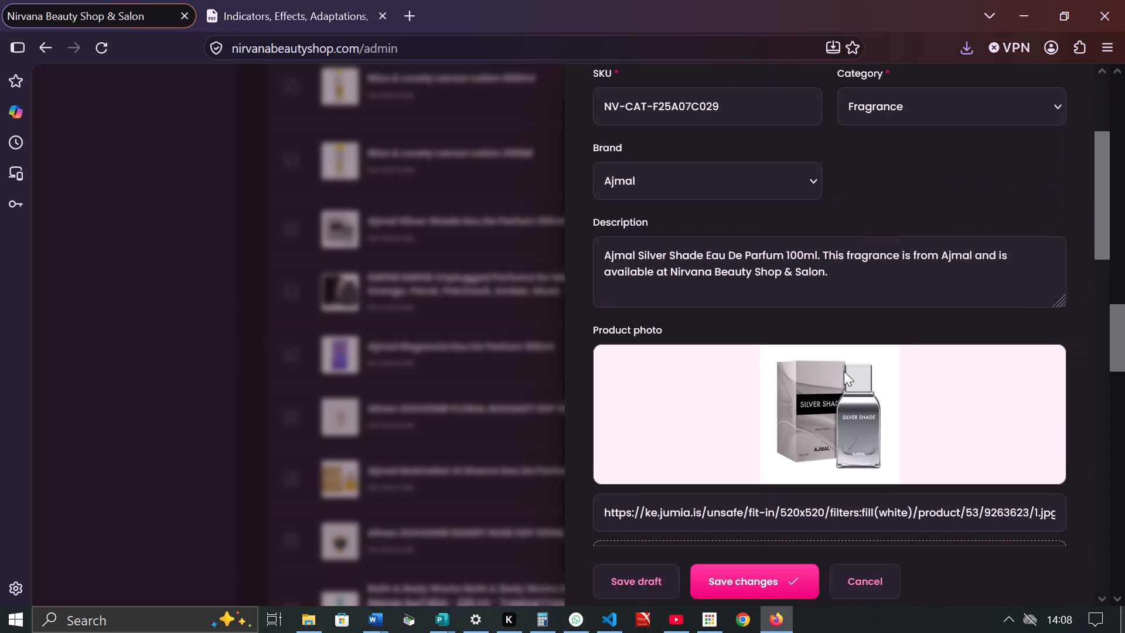
{"action": "scroll", "coordinate": [844, 371], "scroll_direction": "down", "scroll_amount": 5}
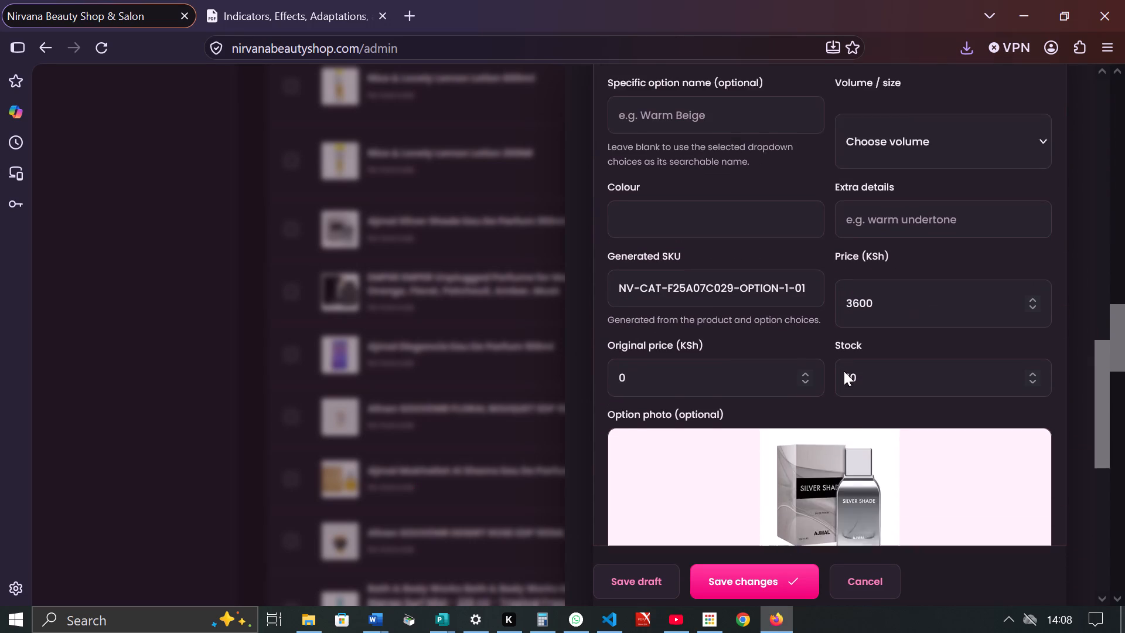
{"action": "scroll", "coordinate": [844, 371], "scroll_direction": "down", "scroll_amount": 2}
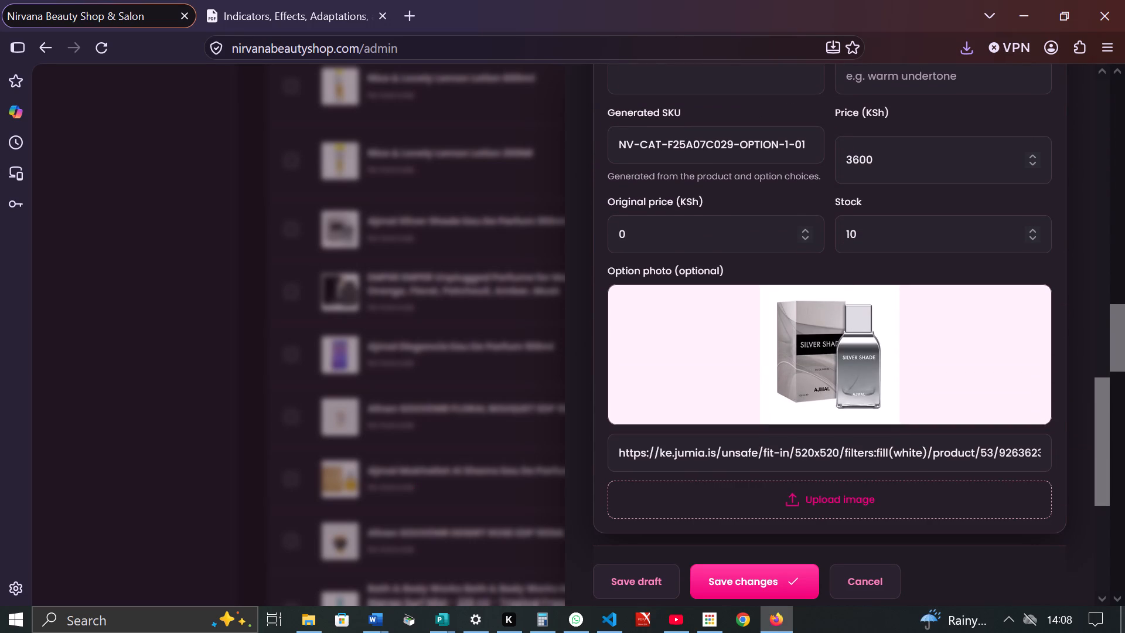
{"action": "left_click", "coordinate": [850, 227]}
{"action": "key", "text": "BackSpace"}
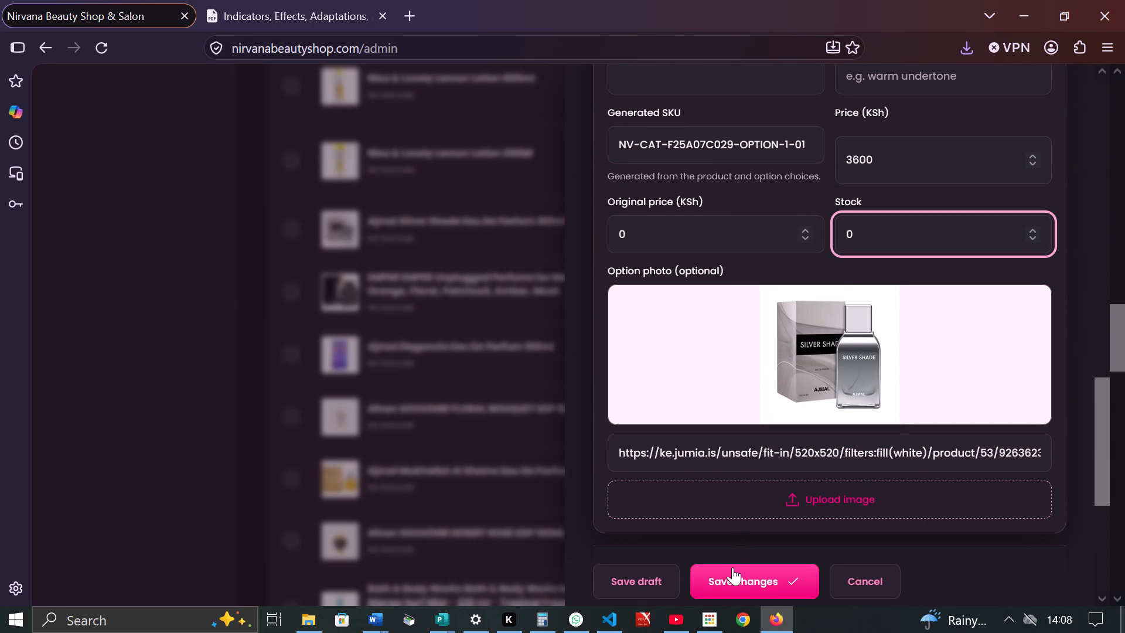
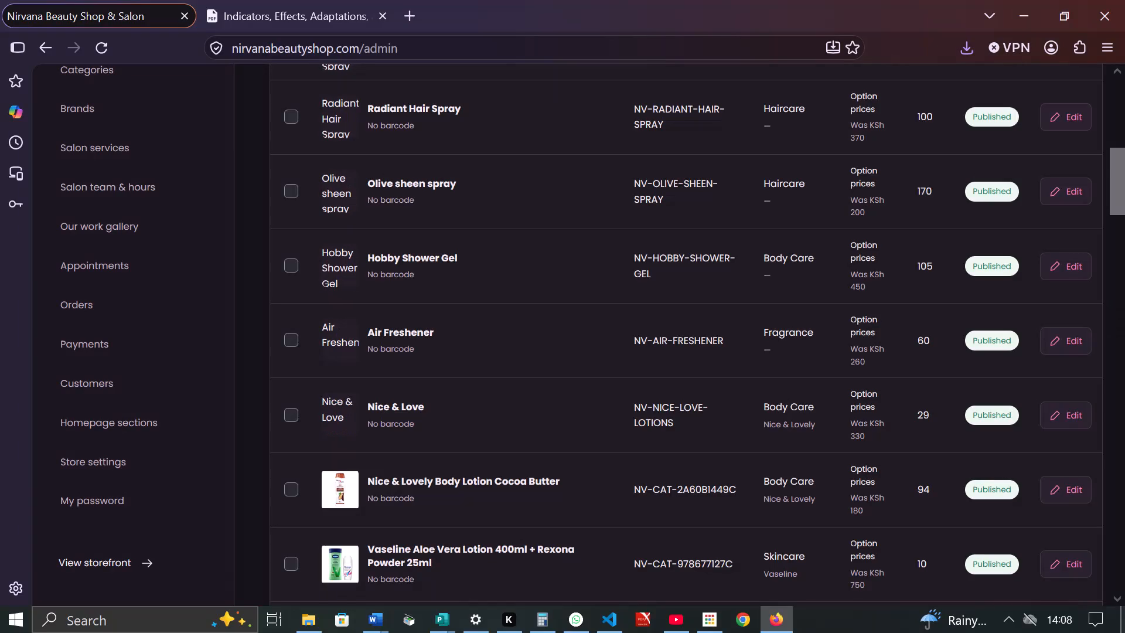
Set the stock of the EMPER Unplugged Perfume for Men 80ml's Option 1 to 0 and save the product changes.
{"action": "scroll", "coordinate": [732, 570], "scroll_direction": "down", "scroll_amount": 6}
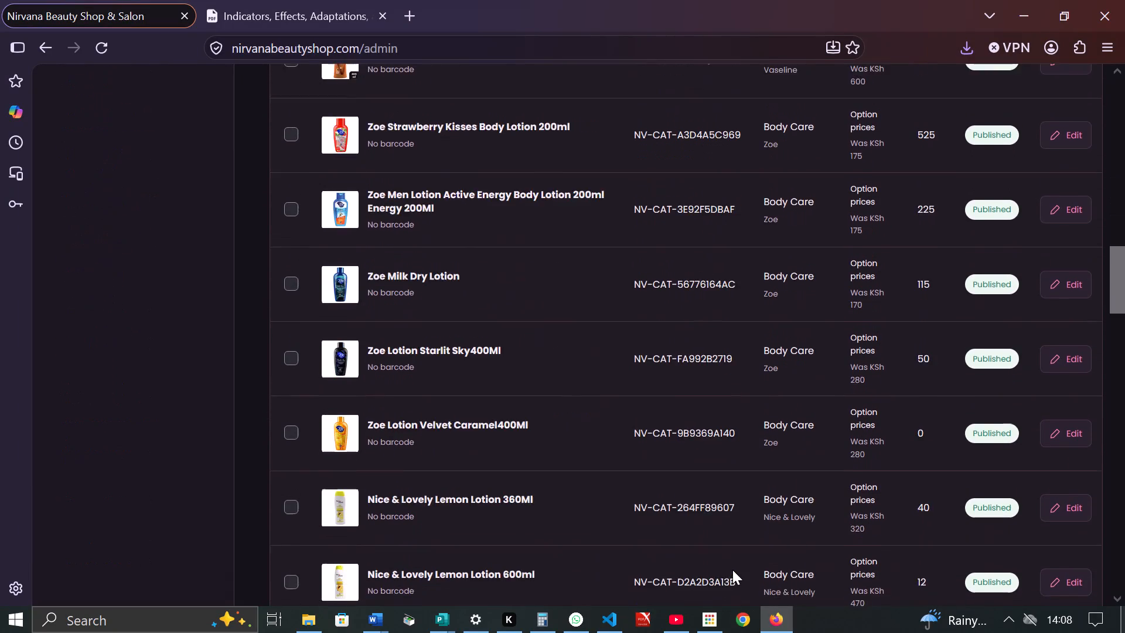
{"action": "scroll", "coordinate": [732, 570], "scroll_direction": "down", "scroll_amount": 4}
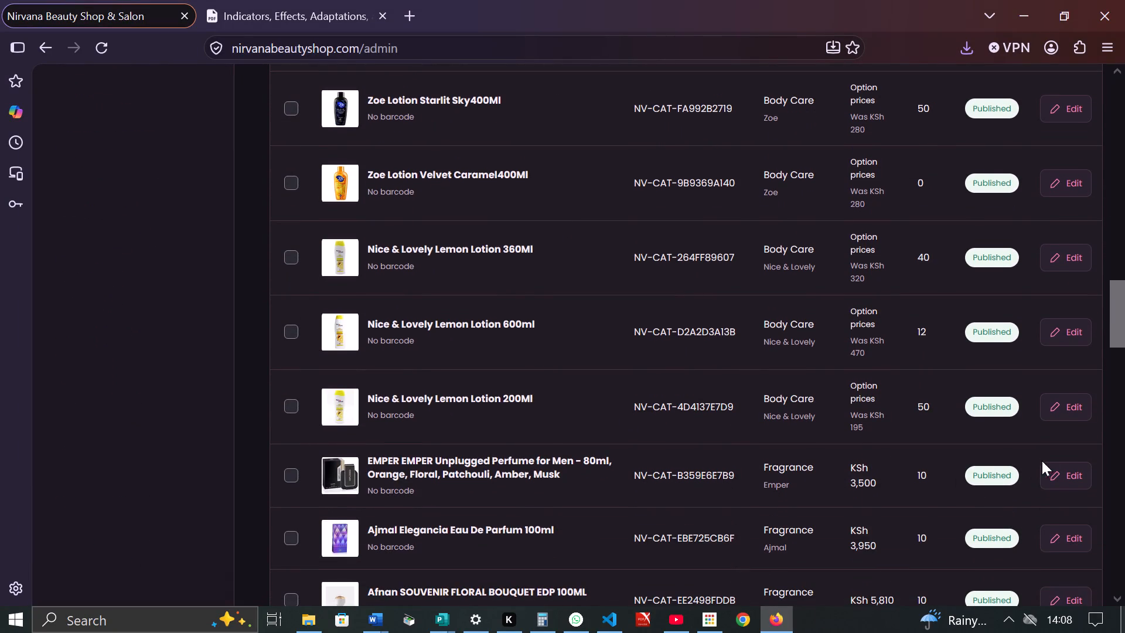
{"action": "left_click", "coordinate": [1065, 468]}
{"action": "scroll", "coordinate": [962, 456], "scroll_direction": "down", "scroll_amount": 1}
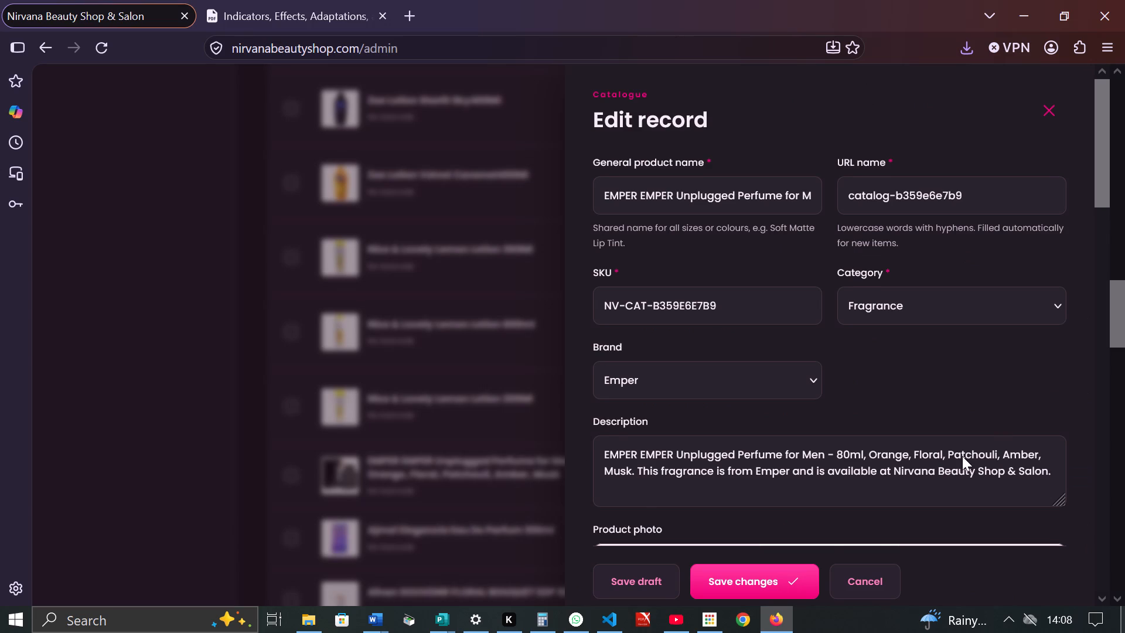
{"action": "scroll", "coordinate": [962, 456], "scroll_direction": "down", "scroll_amount": 2}
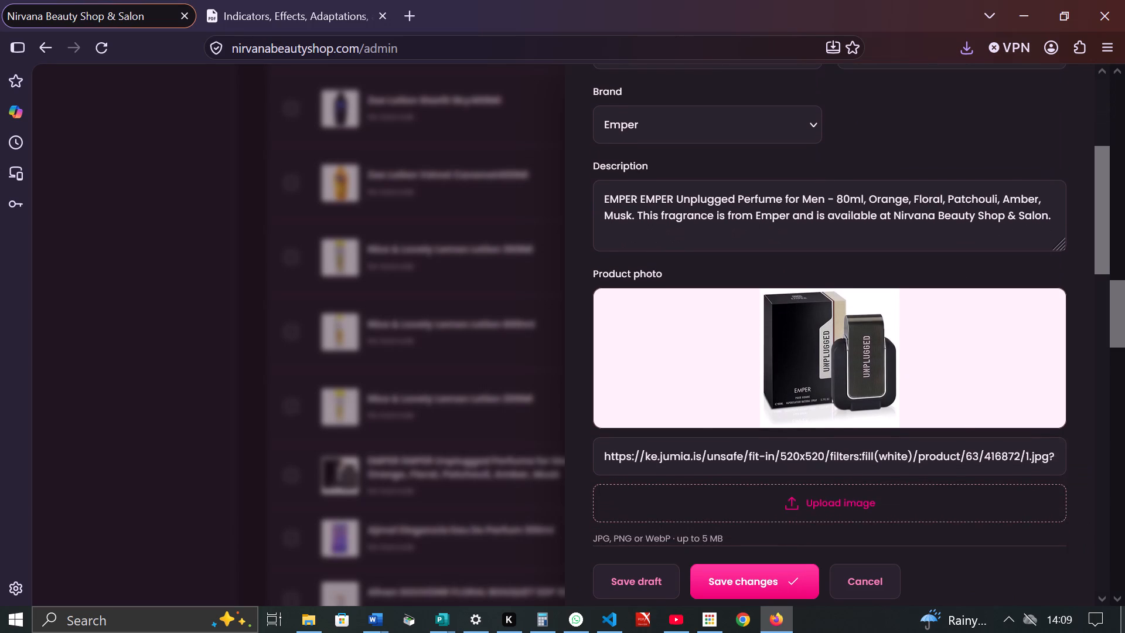
{"action": "scroll", "coordinate": [962, 456], "scroll_direction": "down", "scroll_amount": 4}
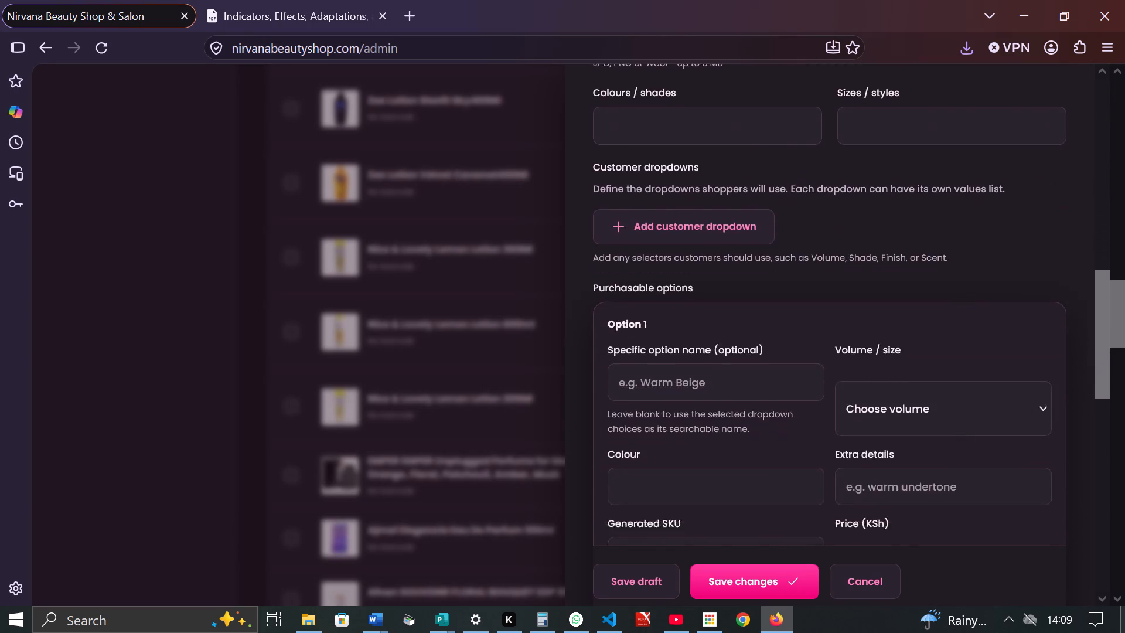
{"action": "scroll", "coordinate": [962, 456], "scroll_direction": "down", "scroll_amount": 2}
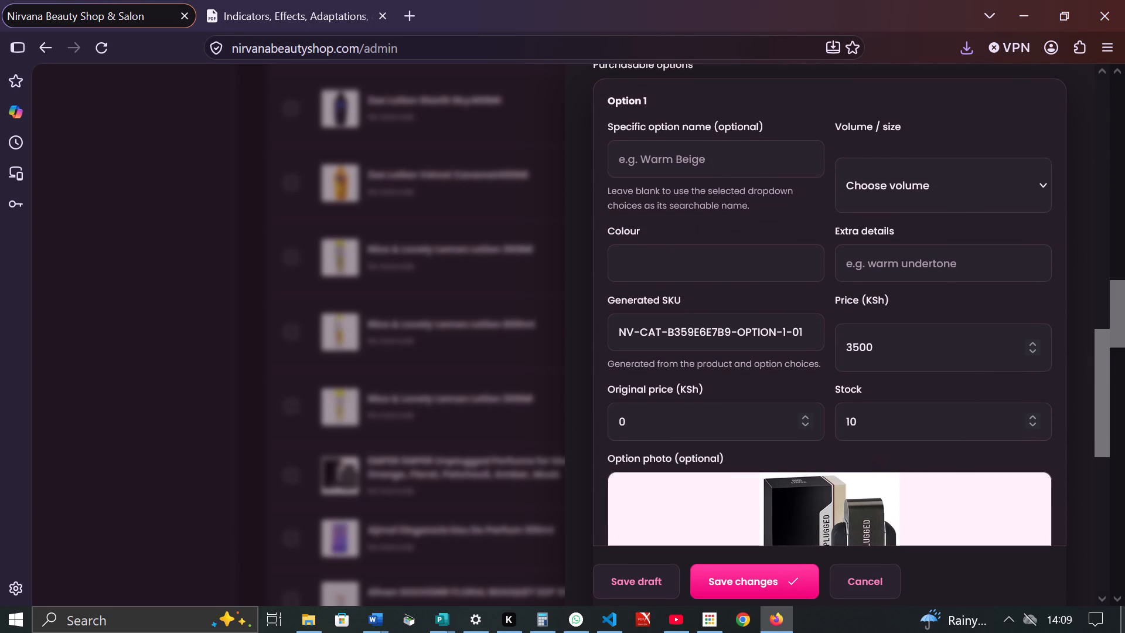
{"action": "left_click", "coordinate": [847, 419]}
{"action": "left_click", "coordinate": [851, 419]}
{"action": "key", "text": "BackSpace"}
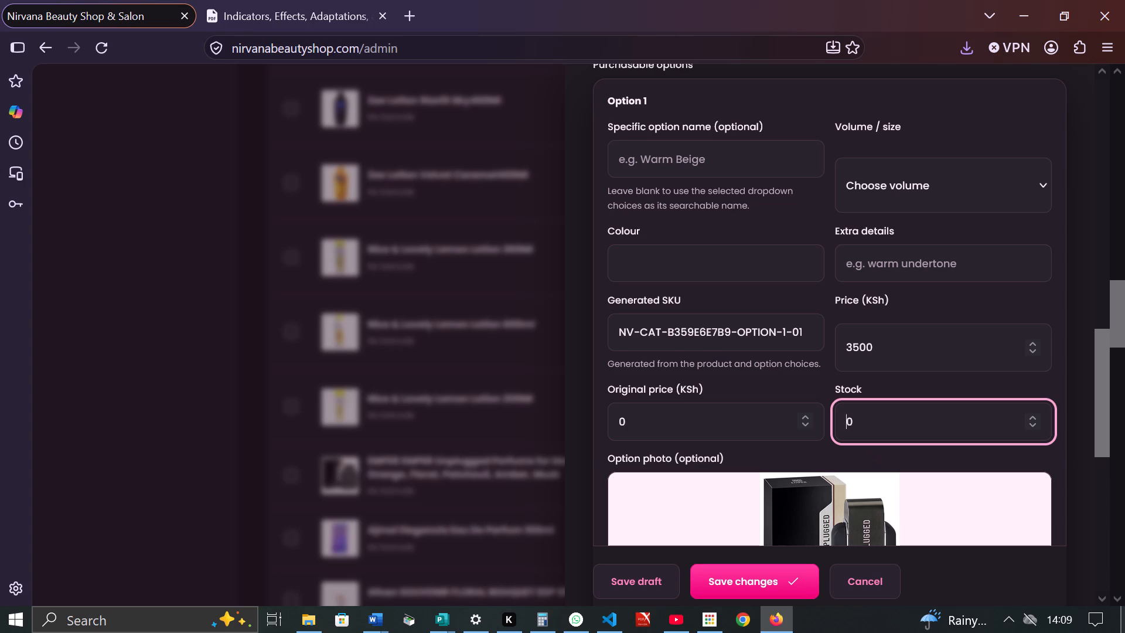
{"action": "left_click", "coordinate": [735, 584]}
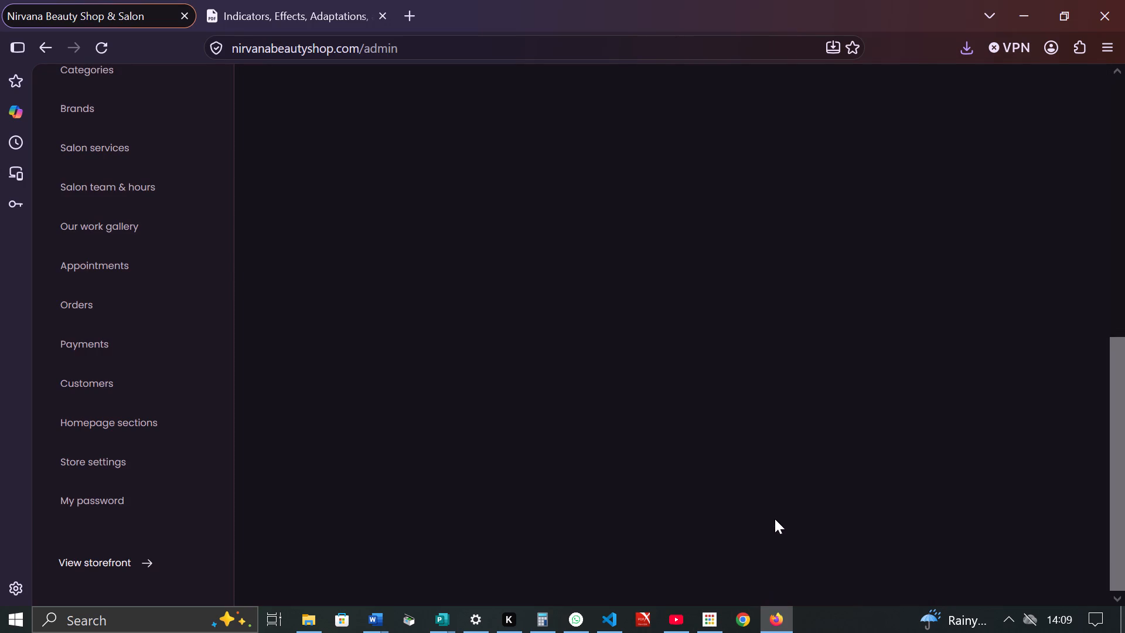
Set the stock of the Ajmal Elegancia Eau De Parfum 100ml's Option 1 to 0 and save the product changes.
{"action": "scroll", "coordinate": [763, 486], "scroll_direction": "down", "scroll_amount": 2}
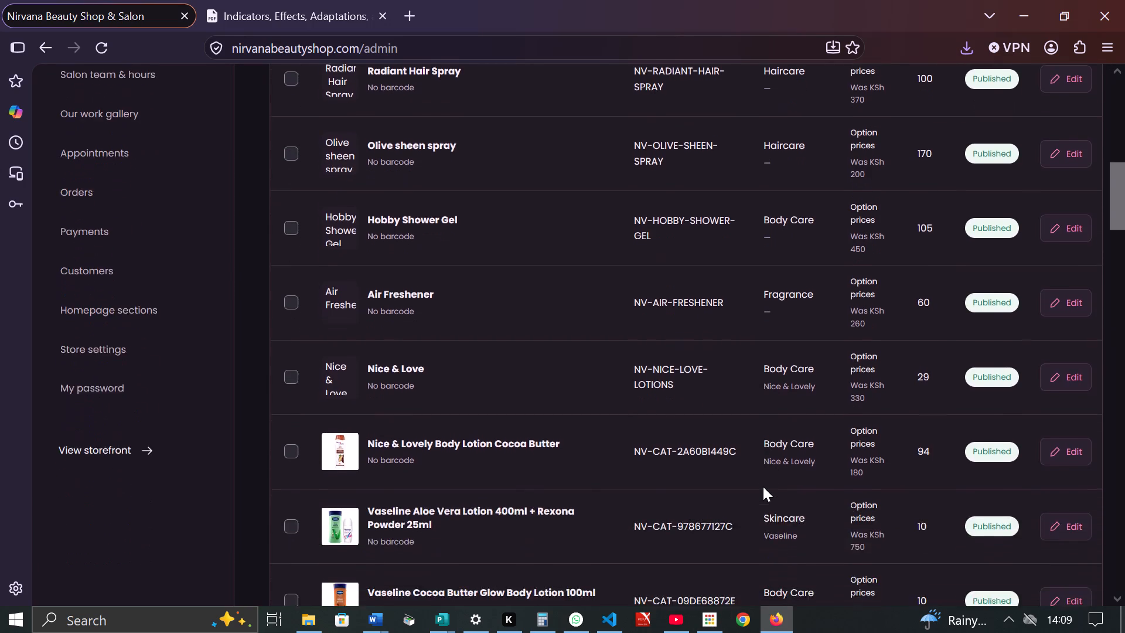
{"action": "scroll", "coordinate": [763, 486], "scroll_direction": "down", "scroll_amount": 9}
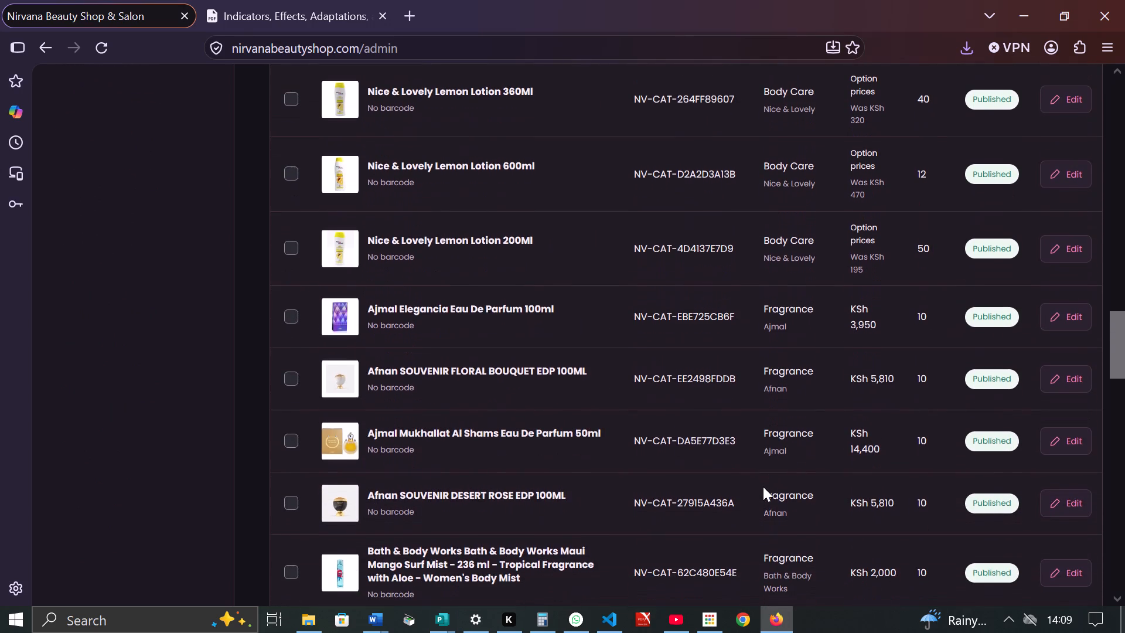
{"action": "scroll", "coordinate": [763, 486], "scroll_direction": "down", "scroll_amount": 1}
{"action": "left_click", "coordinate": [1071, 309]}
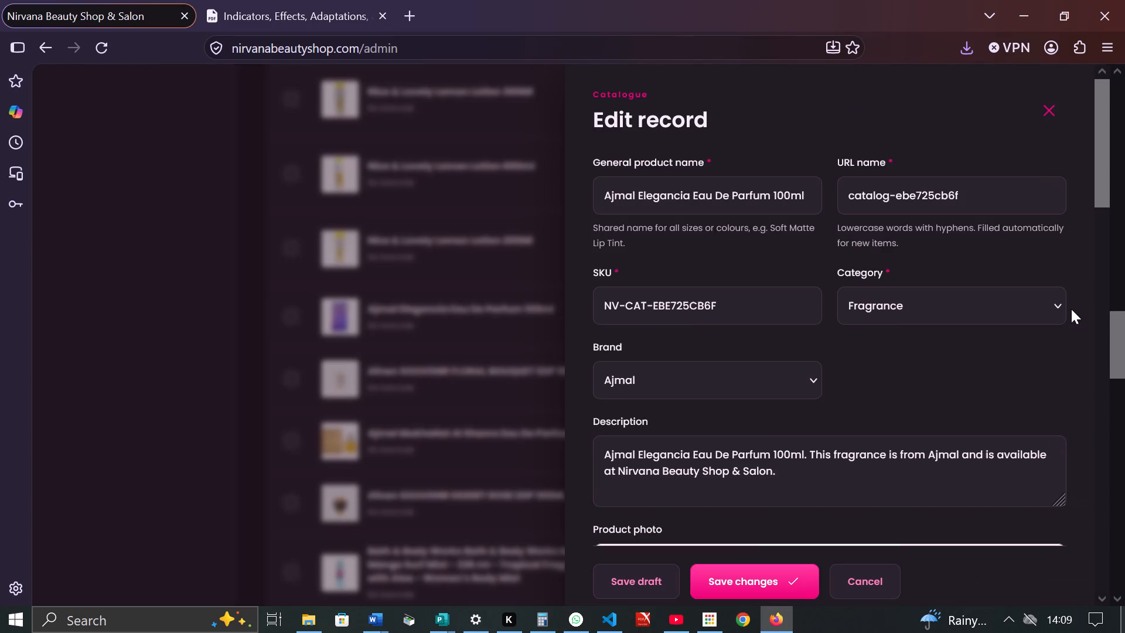
{"action": "scroll", "coordinate": [848, 329], "scroll_direction": "down", "scroll_amount": 1}
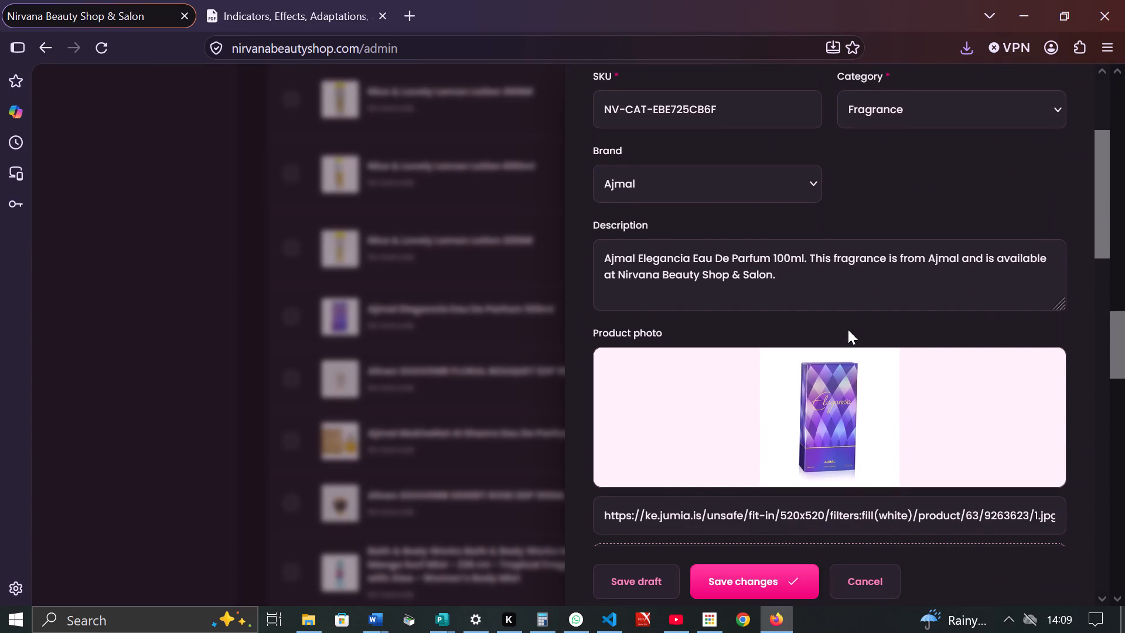
{"action": "scroll", "coordinate": [848, 329], "scroll_direction": "down", "scroll_amount": 5}
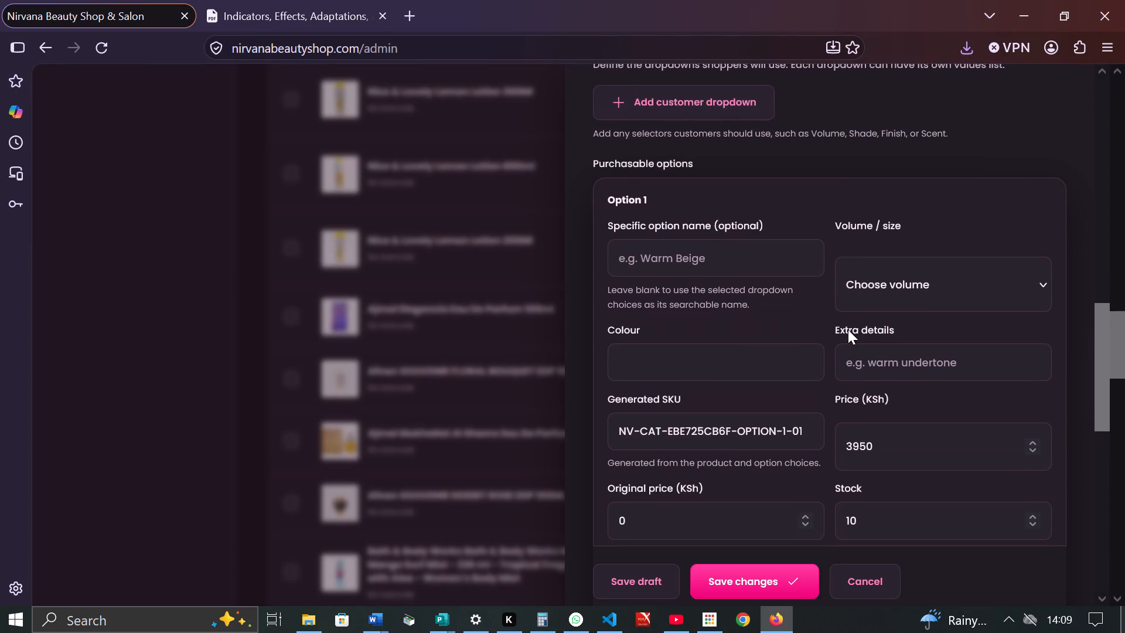
{"action": "scroll", "coordinate": [848, 329], "scroll_direction": "down", "scroll_amount": 1}
{"action": "left_click", "coordinate": [853, 447]}
{"action": "key", "text": "BackSpace"}
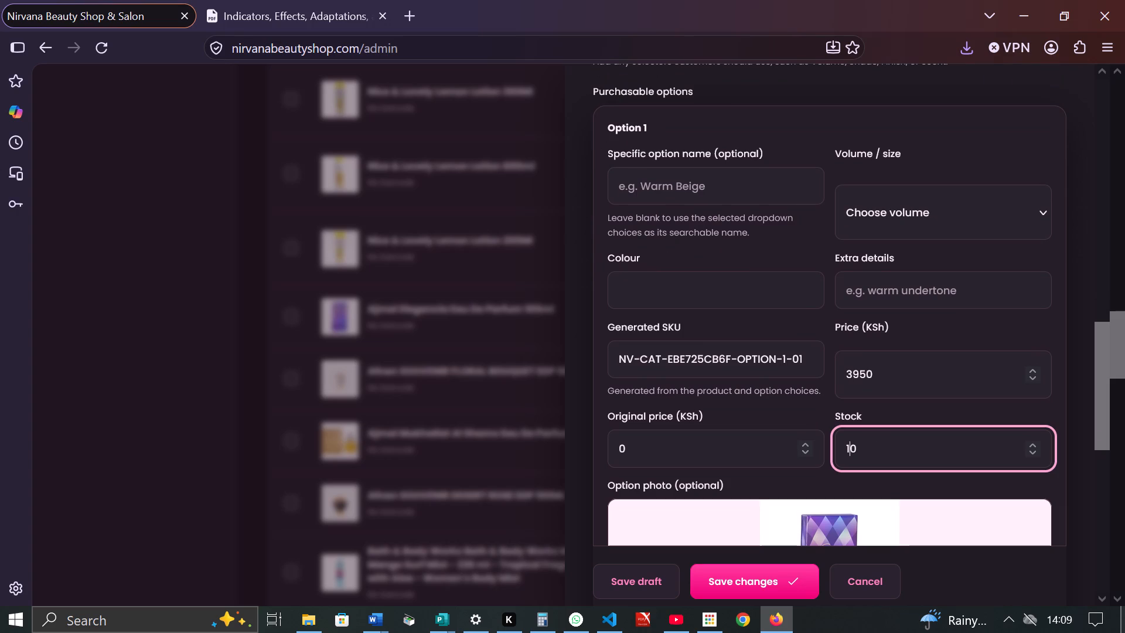
{"action": "left_click", "coordinate": [765, 574]}
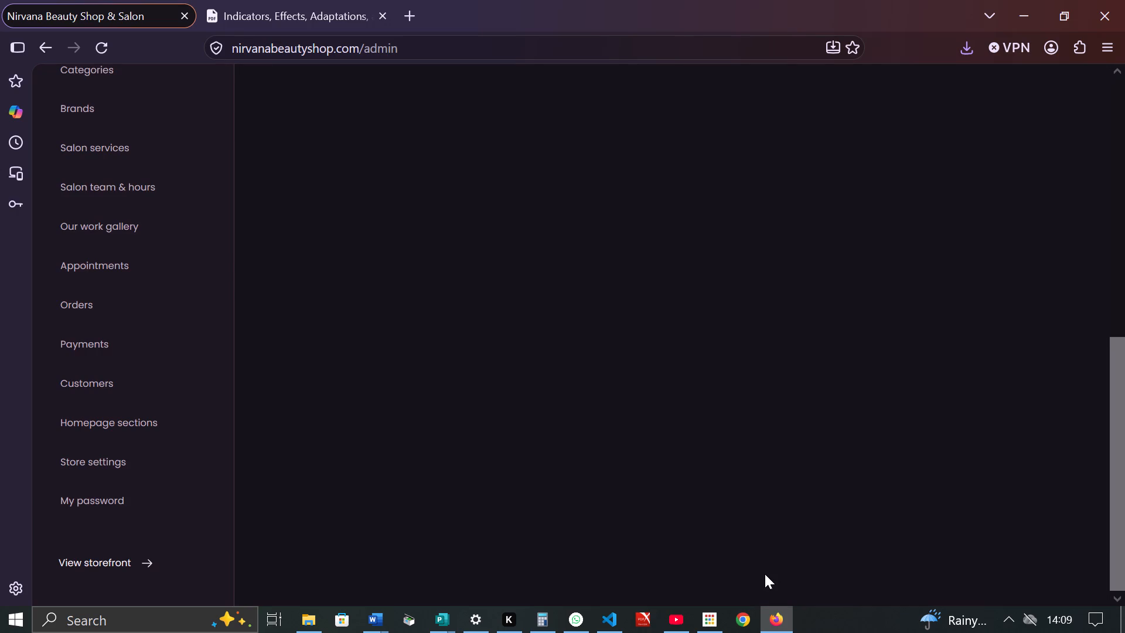
Set the stock of the Afnan SOUVENIR FLORAL BOUQUET EDP 100ML's Option 1 to 0 and save the product changes.
{"action": "scroll", "coordinate": [765, 574], "scroll_direction": "down", "scroll_amount": 3}
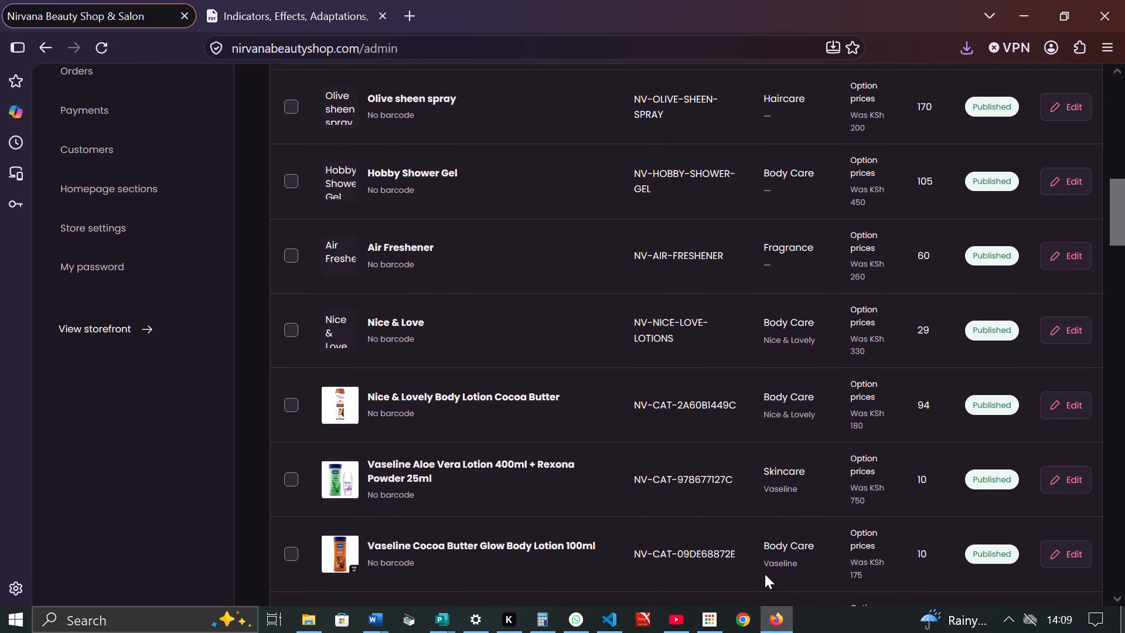
{"action": "scroll", "coordinate": [765, 574], "scroll_direction": "down", "scroll_amount": 7}
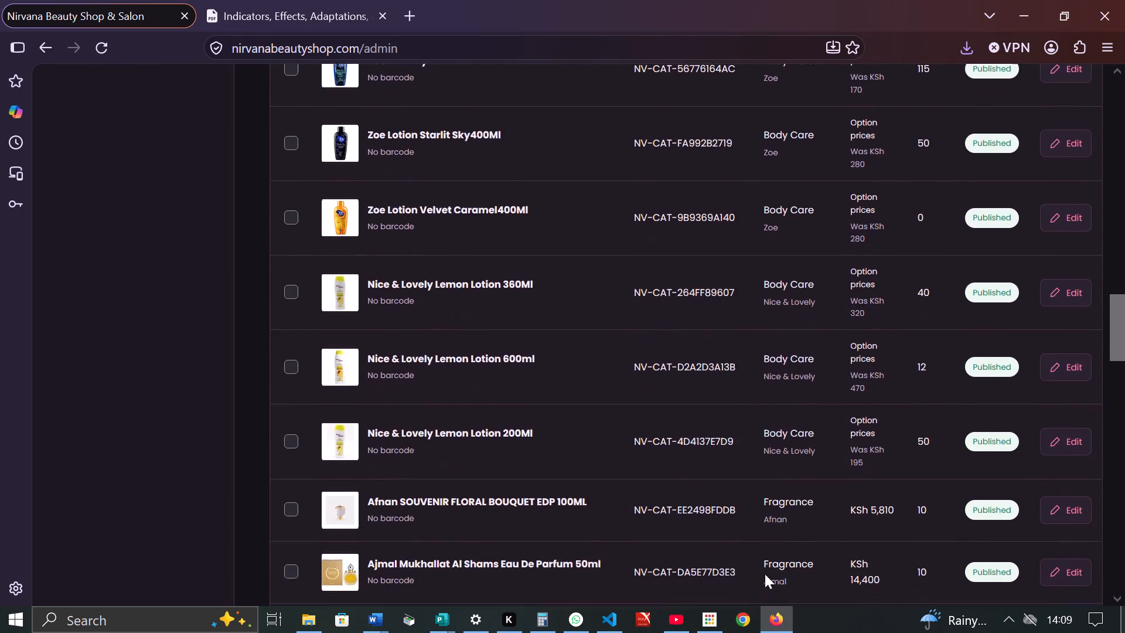
{"action": "scroll", "coordinate": [765, 574], "scroll_direction": "down", "scroll_amount": 3}
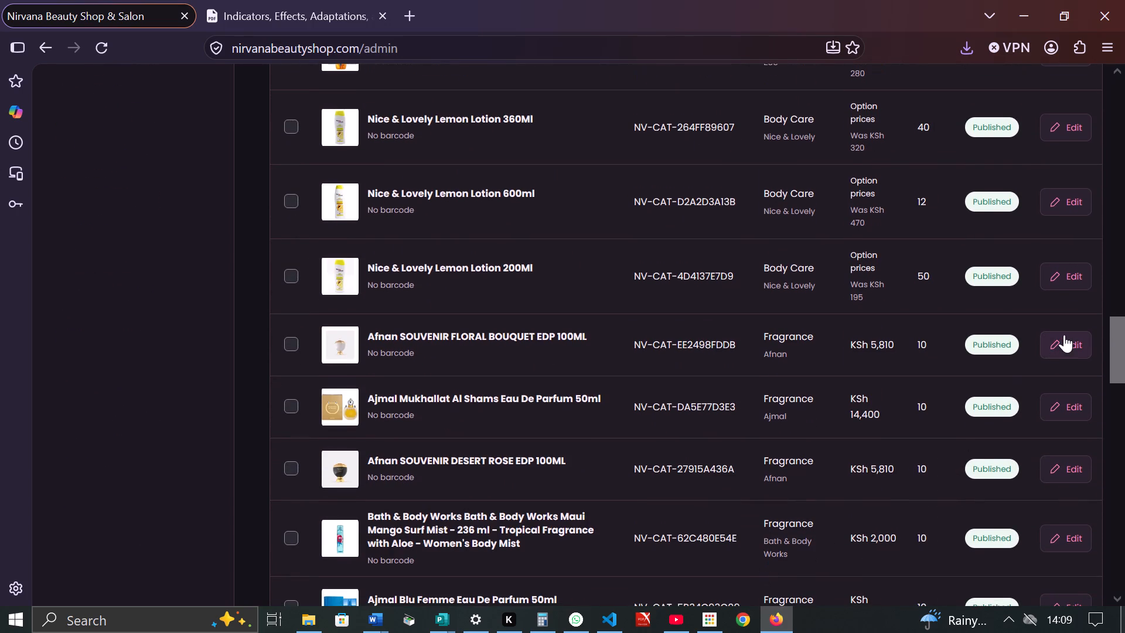
{"action": "left_click", "coordinate": [1066, 331]}
{"action": "scroll", "coordinate": [921, 372], "scroll_direction": "down", "scroll_amount": 2}
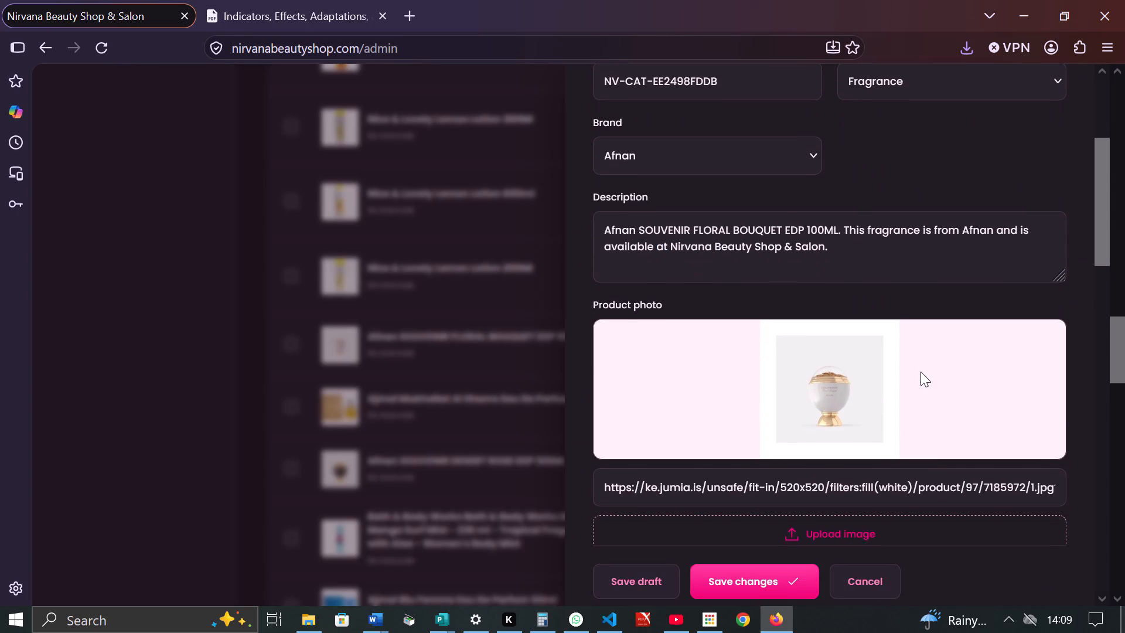
{"action": "scroll", "coordinate": [921, 372], "scroll_direction": "down", "scroll_amount": 1}
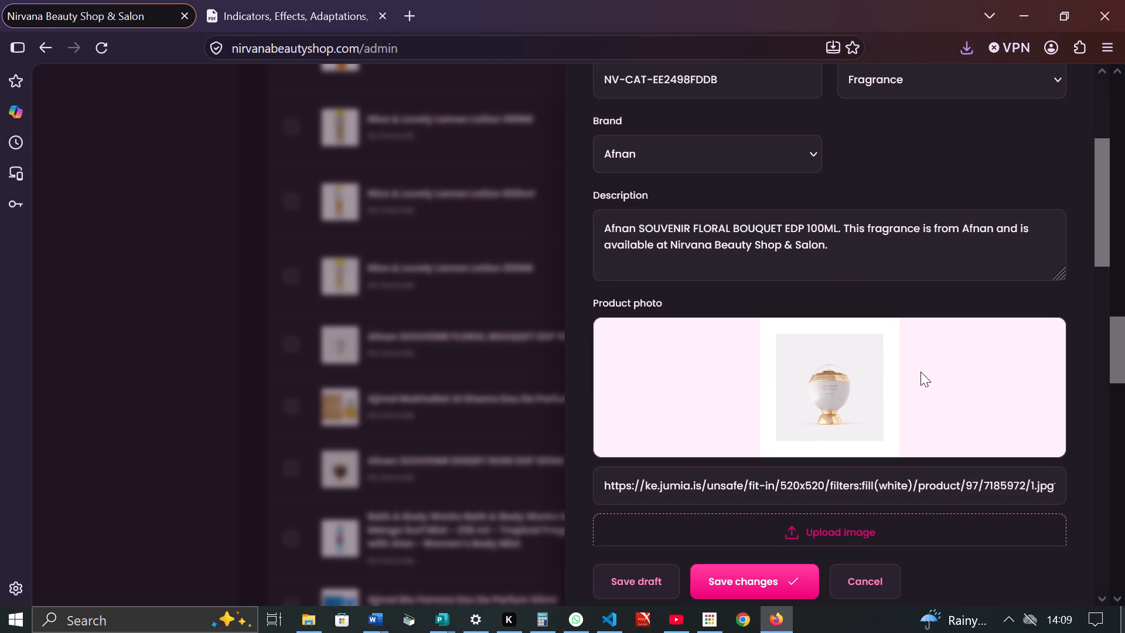
{"action": "scroll", "coordinate": [921, 372], "scroll_direction": "down", "scroll_amount": 4}
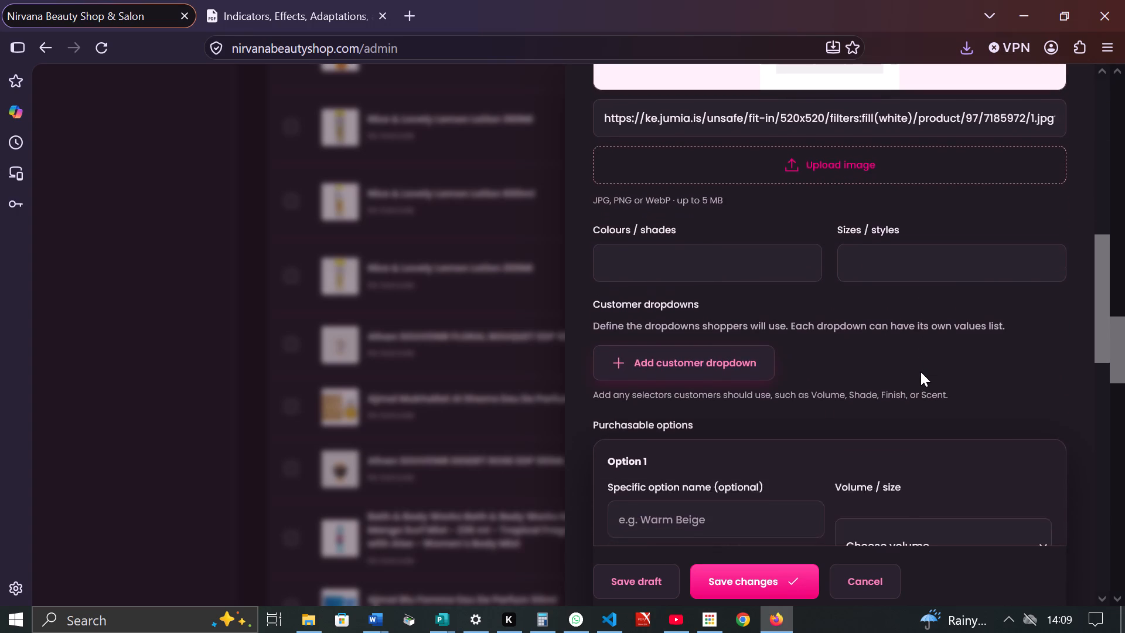
{"action": "scroll", "coordinate": [921, 372], "scroll_direction": "down", "scroll_amount": 3}
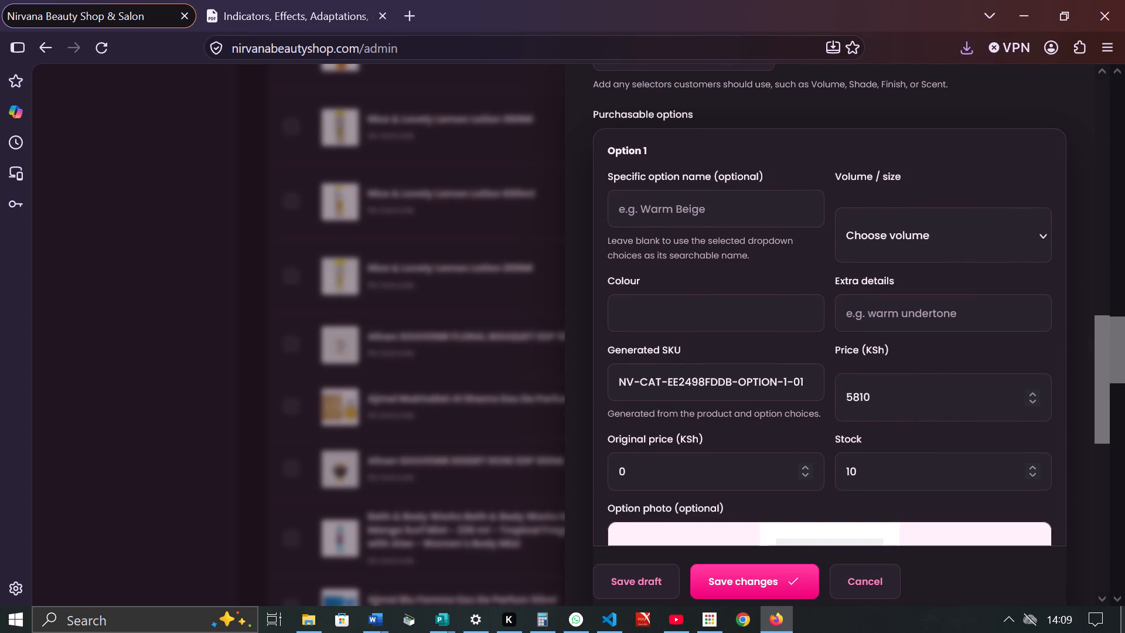
{"action": "left_click", "coordinate": [853, 474]}
{"action": "key", "text": "BackSpace"}
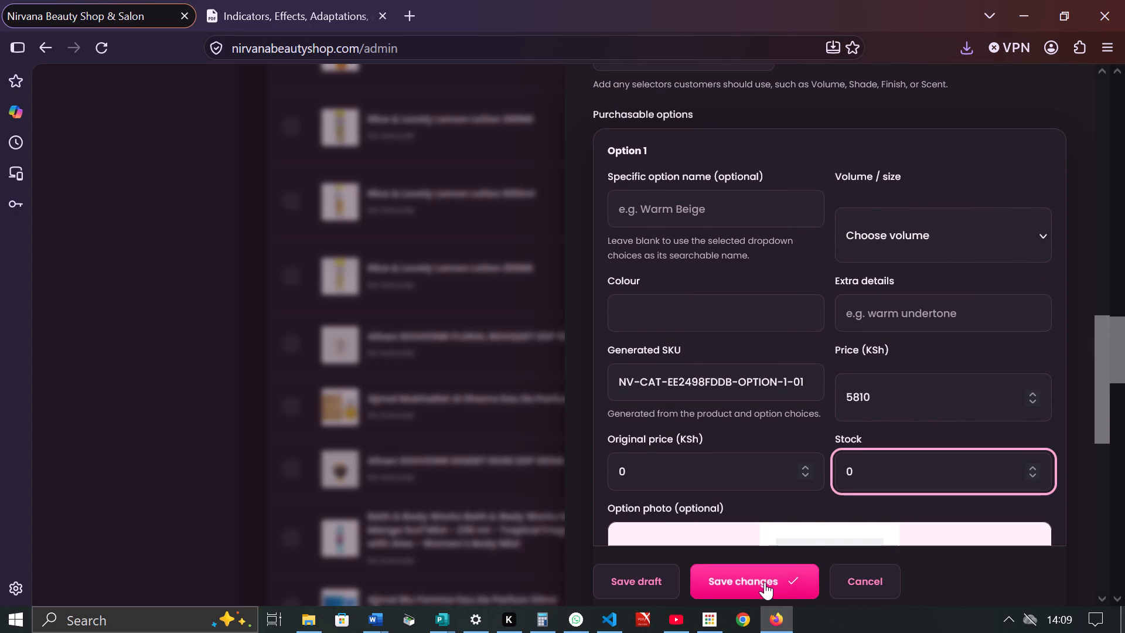
{"action": "left_click", "coordinate": [765, 582]}
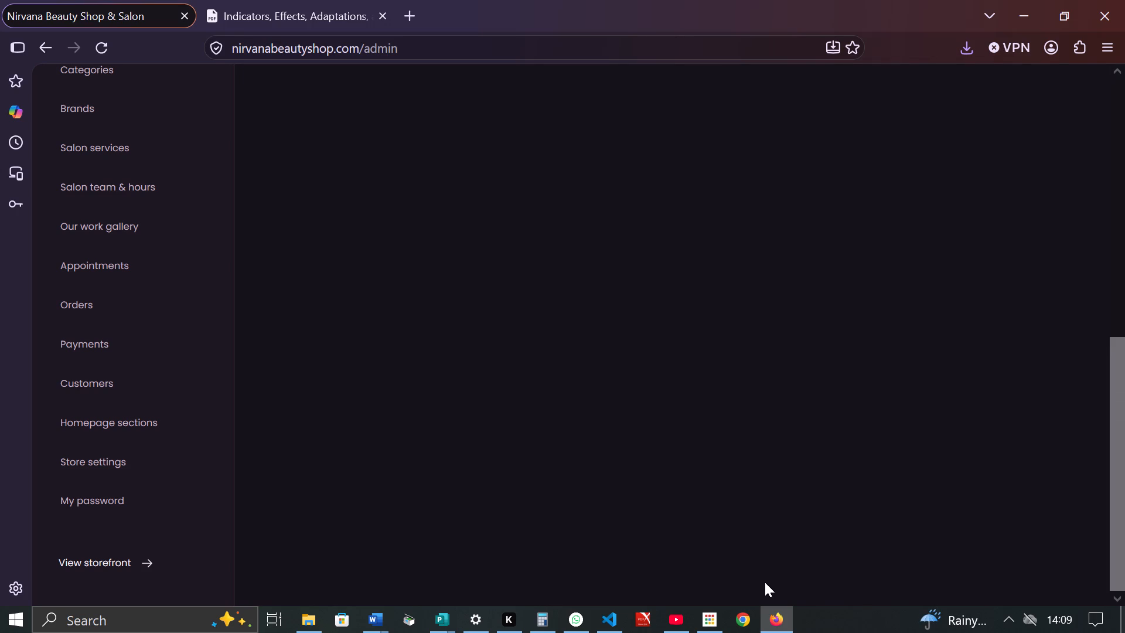
Set the stock of the Ajmal Mukhallat Al Shams Eau De Parfum 50ml's Option 1 to 0 and save the product changes.
{"action": "scroll", "coordinate": [768, 547], "scroll_direction": "down", "scroll_amount": 3}
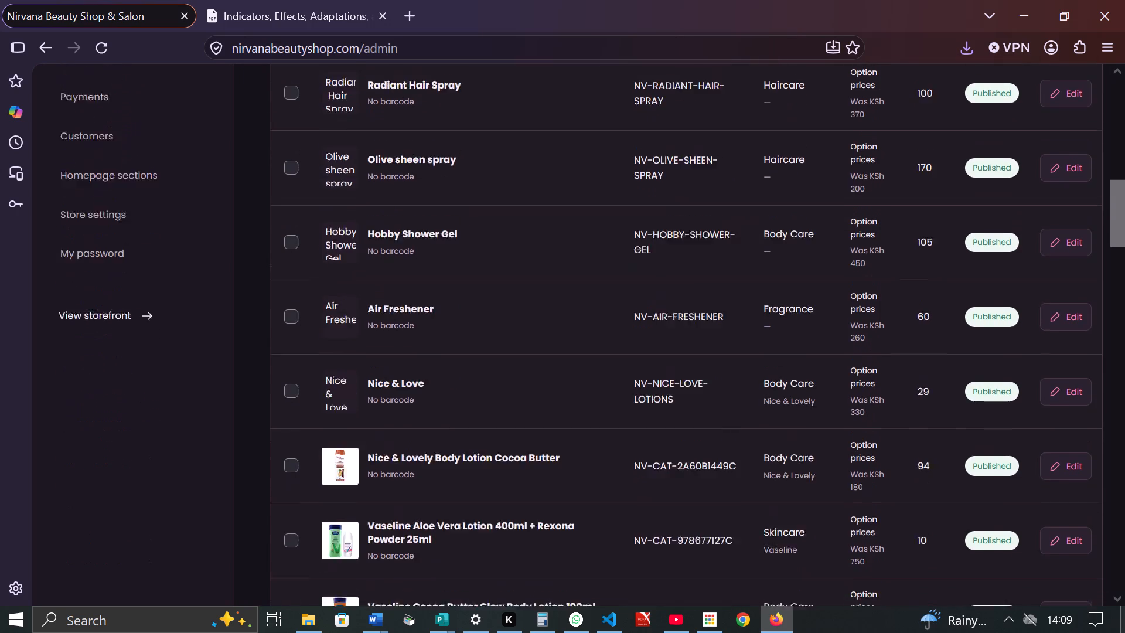
{"action": "scroll", "coordinate": [768, 547], "scroll_direction": "down", "scroll_amount": 7}
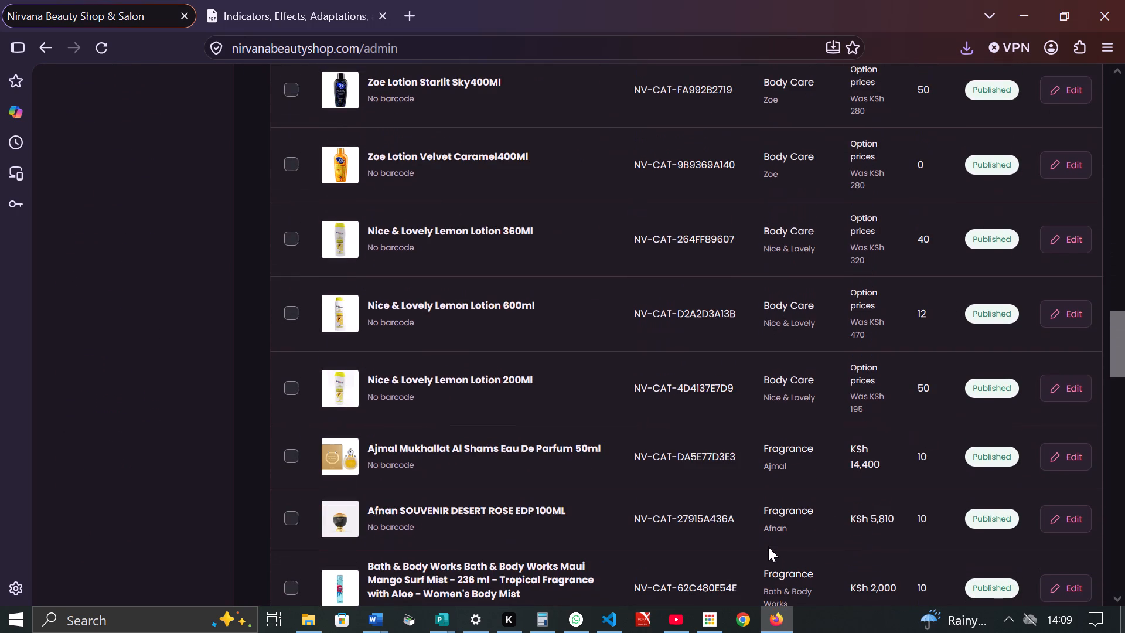
{"action": "left_click", "coordinate": [1076, 433]}
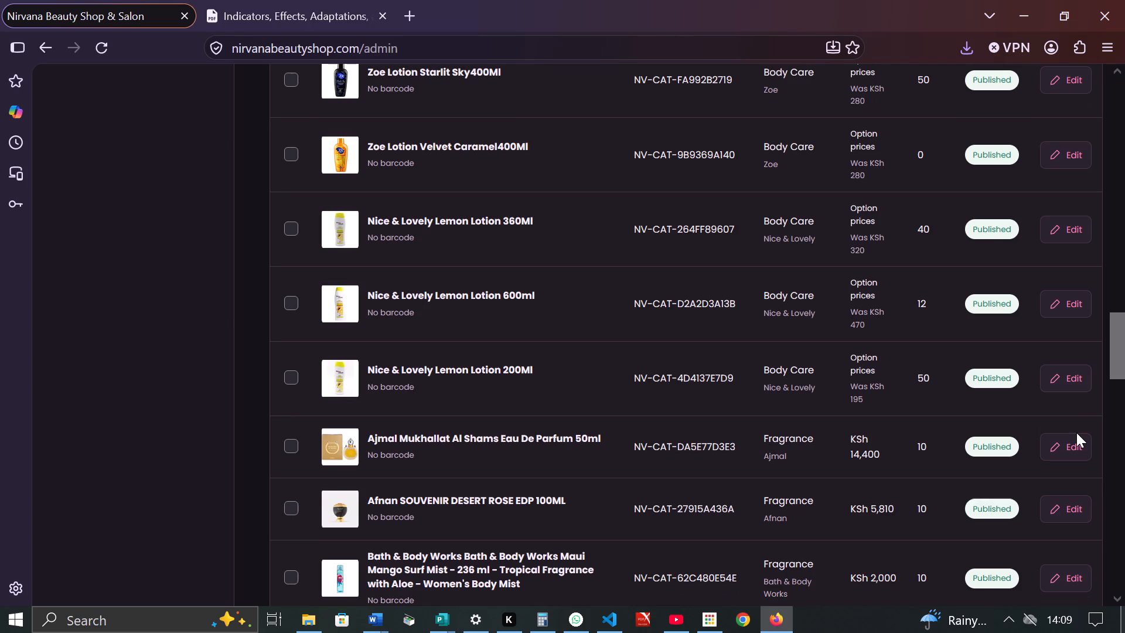
{"action": "left_click", "coordinate": [1068, 438]}
{"action": "scroll", "coordinate": [902, 417], "scroll_direction": "down", "scroll_amount": 2}
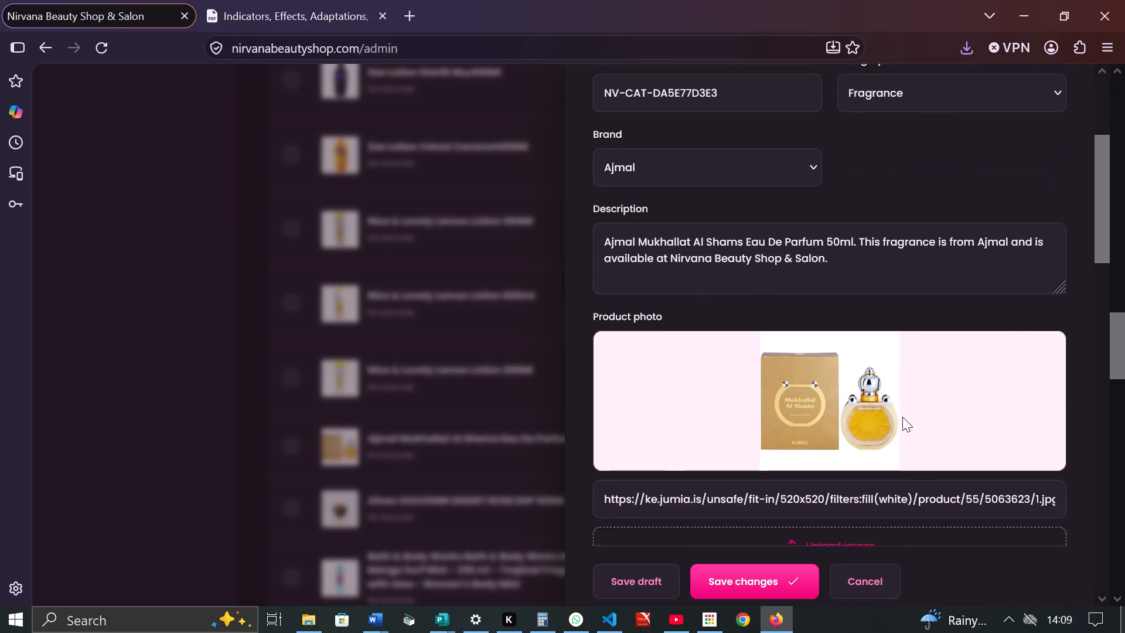
{"action": "scroll", "coordinate": [902, 417], "scroll_direction": "down", "scroll_amount": 6}
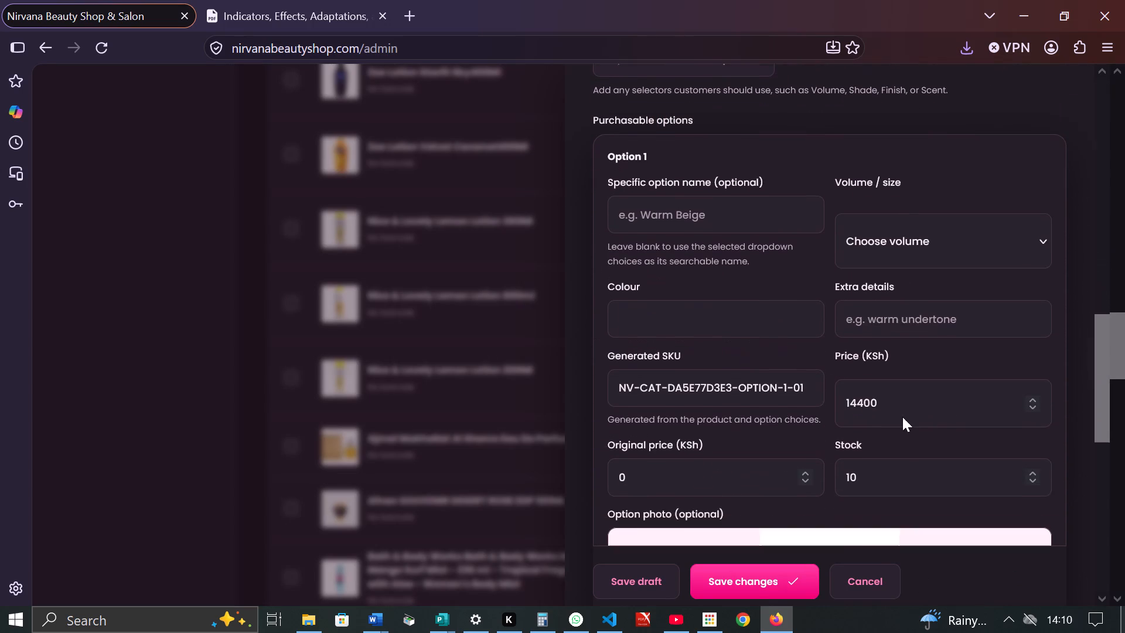
{"action": "scroll", "coordinate": [902, 417], "scroll_direction": "down", "scroll_amount": 1}
{"action": "left_click", "coordinate": [851, 438]}
{"action": "key", "text": "BackSpace"}
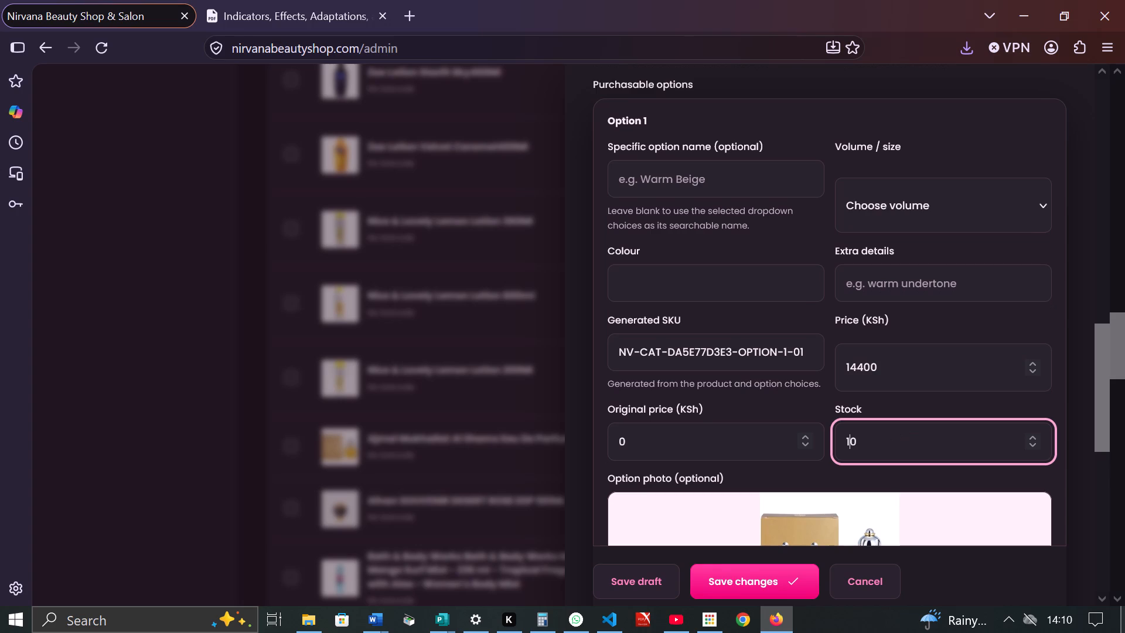
{"action": "left_click", "coordinate": [725, 577]}
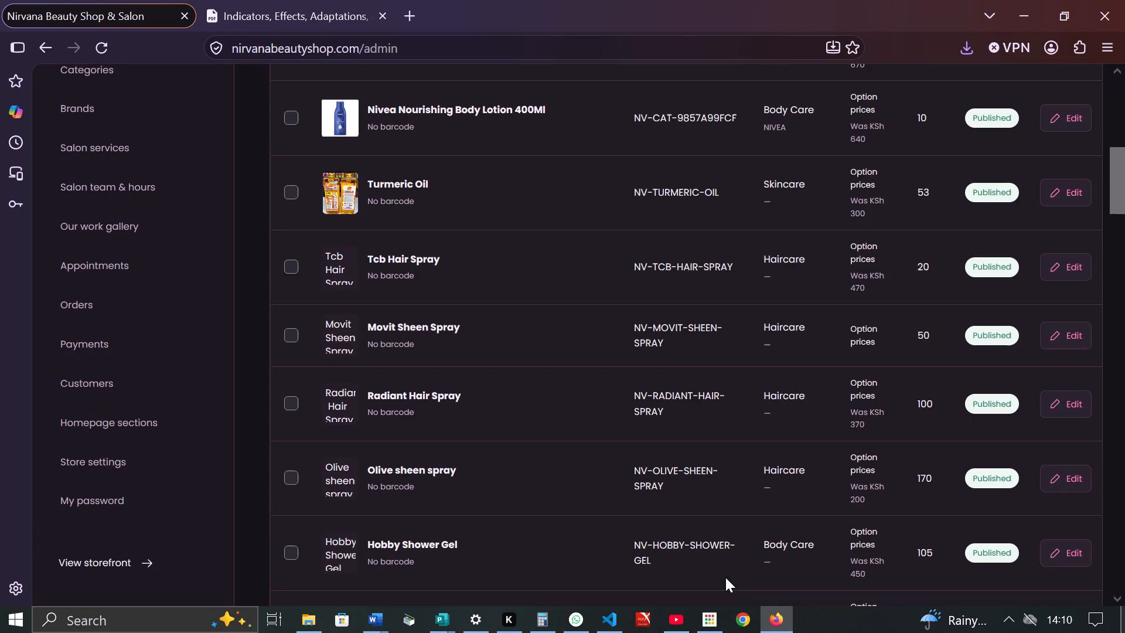
Set the stock of the Afnan SOUVENIR DESERT ROSE EDP 100ML's Option 1 to 0 and save the product changes.
{"action": "scroll", "coordinate": [725, 577], "scroll_direction": "down", "scroll_amount": 3}
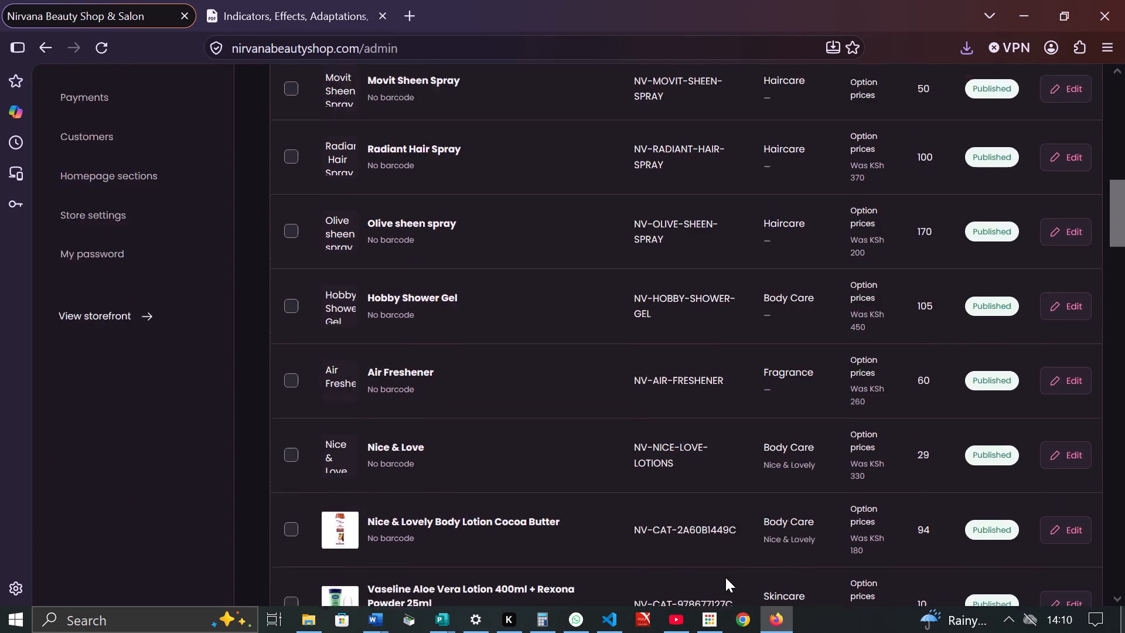
{"action": "scroll", "coordinate": [725, 577], "scroll_direction": "down", "scroll_amount": 8}
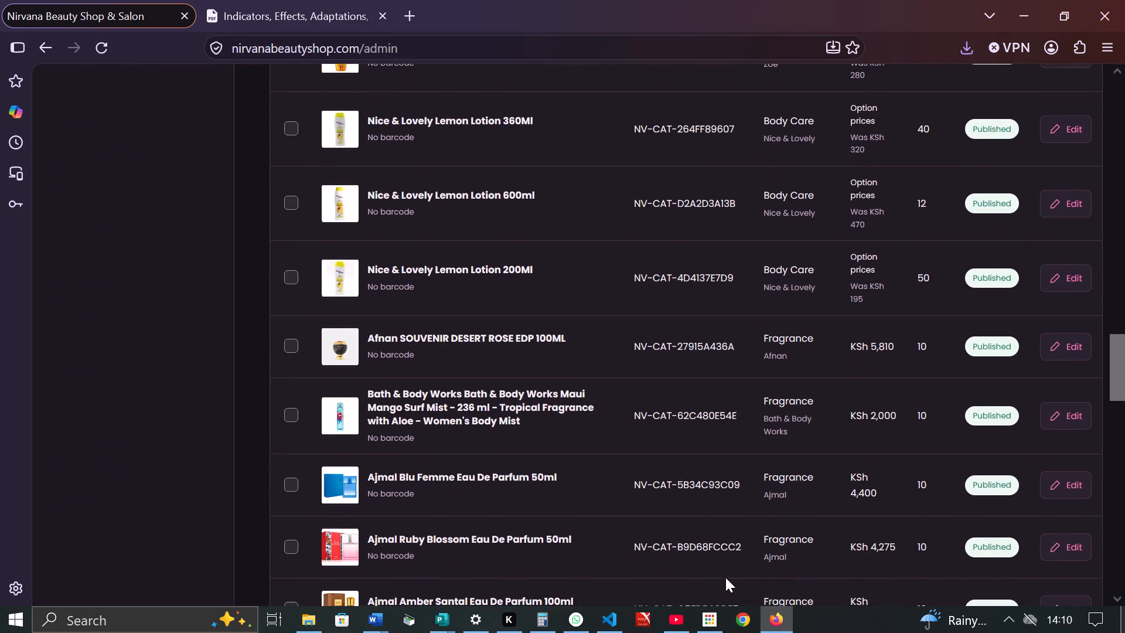
{"action": "scroll", "coordinate": [725, 577], "scroll_direction": "down", "scroll_amount": 1}
{"action": "left_click", "coordinate": [1070, 343]}
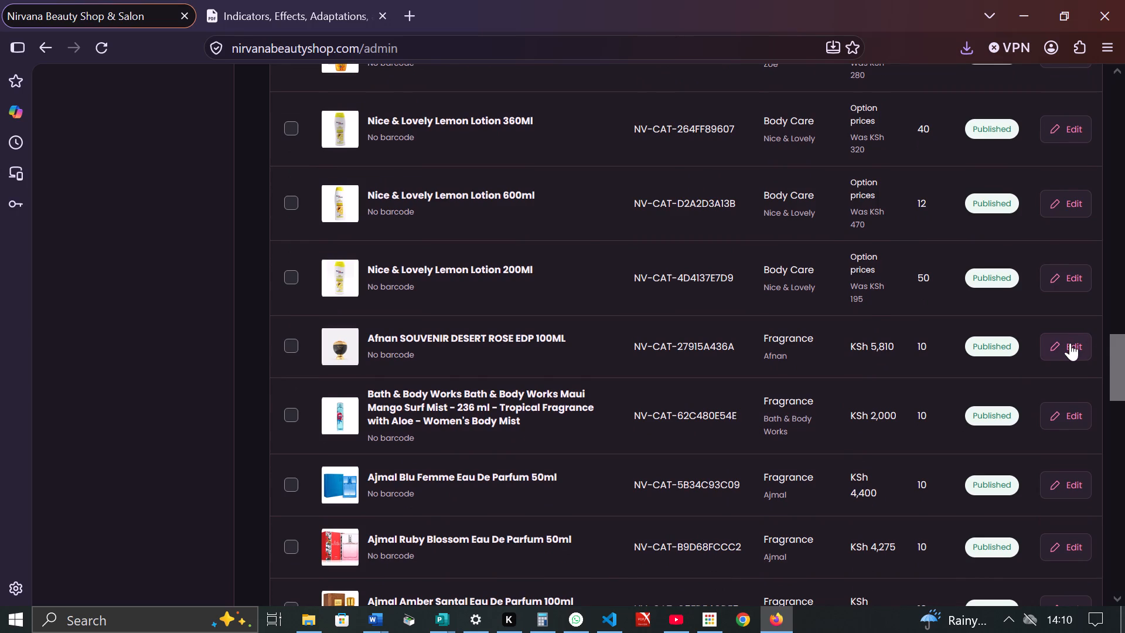
{"action": "scroll", "coordinate": [912, 360], "scroll_direction": "down", "scroll_amount": 1}
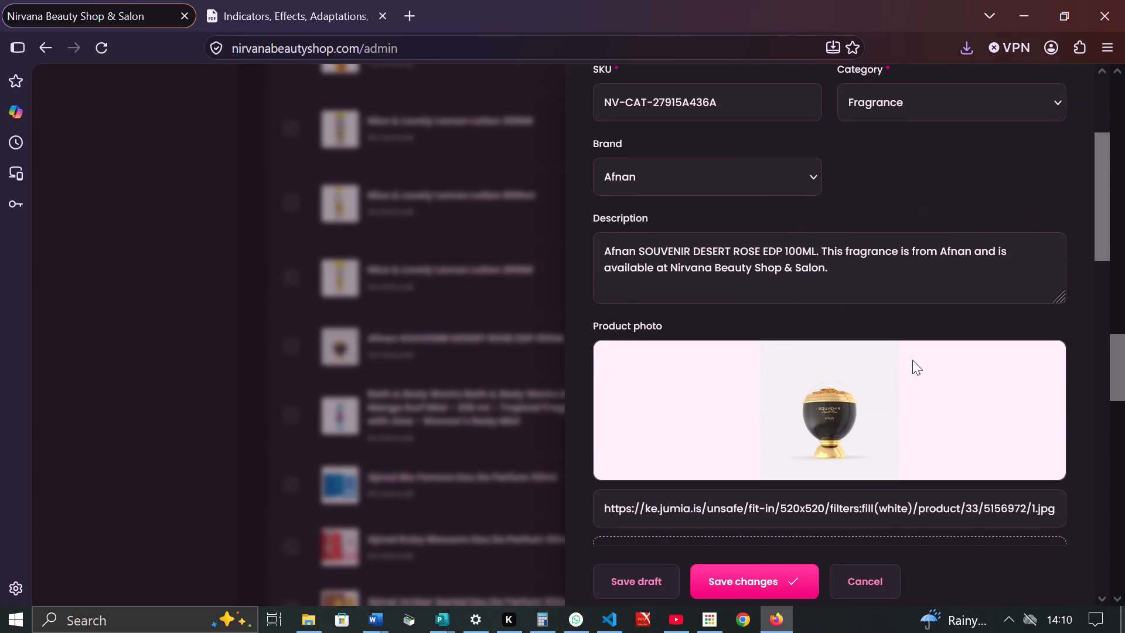
{"action": "scroll", "coordinate": [912, 360], "scroll_direction": "down", "scroll_amount": 4}
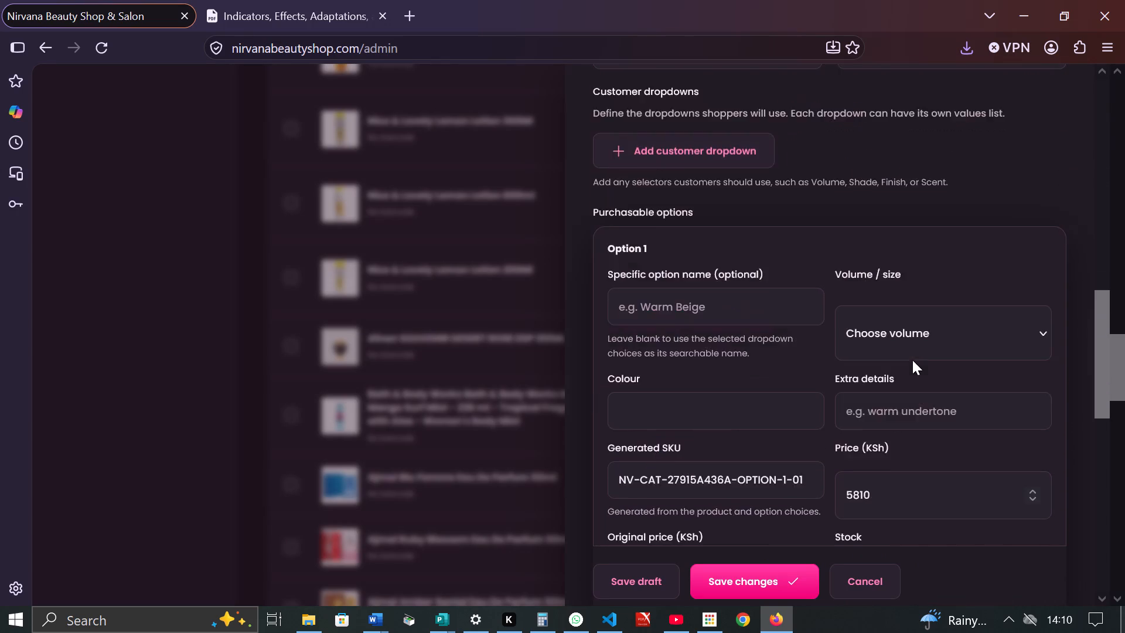
{"action": "scroll", "coordinate": [912, 360], "scroll_direction": "down", "scroll_amount": 3}
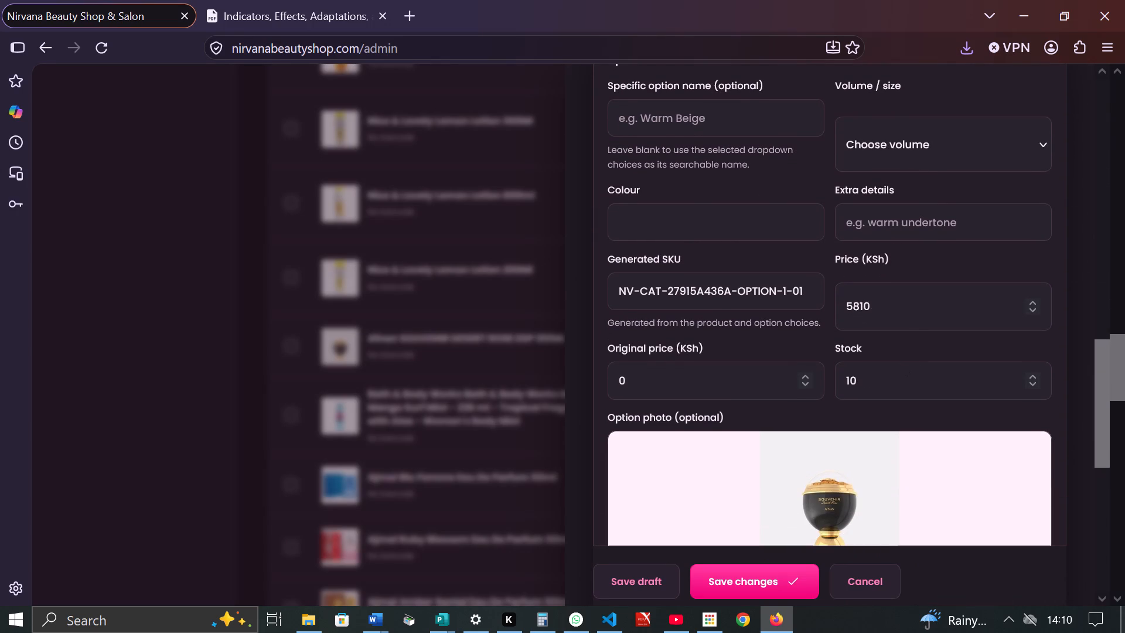
{"action": "left_click", "coordinate": [853, 379]}
{"action": "key", "text": "BackSpace"}
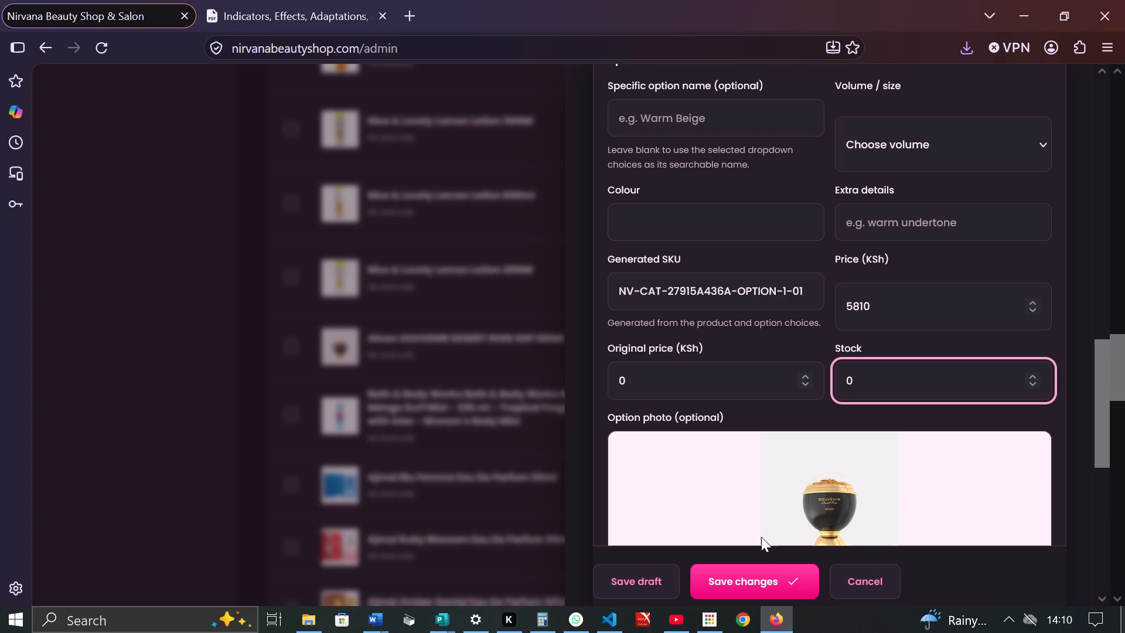
{"action": "left_click", "coordinate": [742, 586]}
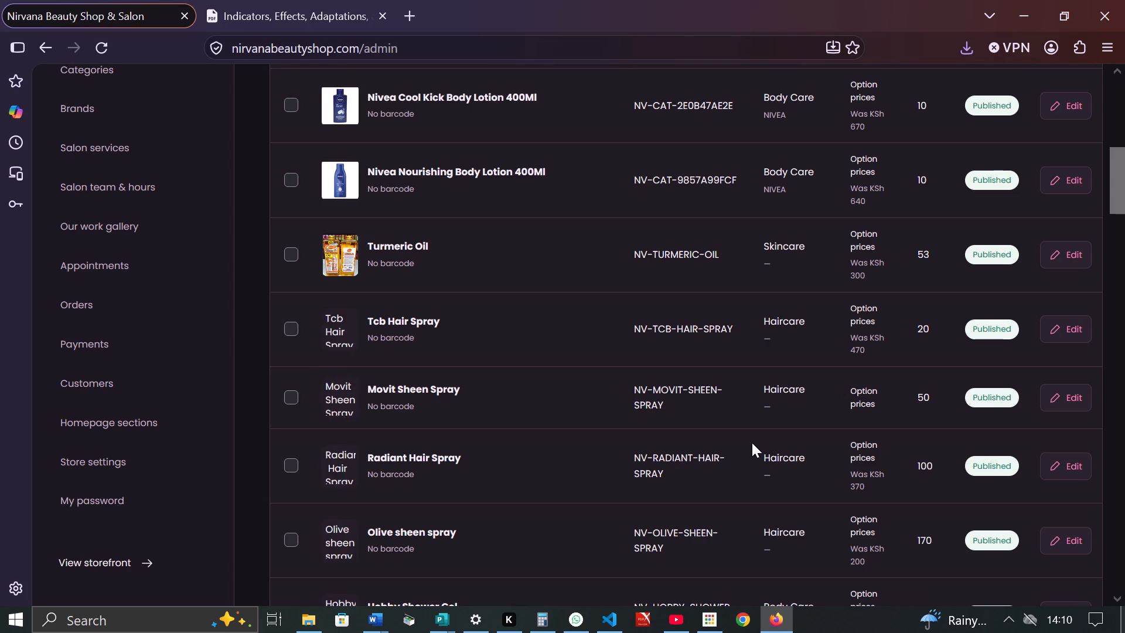
Set the stock of the Bath & Body Works Maui Mango Surf Mist 236 ml's Option 1 to 0 and save the product changes.
{"action": "scroll", "coordinate": [752, 443], "scroll_direction": "down", "scroll_amount": 4}
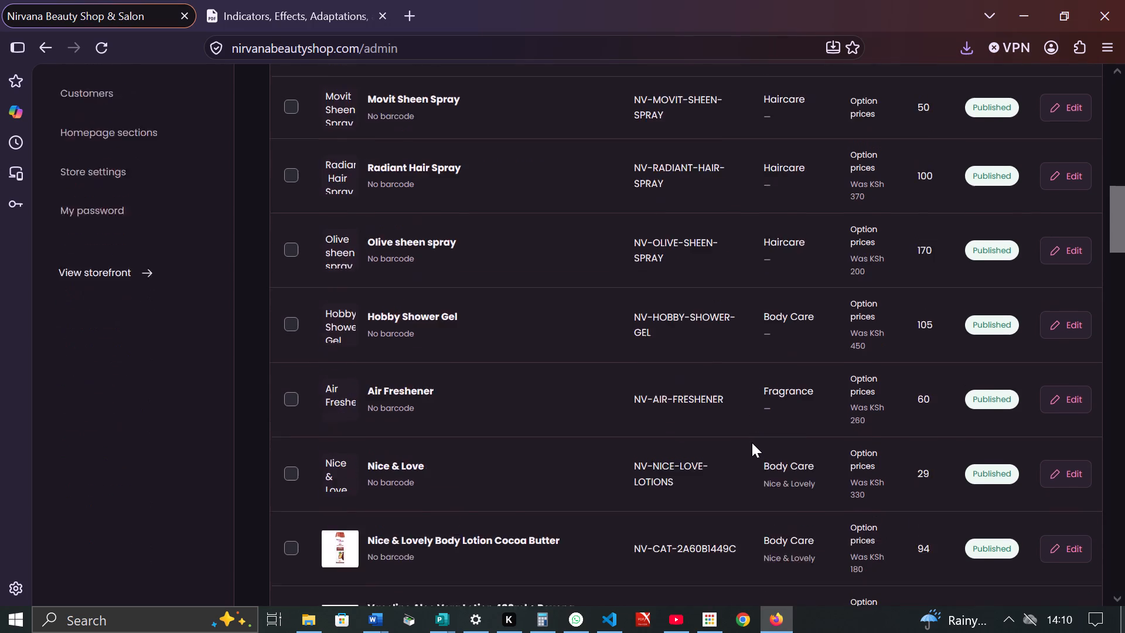
{"action": "scroll", "coordinate": [752, 443], "scroll_direction": "down", "scroll_amount": 8}
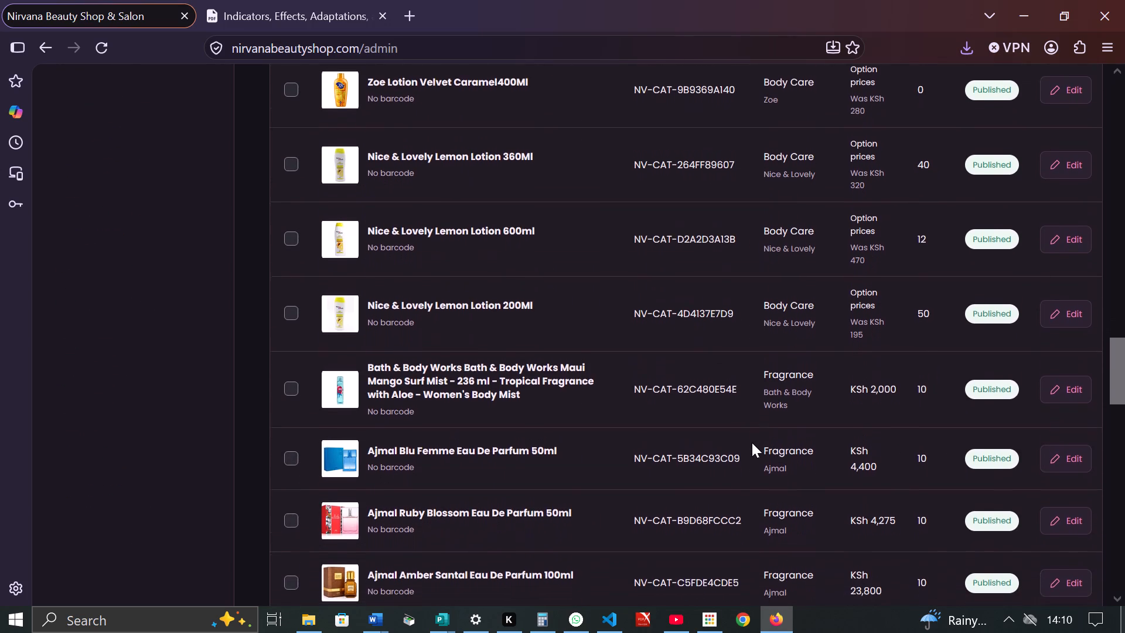
{"action": "scroll", "coordinate": [752, 443], "scroll_direction": "down", "scroll_amount": 1}
{"action": "left_click", "coordinate": [1062, 369]}
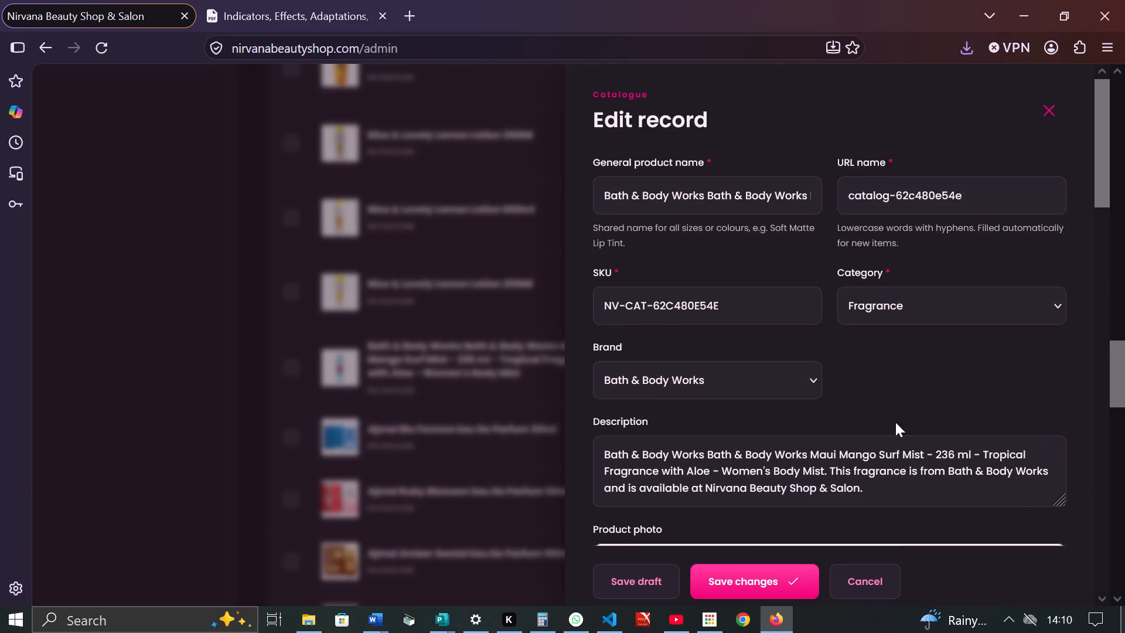
{"action": "scroll", "coordinate": [895, 422], "scroll_direction": "down", "scroll_amount": 4}
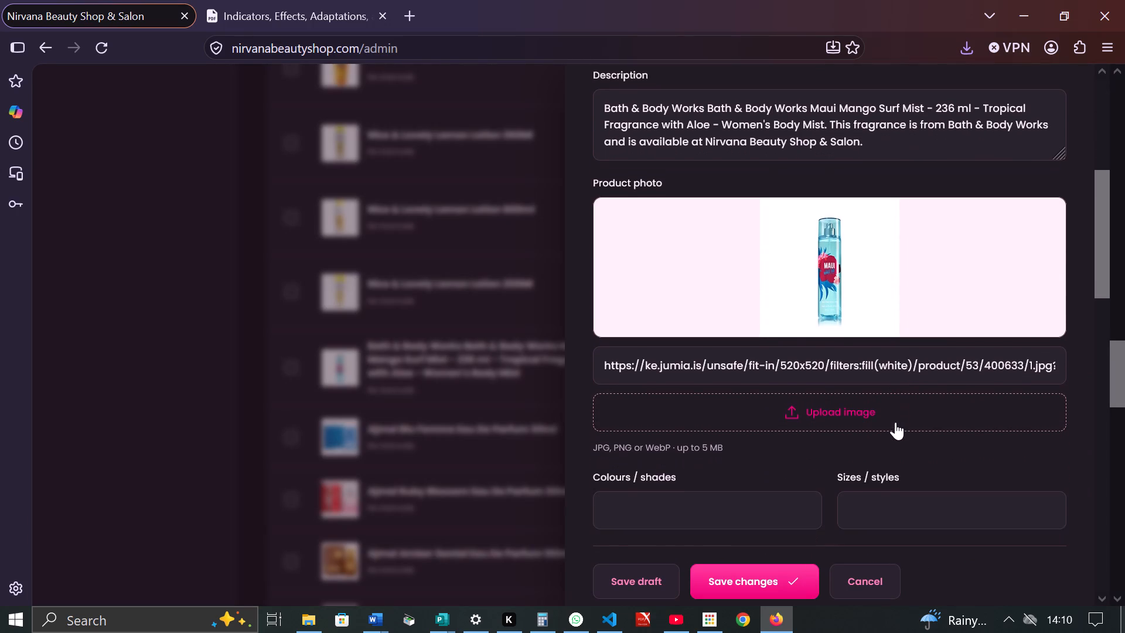
{"action": "scroll", "coordinate": [895, 422], "scroll_direction": "down", "scroll_amount": 6}
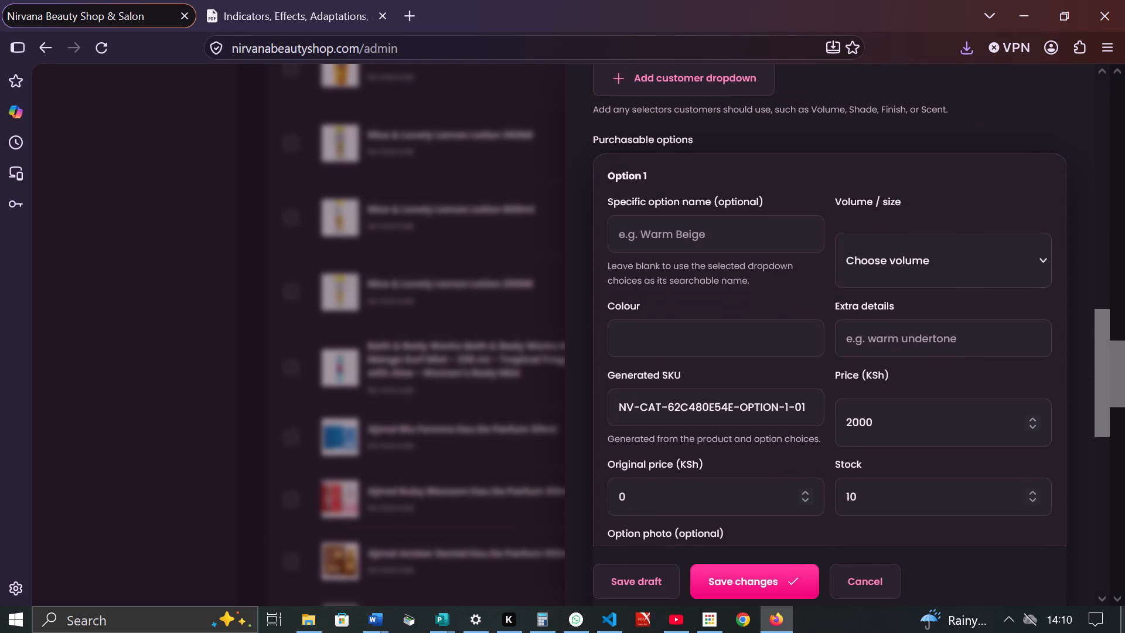
{"action": "left_click", "coordinate": [850, 489]}
{"action": "key", "text": "backslash"}
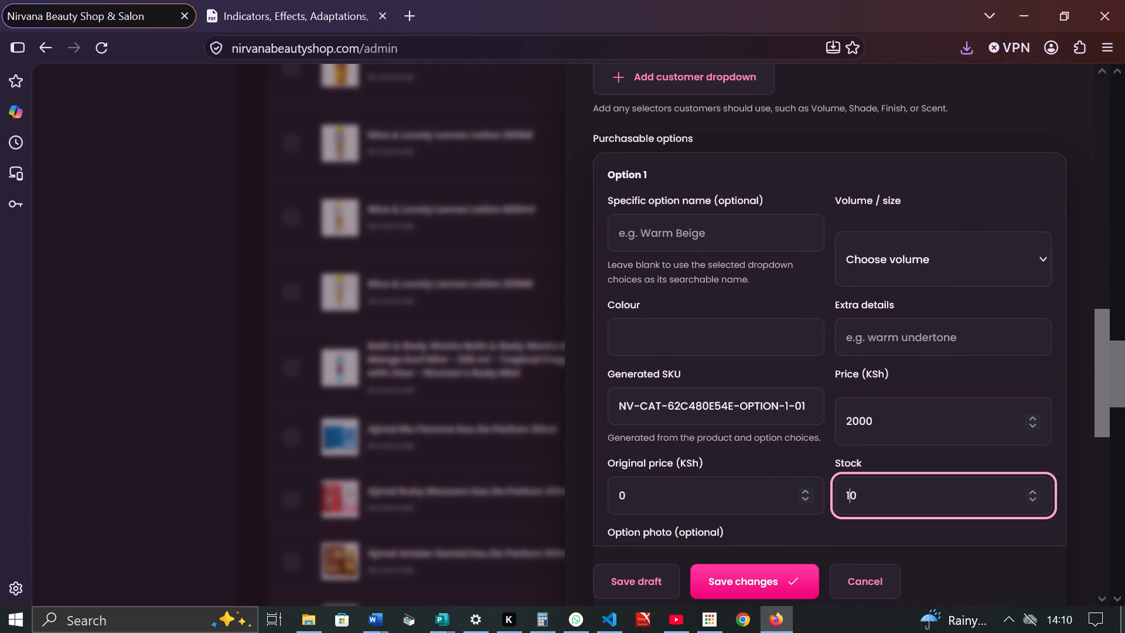
{"action": "key", "text": "BackSpace"}
{"action": "key", "text": "BackSpace"}
{"action": "left_click", "coordinate": [779, 578]}
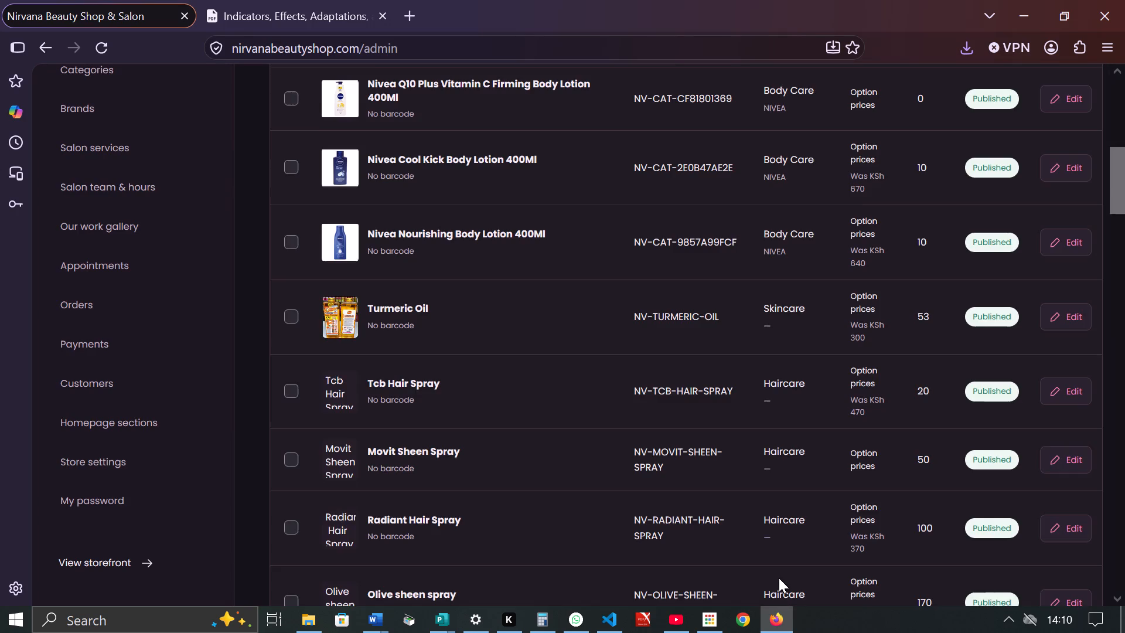
Set the stock of the Ajmal Blu Femme Eau De Parfum 50ml's Option 1 to 0 and save the product changes.
{"action": "scroll", "coordinate": [779, 578], "scroll_direction": "down", "scroll_amount": 6}
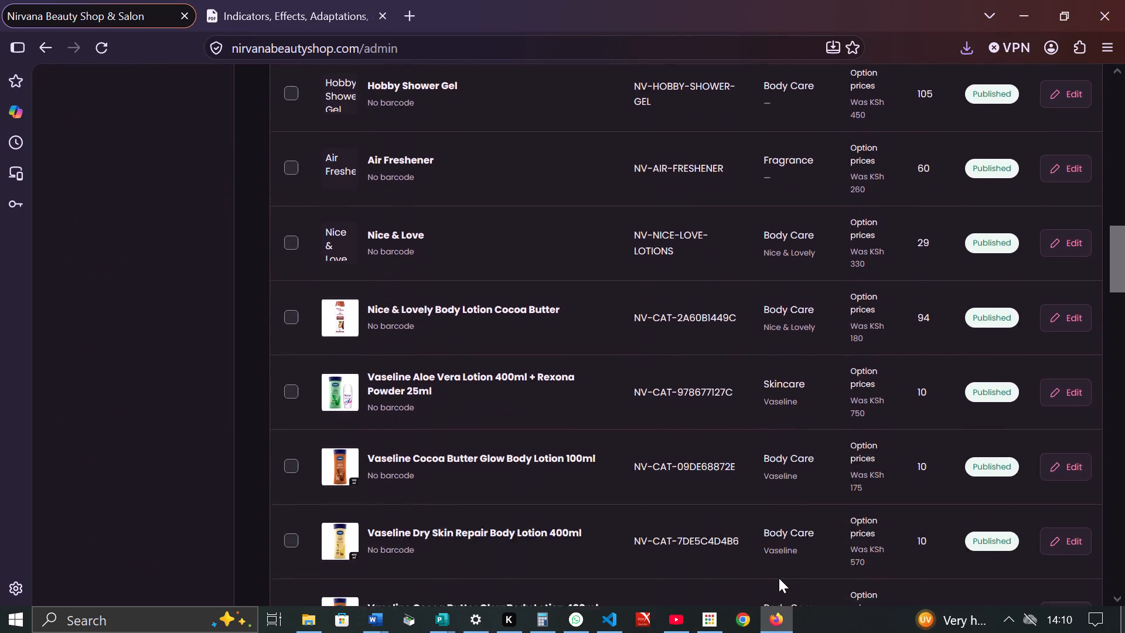
{"action": "scroll", "coordinate": [779, 578], "scroll_direction": "down", "scroll_amount": 7}
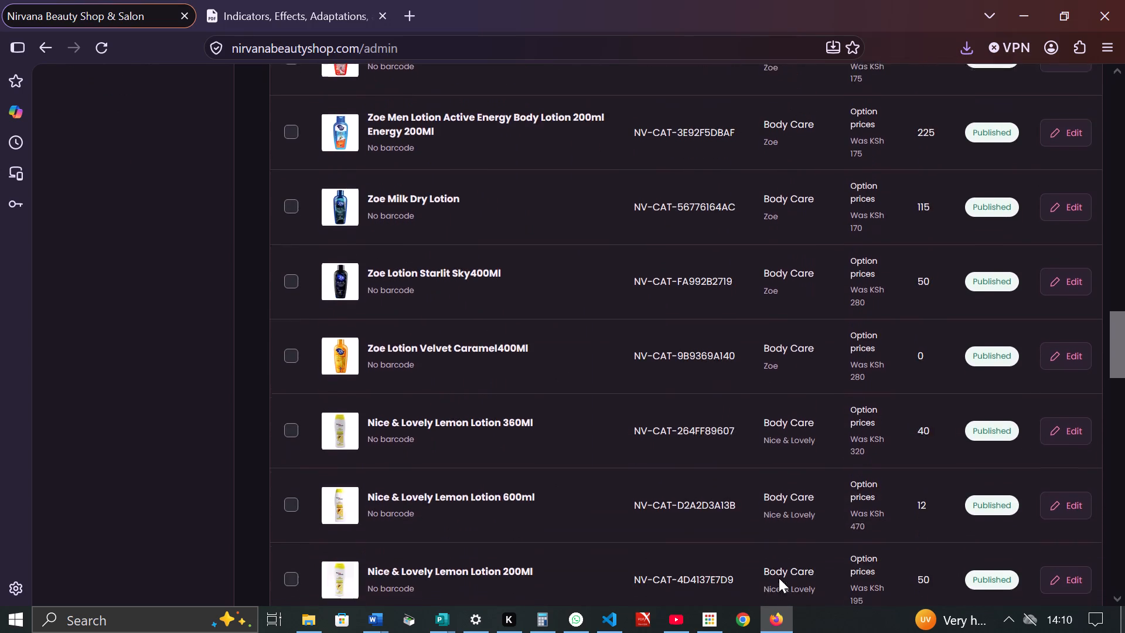
{"action": "scroll", "coordinate": [779, 578], "scroll_direction": "down", "scroll_amount": 2}
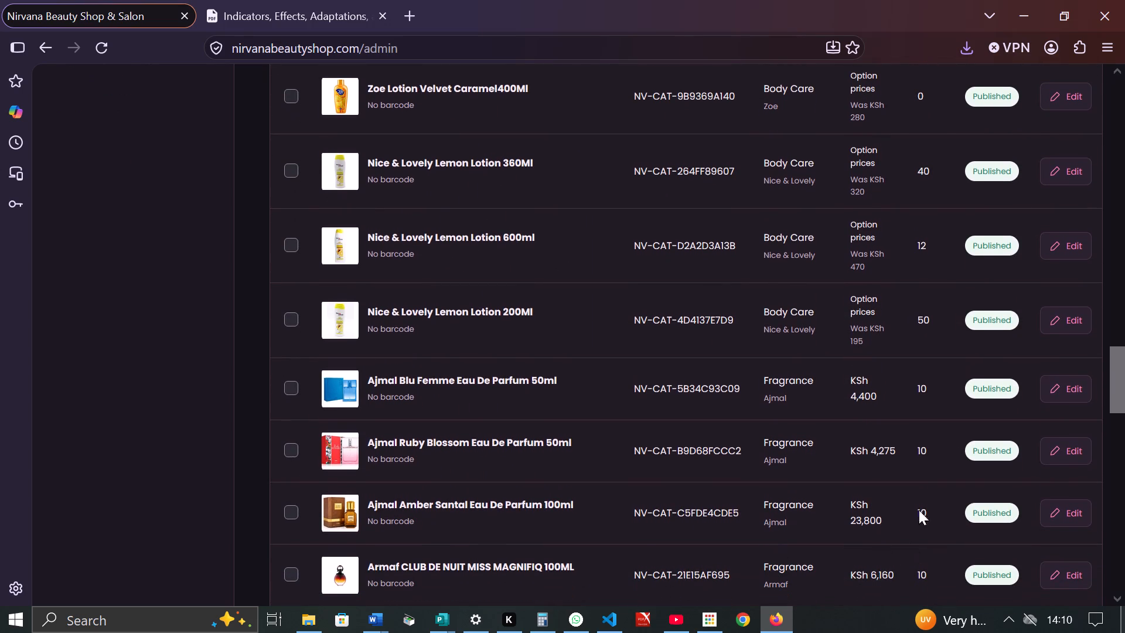
{"action": "left_click", "coordinate": [1049, 391]}
{"action": "scroll", "coordinate": [881, 423], "scroll_direction": "down", "scroll_amount": 1}
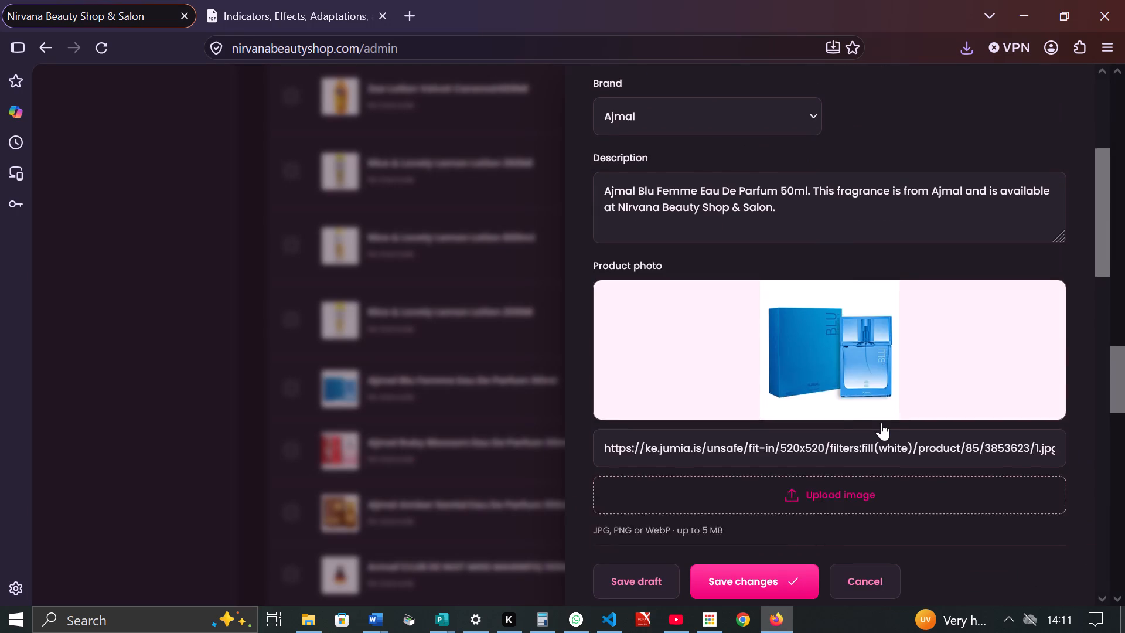
{"action": "scroll", "coordinate": [881, 423], "scroll_direction": "down", "scroll_amount": 1}
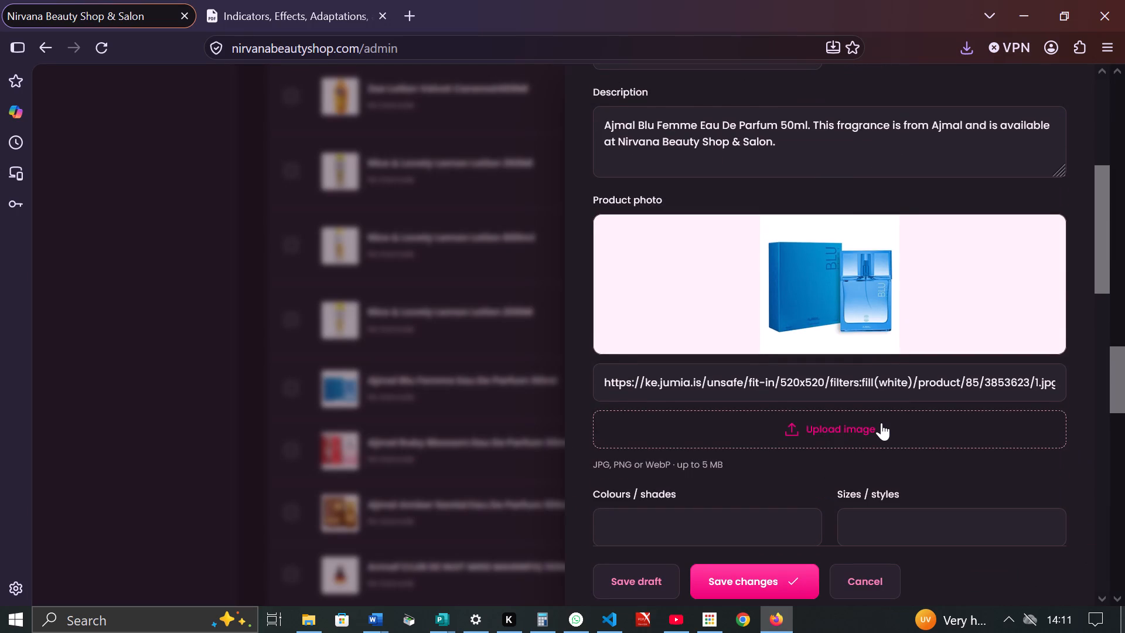
{"action": "scroll", "coordinate": [881, 423], "scroll_direction": "down", "scroll_amount": 5}
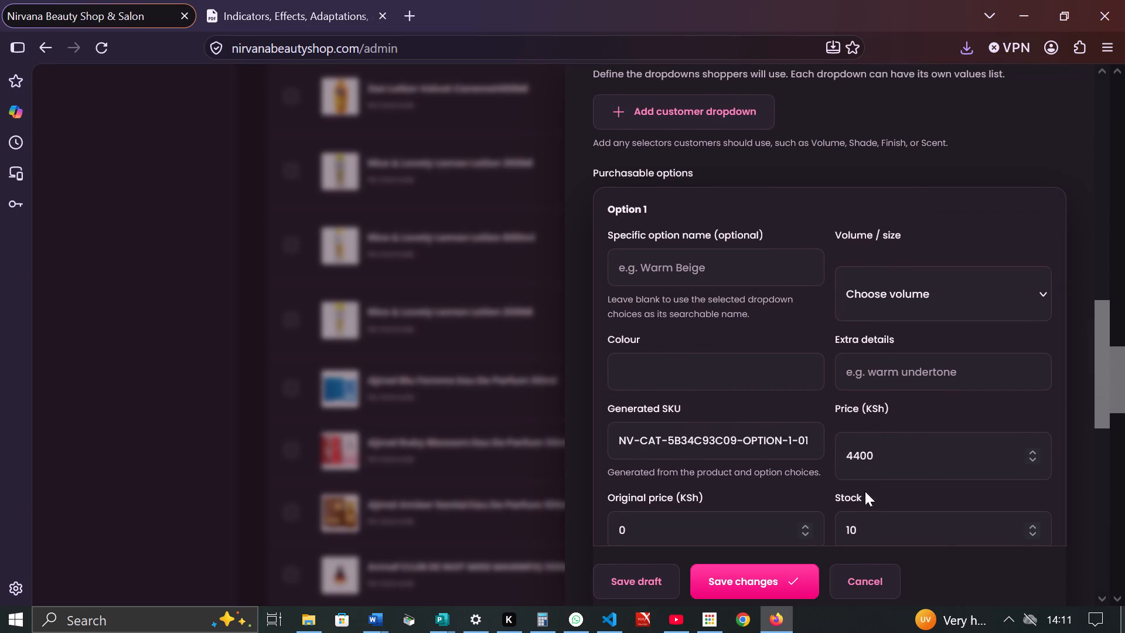
{"action": "left_click", "coordinate": [851, 527]}
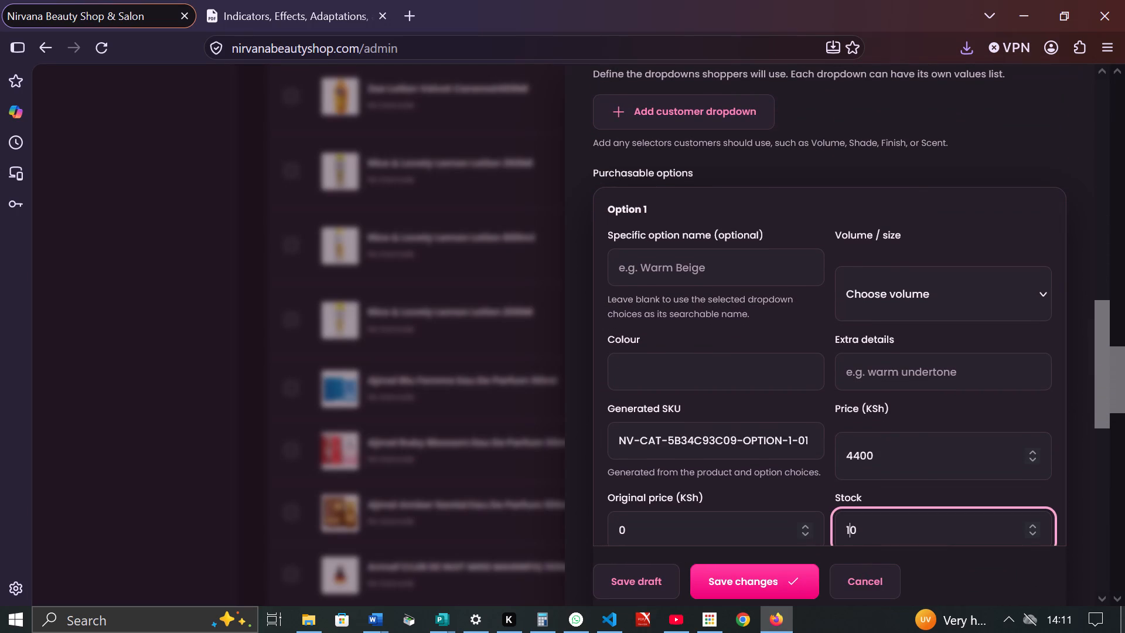
{"action": "key", "text": "BackSpace"}
{"action": "left_click", "coordinate": [768, 577]}
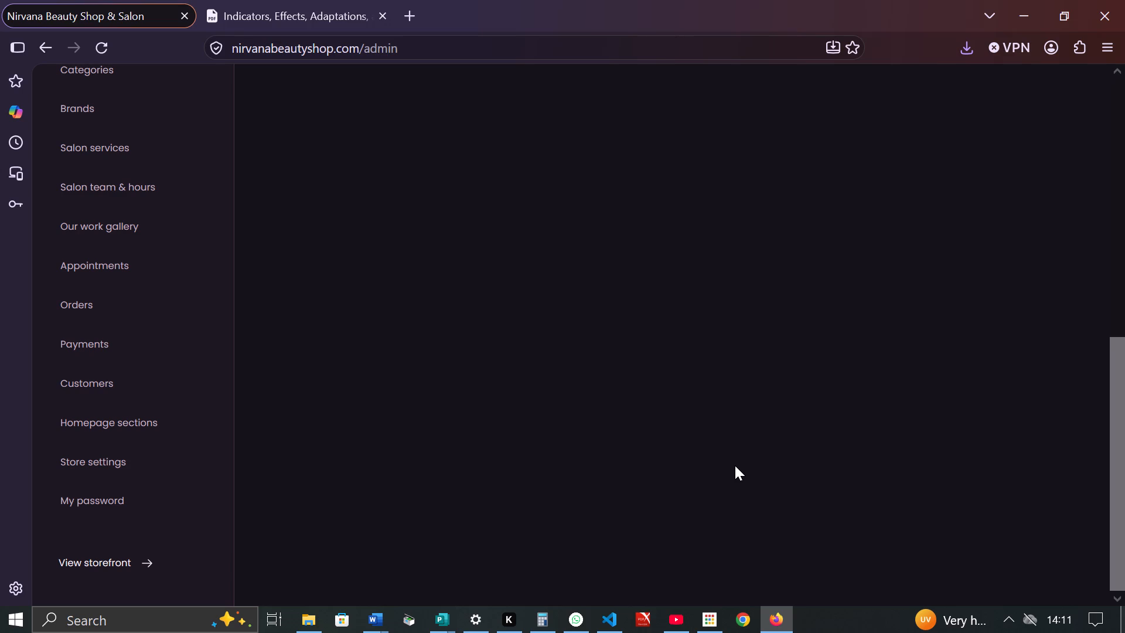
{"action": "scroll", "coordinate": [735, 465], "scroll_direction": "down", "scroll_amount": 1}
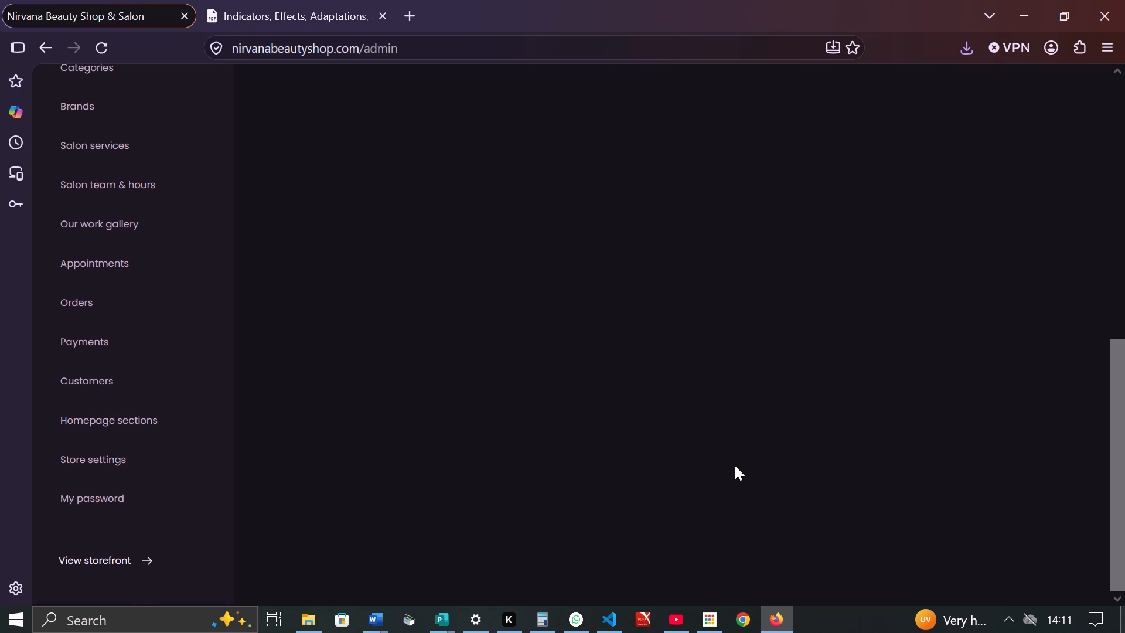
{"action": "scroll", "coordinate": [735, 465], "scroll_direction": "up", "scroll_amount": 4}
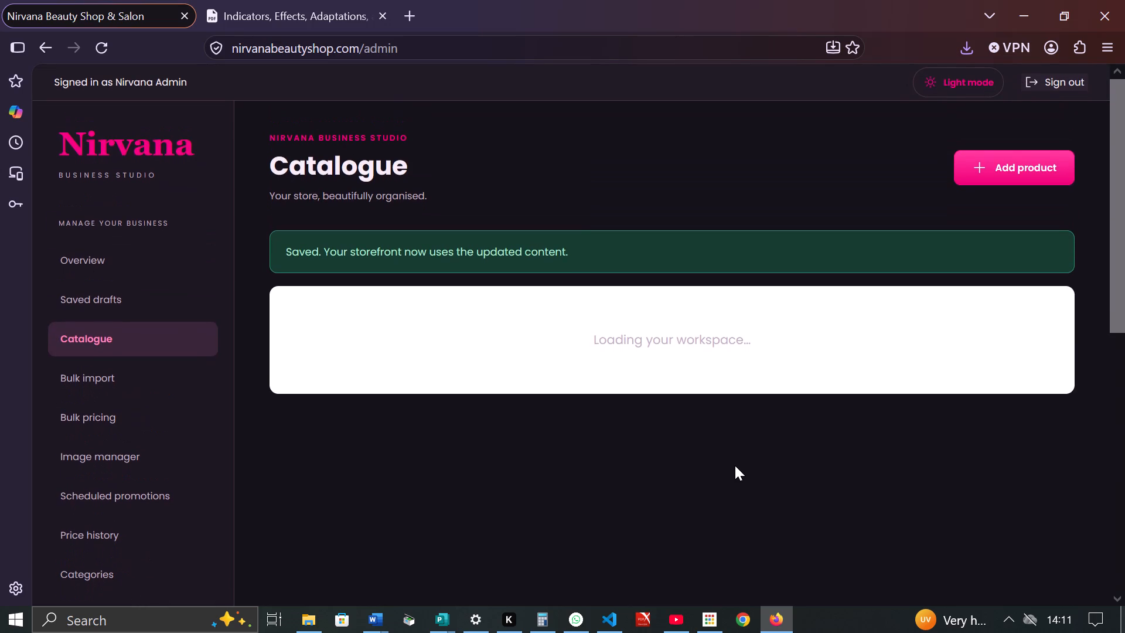
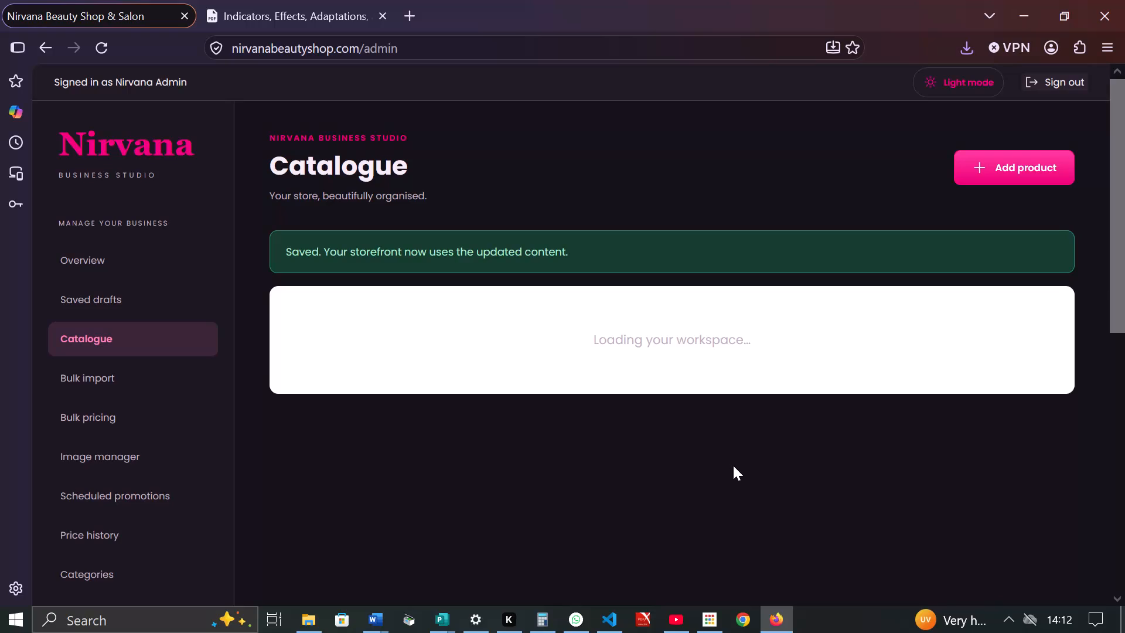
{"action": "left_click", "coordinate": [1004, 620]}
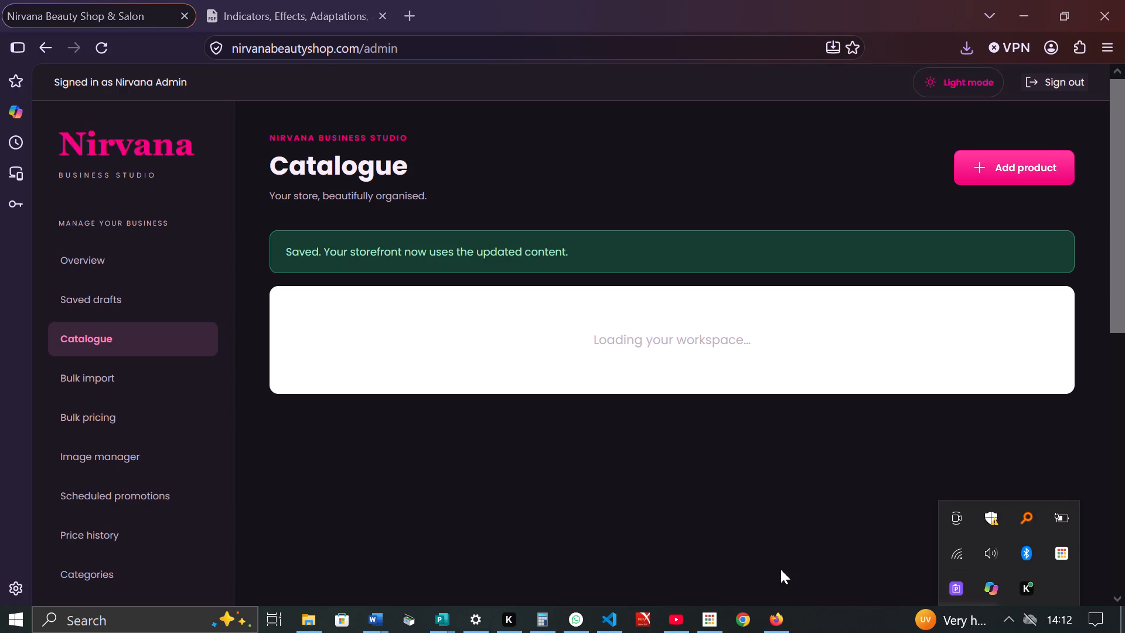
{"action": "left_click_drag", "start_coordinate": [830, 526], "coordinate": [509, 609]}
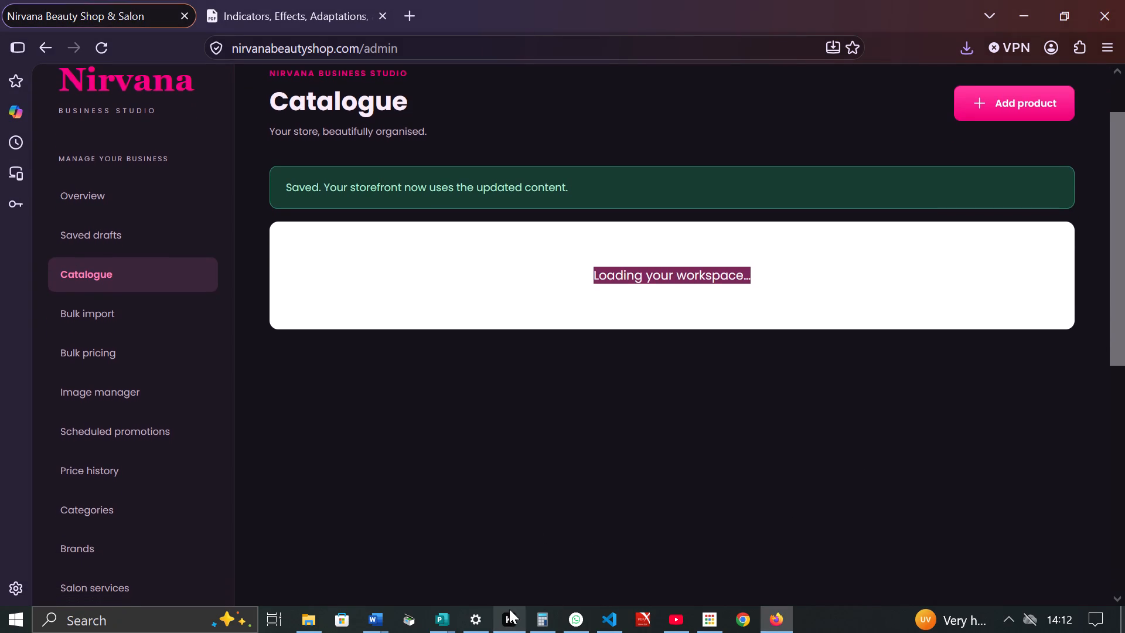
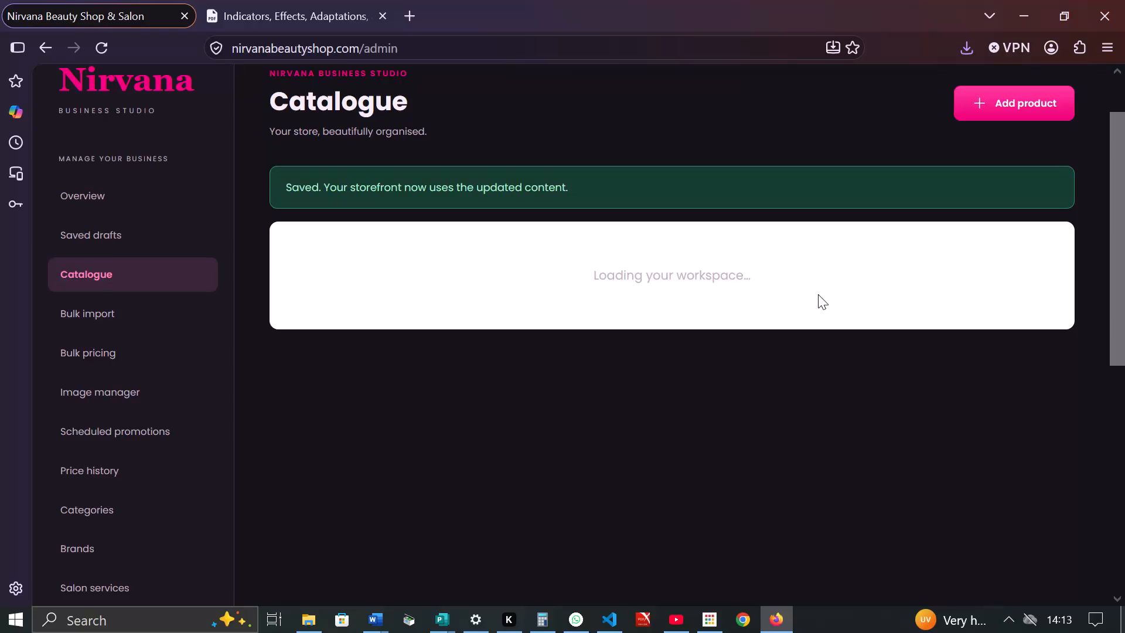
Set the computer's speaker volume to 46.
{"action": "left_click", "coordinate": [1014, 615]}
{"action": "left_click", "coordinate": [1003, 552]}
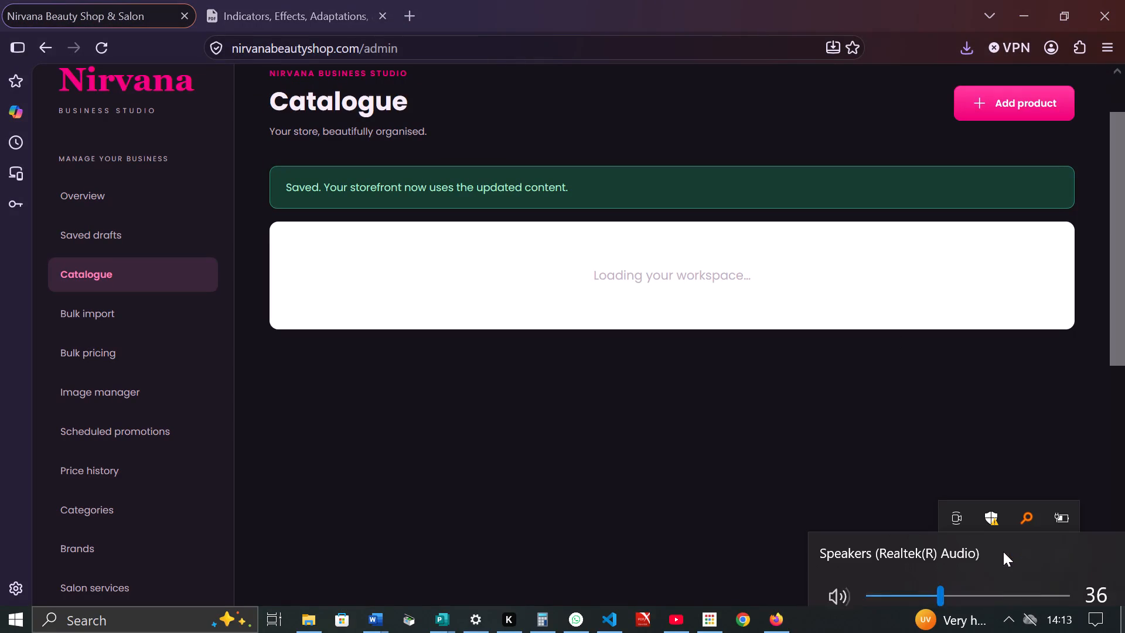
{"action": "left_click", "coordinate": [960, 578]}
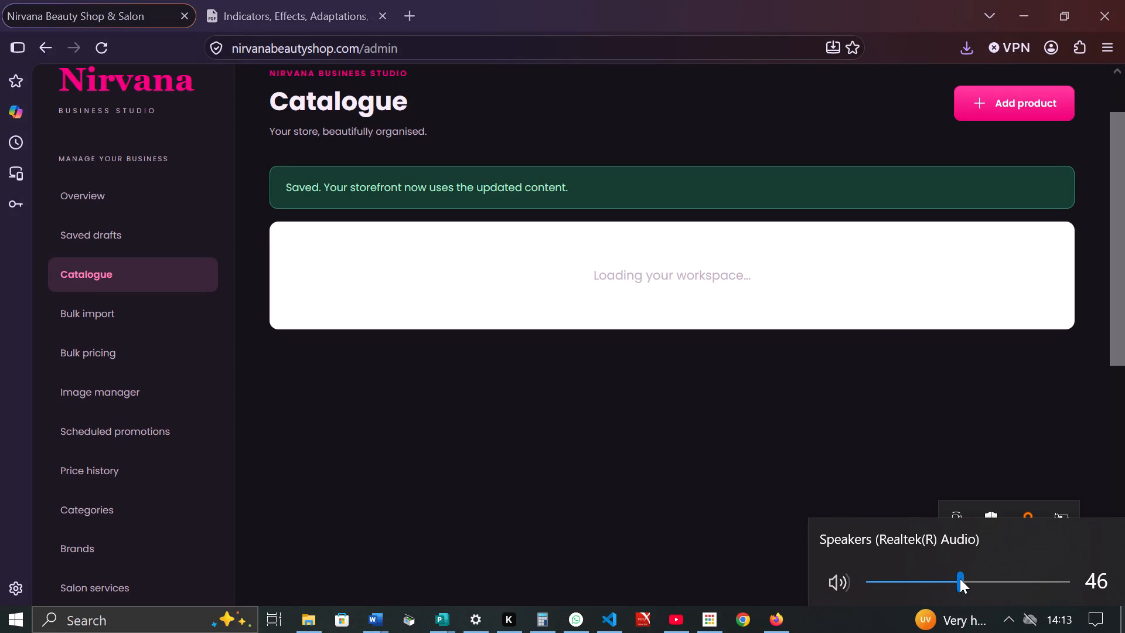
{"action": "left_click", "coordinate": [707, 454]}
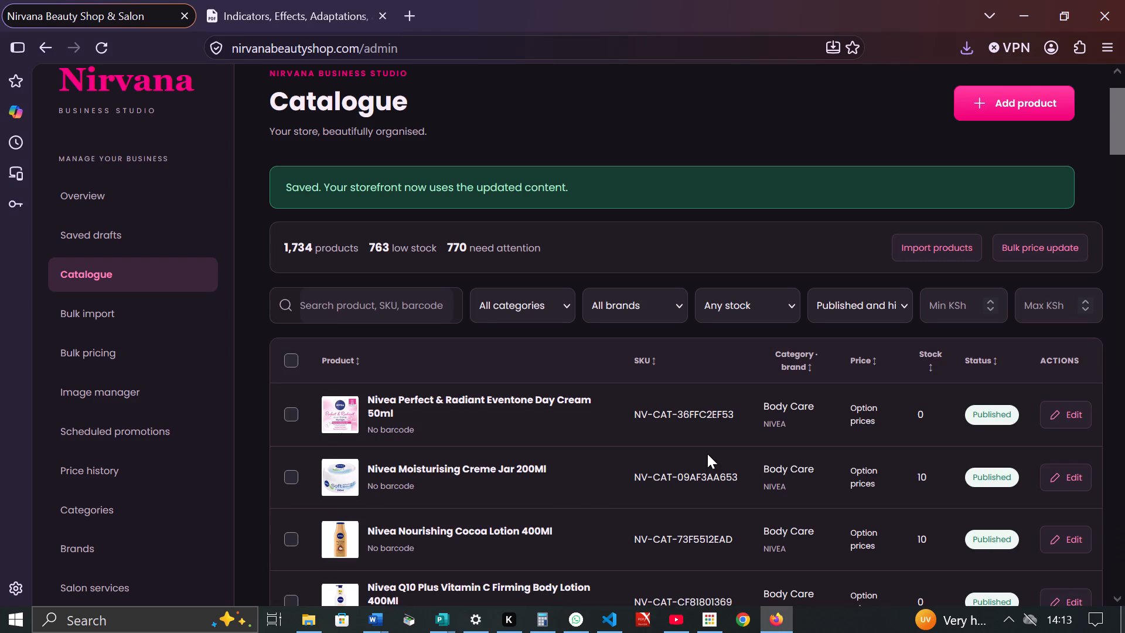
Set the stock of Ajmal Ruby Blossom Eau De Parfum 50ml to 0 in its Option 1 and save the changes.
{"action": "scroll", "coordinate": [707, 454], "scroll_direction": "down", "scroll_amount": 4}
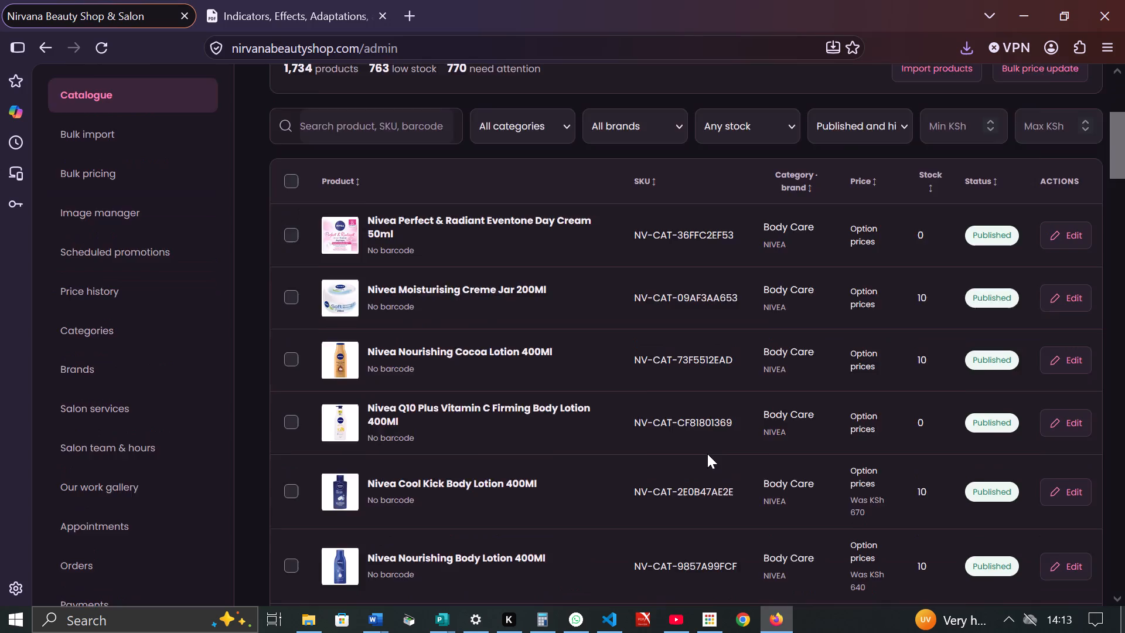
{"action": "scroll", "coordinate": [707, 454], "scroll_direction": "down", "scroll_amount": 8}
{"action": "scroll", "coordinate": [707, 454], "scroll_direction": "up", "scroll_amount": 2}
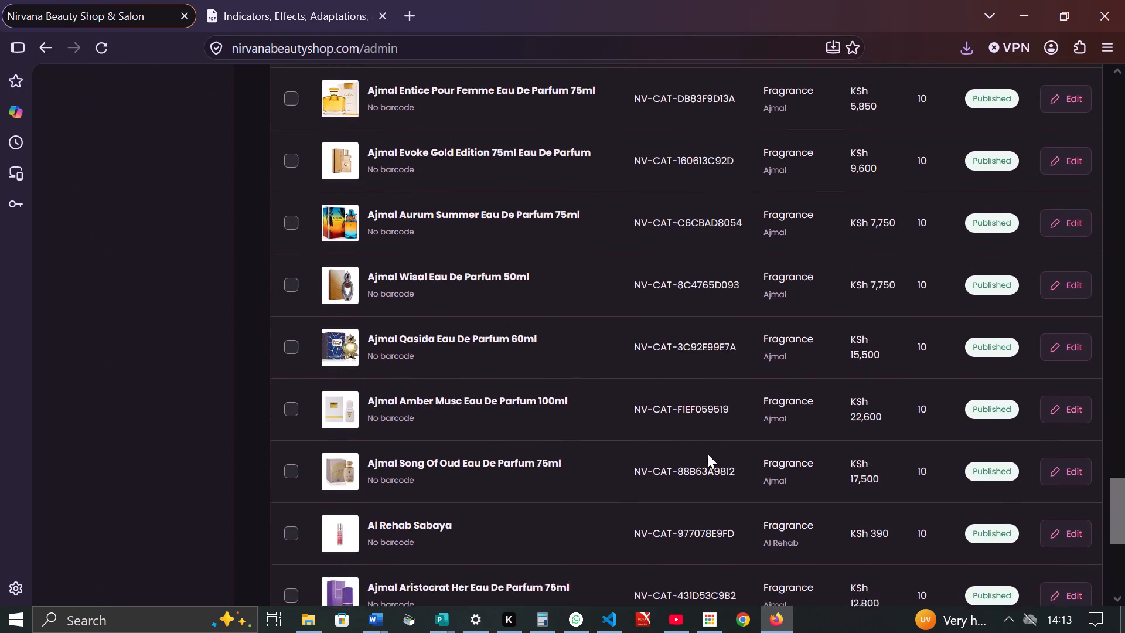
{"action": "scroll", "coordinate": [707, 454], "scroll_direction": "up", "scroll_amount": 4}
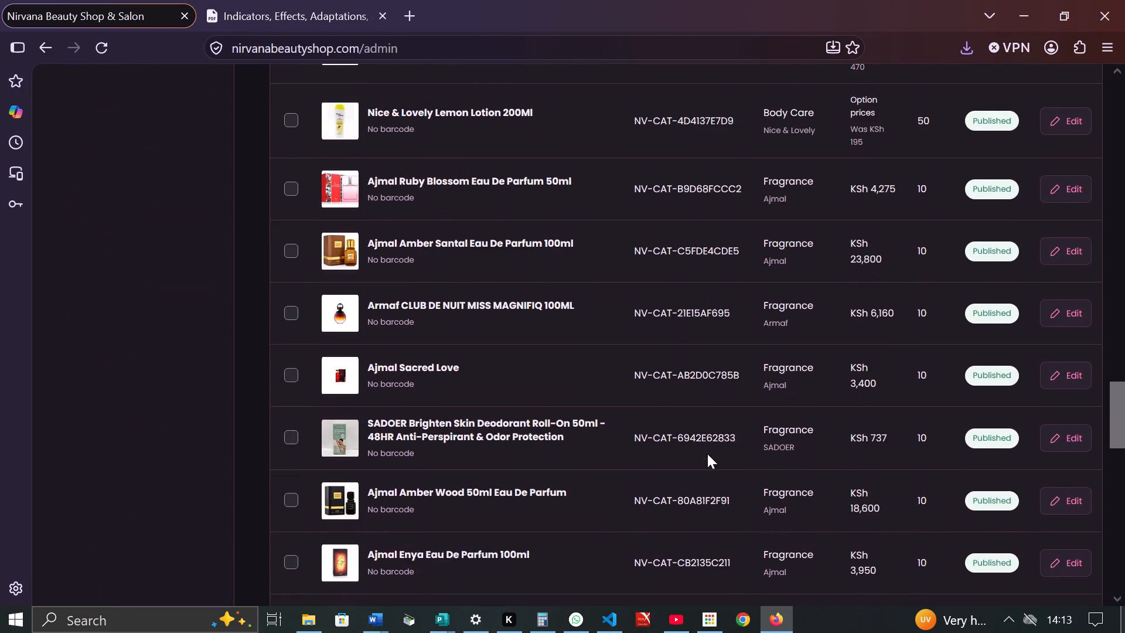
{"action": "scroll", "coordinate": [707, 454], "scroll_direction": "up", "scroll_amount": 2}
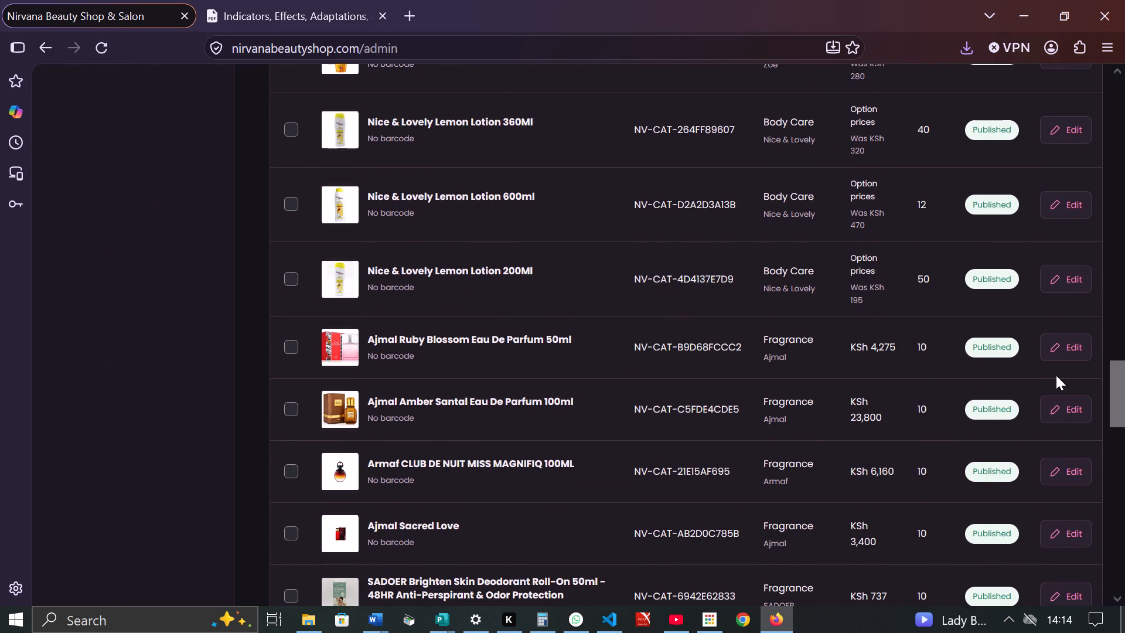
{"action": "left_click", "coordinate": [1066, 345]}
{"action": "scroll", "coordinate": [857, 389], "scroll_direction": "down", "scroll_amount": 1}
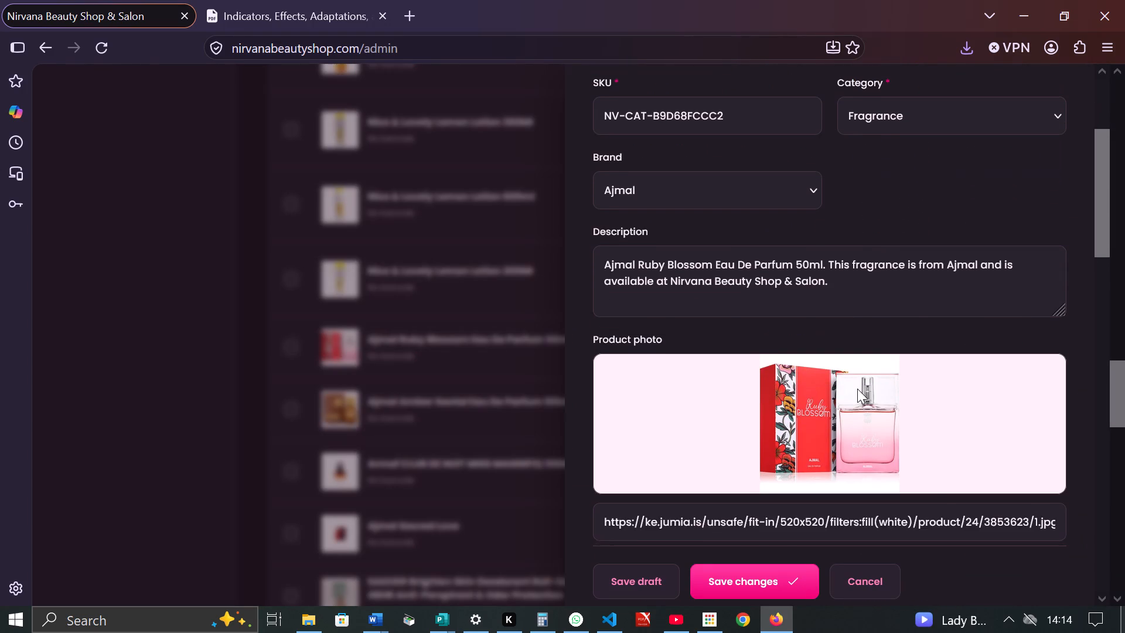
{"action": "scroll", "coordinate": [857, 389], "scroll_direction": "down", "scroll_amount": 3}
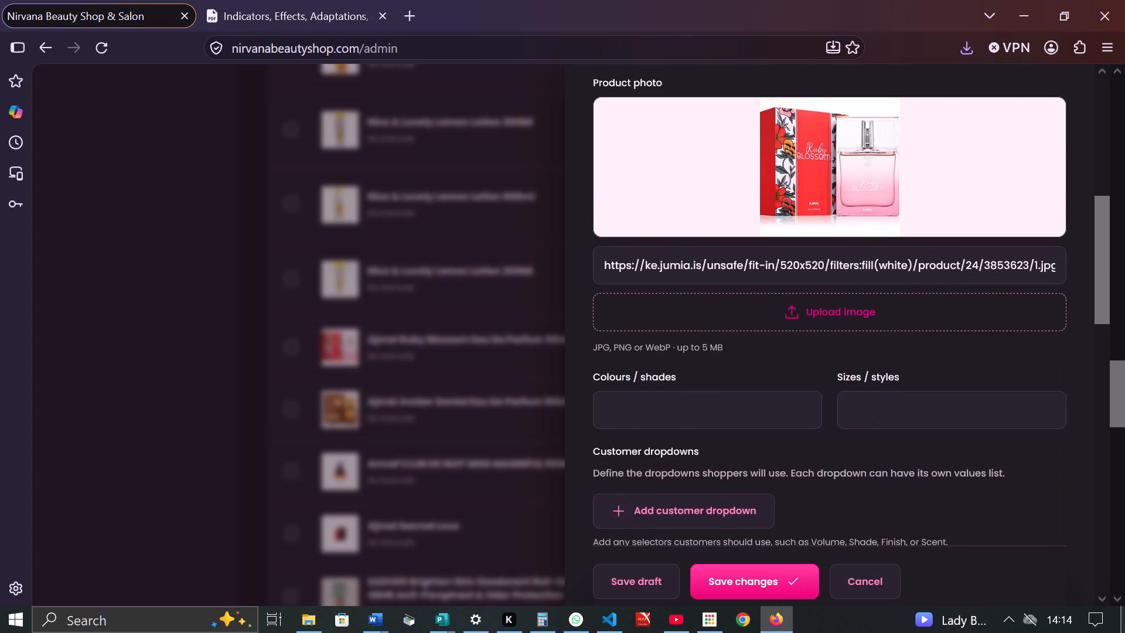
{"action": "scroll", "coordinate": [857, 389], "scroll_direction": "down", "scroll_amount": 6}
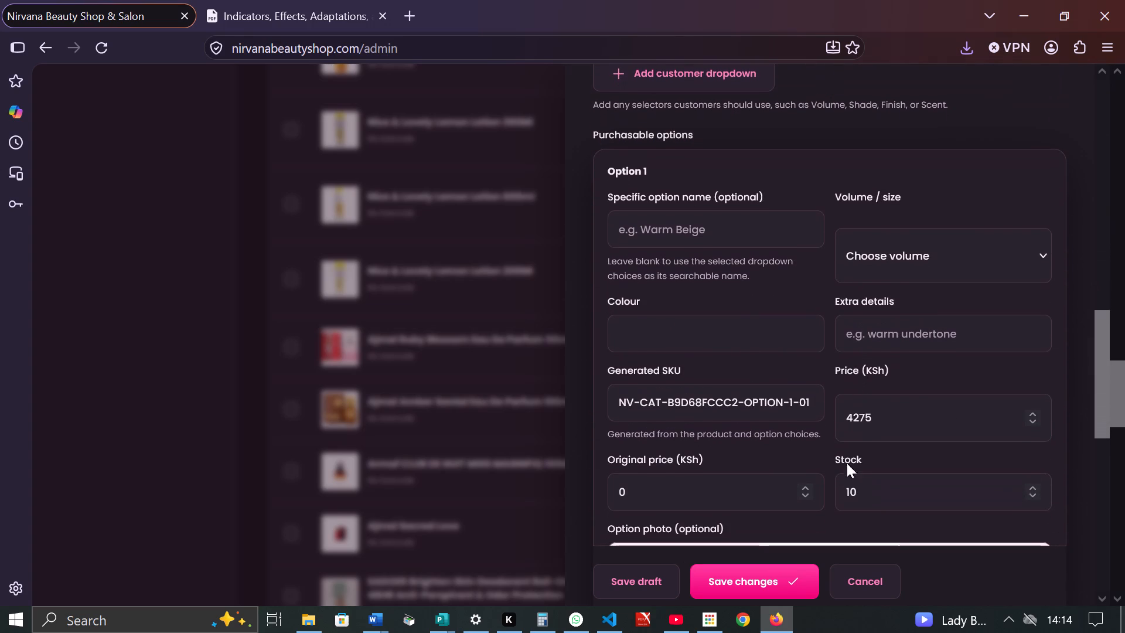
{"action": "left_click", "coordinate": [852, 488]}
{"action": "key", "text": "BackSpace"}
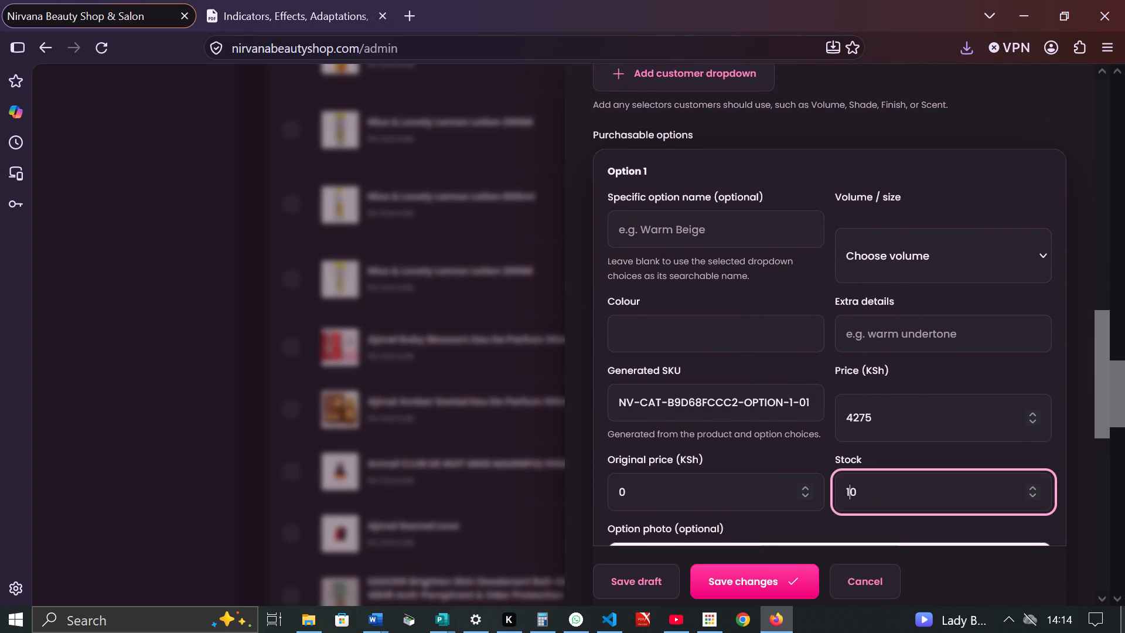
{"action": "left_click", "coordinate": [726, 569]}
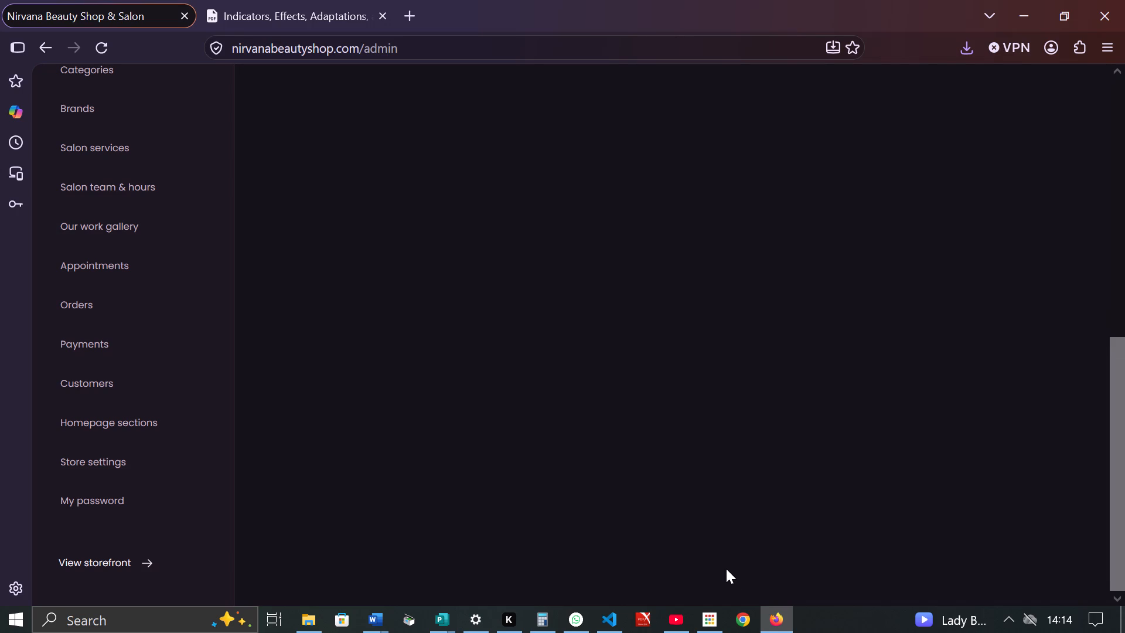
Set the stock of Ajmal Amber Santal Eau De Parfum 100ml to 0 in its Option 1 and save the changes.
{"action": "scroll", "coordinate": [726, 569], "scroll_direction": "down", "scroll_amount": 2}
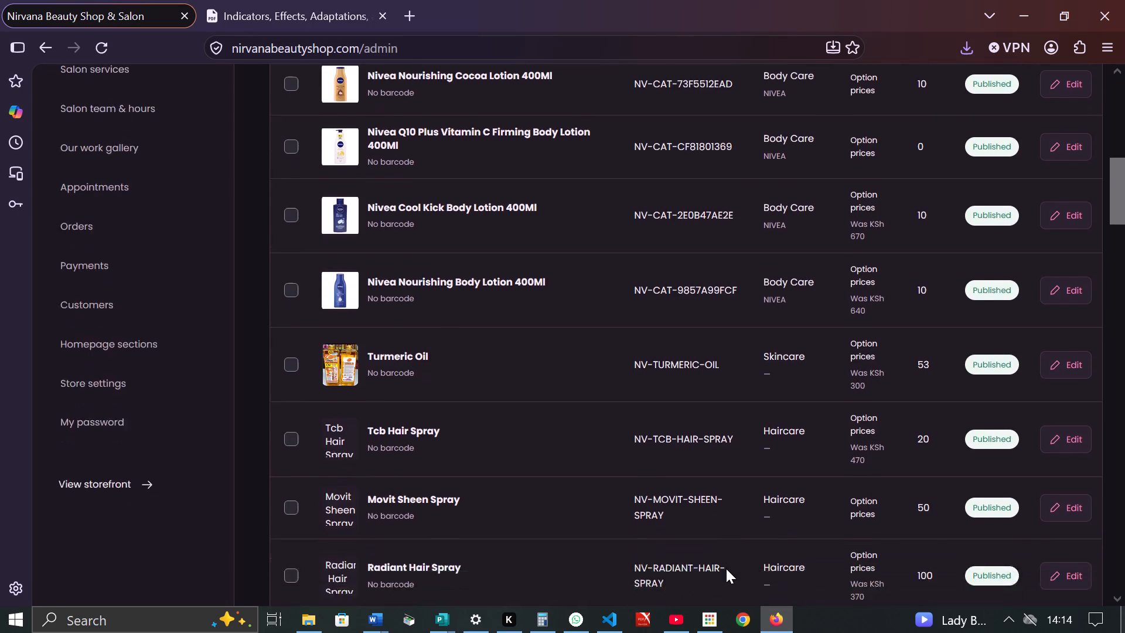
{"action": "scroll", "coordinate": [726, 569], "scroll_direction": "down", "scroll_amount": 9}
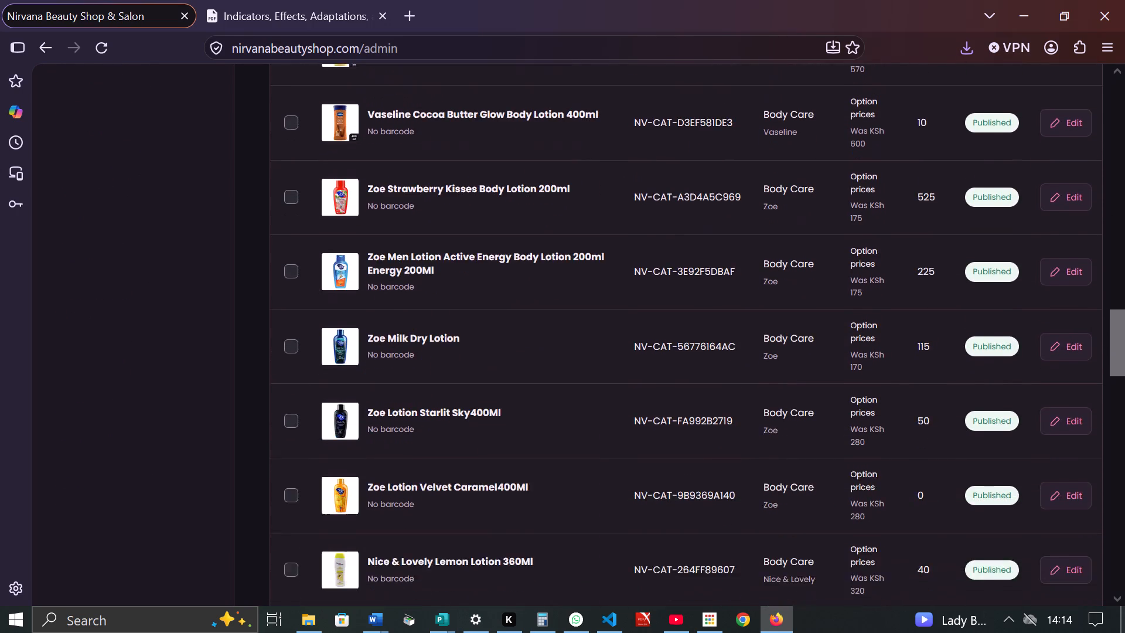
{"action": "scroll", "coordinate": [726, 569], "scroll_direction": "down", "scroll_amount": 6}
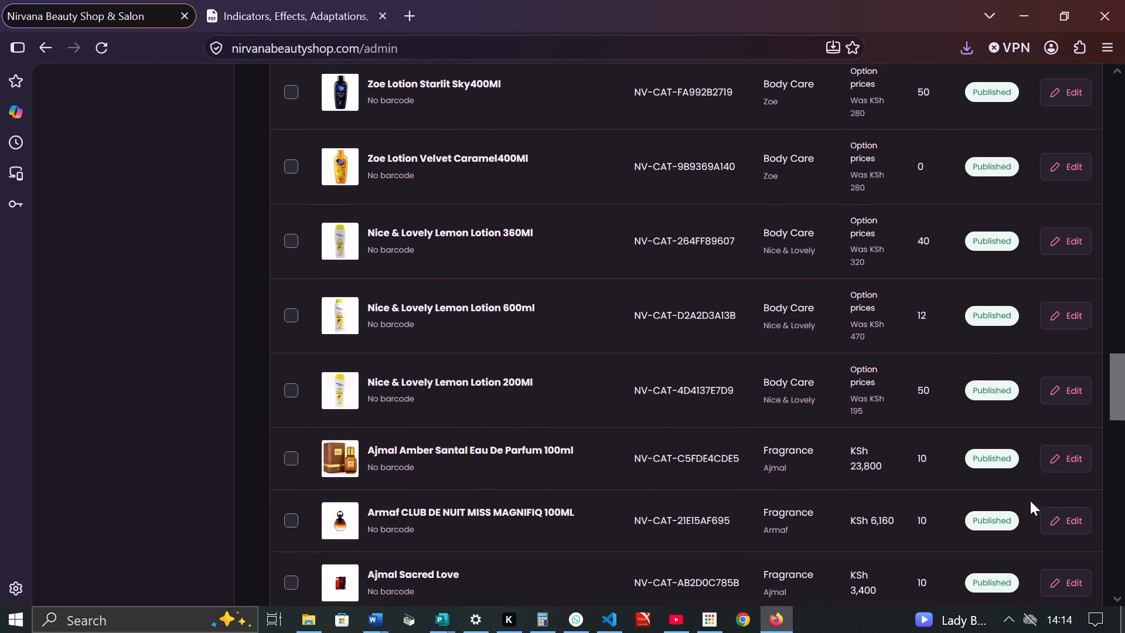
{"action": "left_click_drag", "start_coordinate": [1039, 445], "coordinate": [1052, 450]}
{"action": "left_click", "coordinate": [1052, 450]}
{"action": "scroll", "coordinate": [874, 455], "scroll_direction": "down", "scroll_amount": 3}
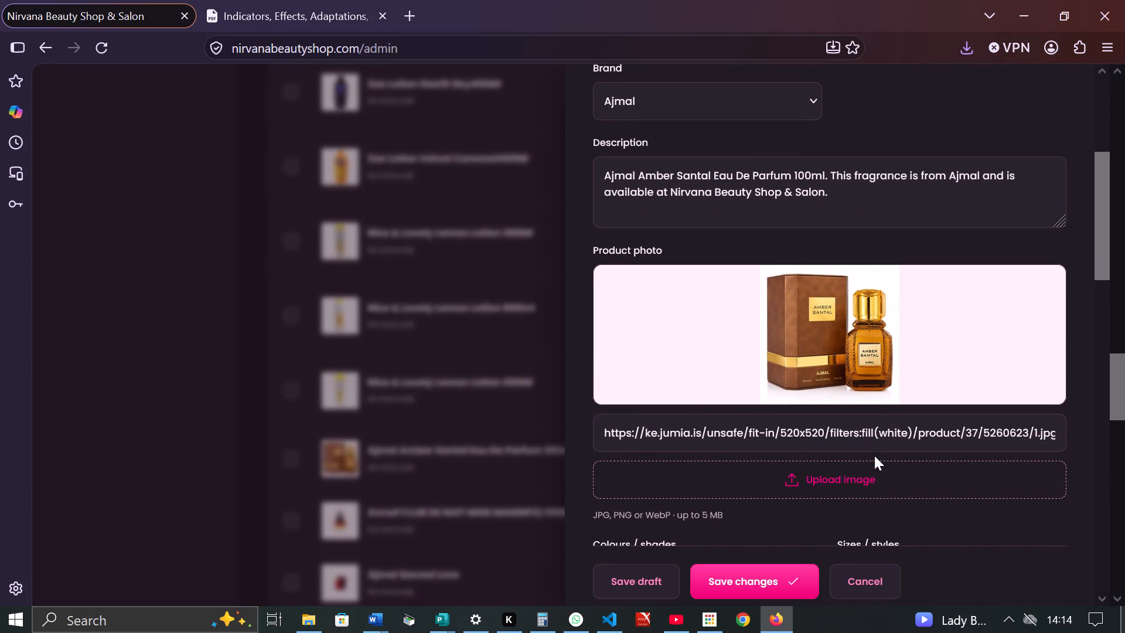
{"action": "scroll", "coordinate": [874, 455], "scroll_direction": "down", "scroll_amount": 5}
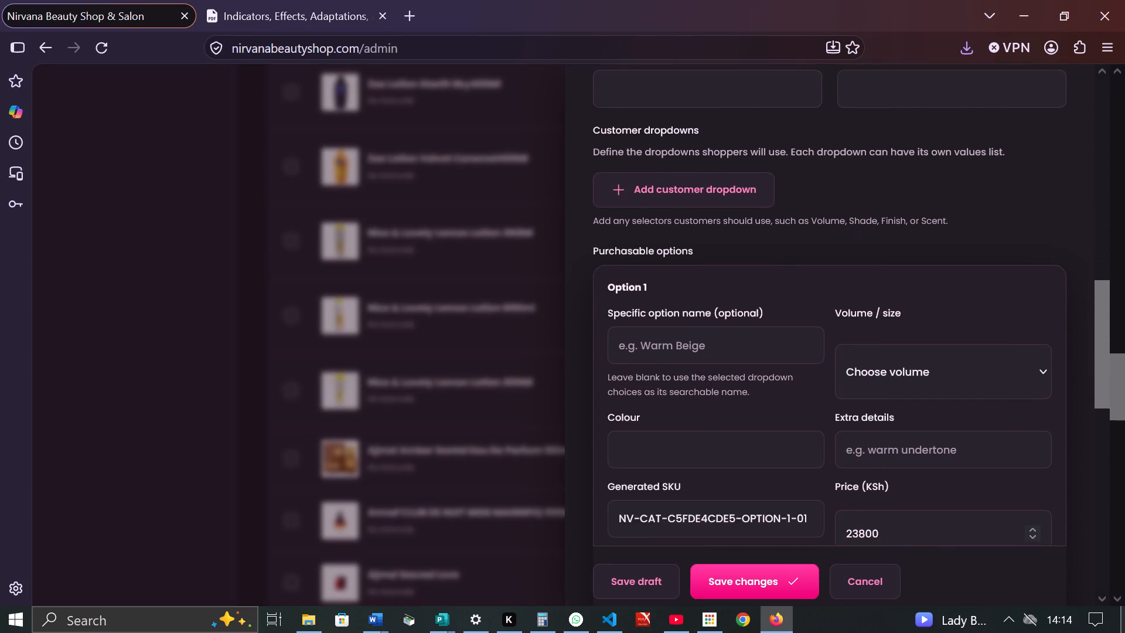
{"action": "scroll", "coordinate": [874, 455], "scroll_direction": "down", "scroll_amount": 1}
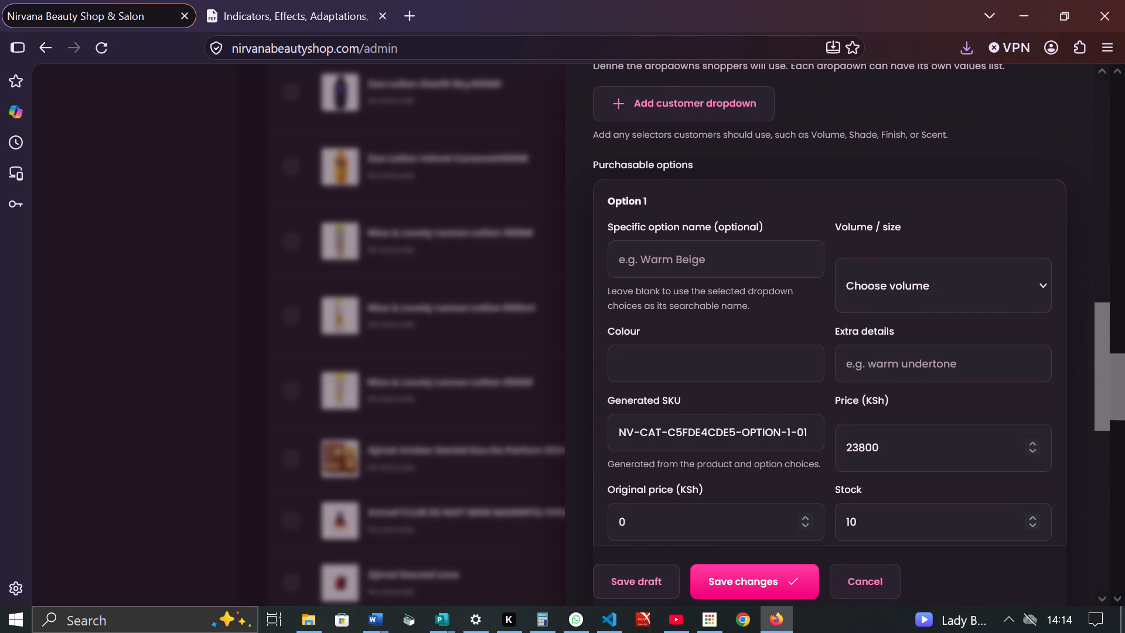
{"action": "left_click", "coordinate": [850, 529]}
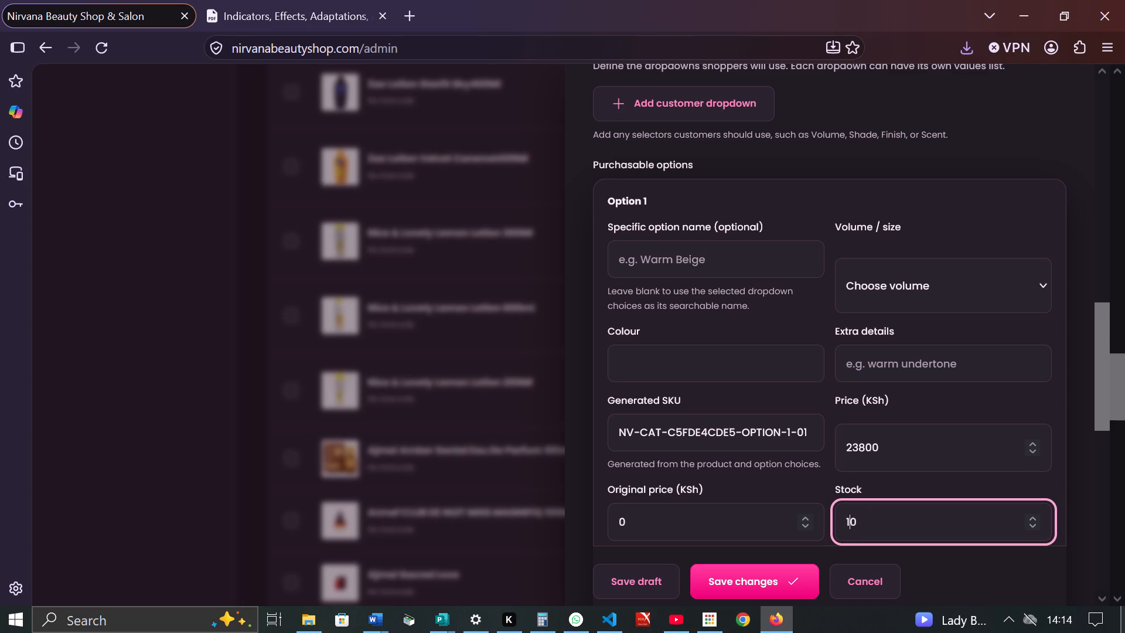
{"action": "key", "text": "BackSpace"}
{"action": "left_click", "coordinate": [770, 584]}
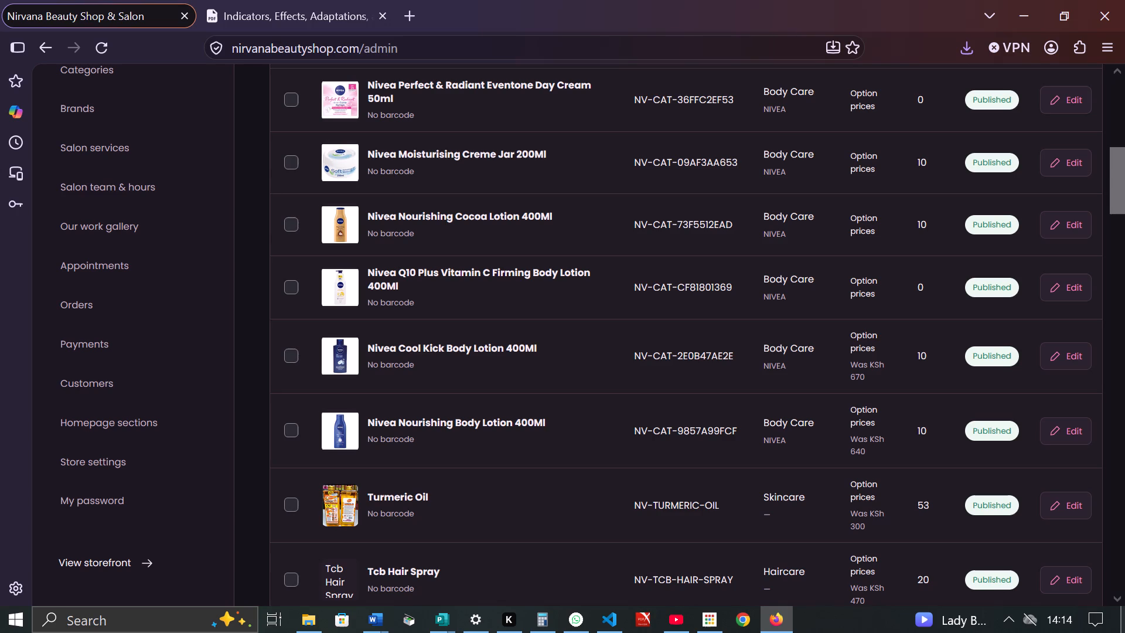
Set the stock of Armaf CLUB DE NUIT MISS MAGNIFIQ 100ML to 0 in its Option 1 and save the changes.
{"action": "scroll", "coordinate": [770, 584], "scroll_direction": "down", "scroll_amount": 3}
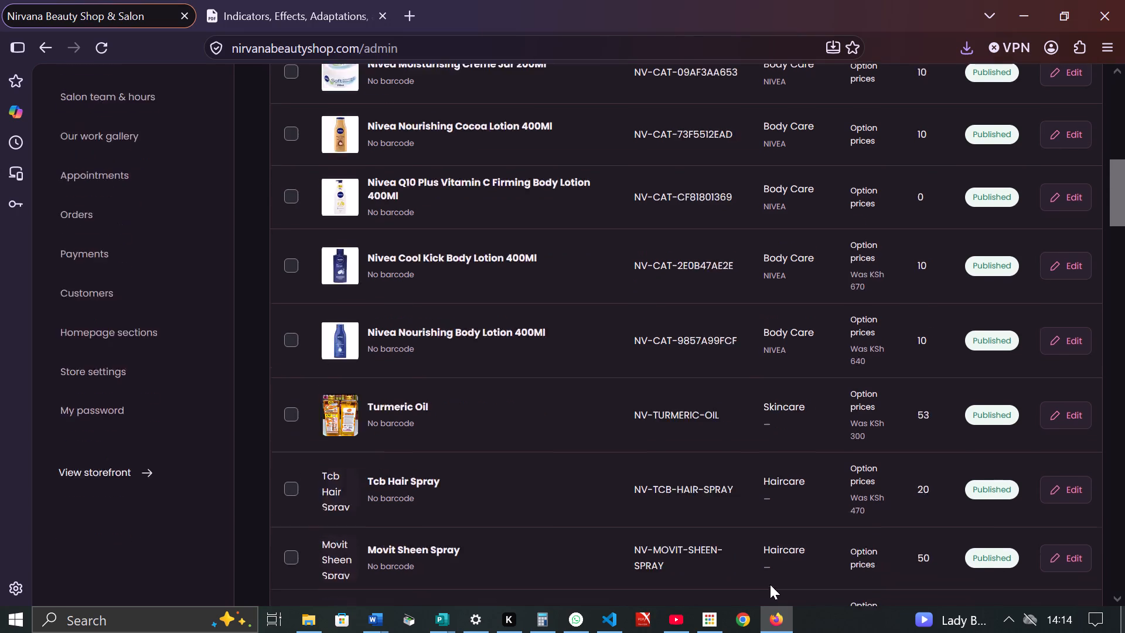
{"action": "scroll", "coordinate": [770, 584], "scroll_direction": "down", "scroll_amount": 7}
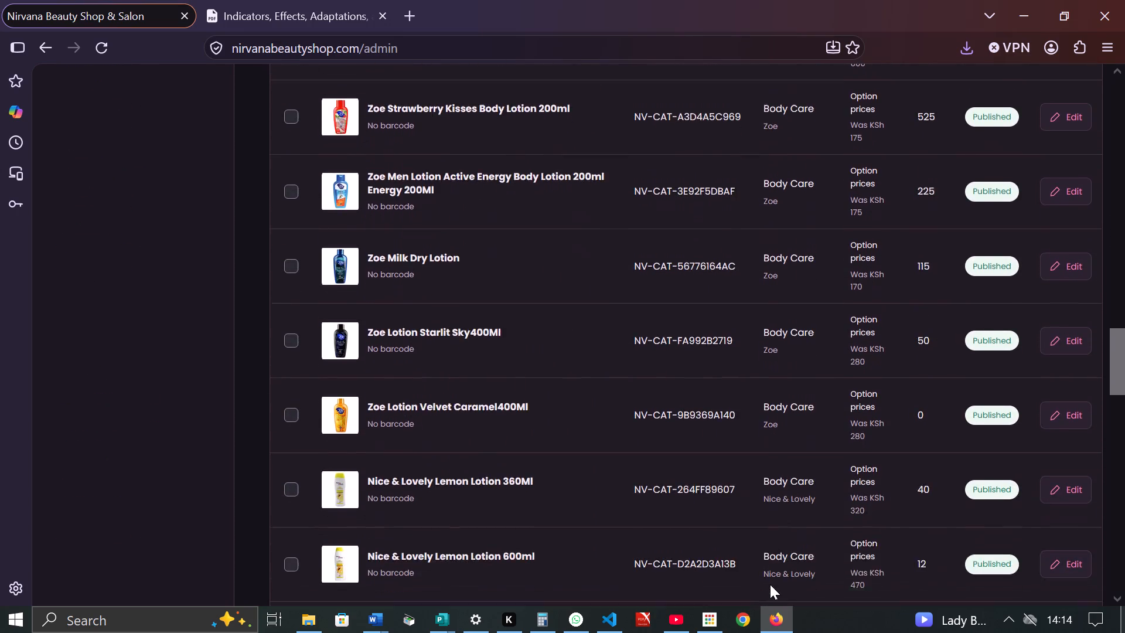
{"action": "scroll", "coordinate": [770, 584], "scroll_direction": "down", "scroll_amount": 5}
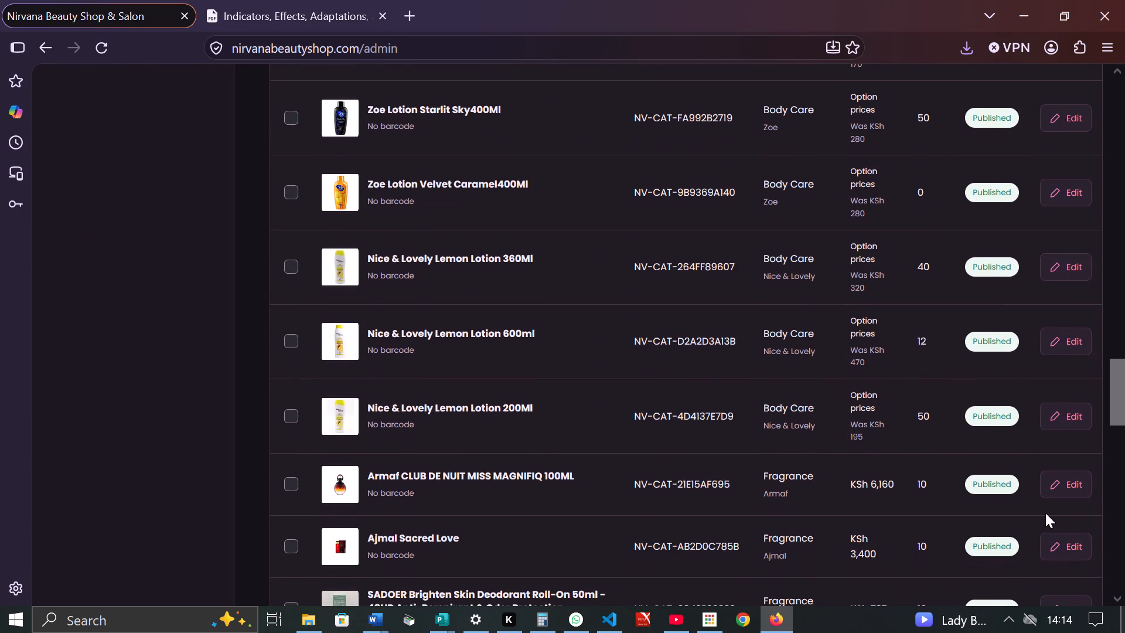
{"action": "left_click_drag", "start_coordinate": [1059, 501], "coordinate": [1059, 495]}
{"action": "left_click", "coordinate": [1059, 495]}
{"action": "scroll", "coordinate": [893, 474], "scroll_direction": "down", "scroll_amount": 3}
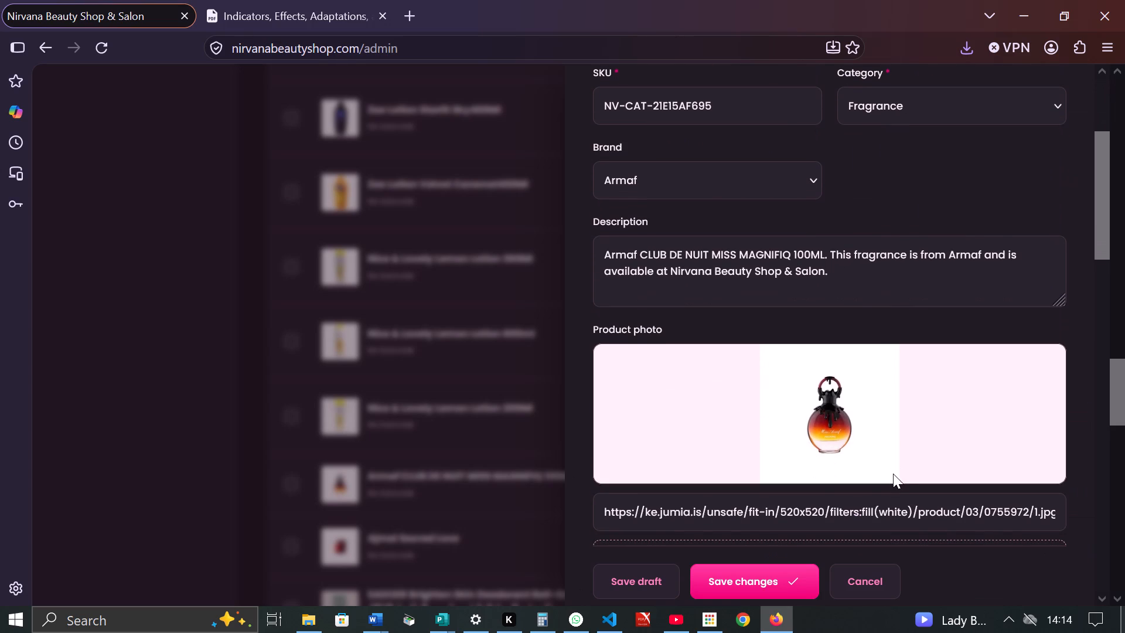
{"action": "scroll", "coordinate": [893, 474], "scroll_direction": "down", "scroll_amount": 5}
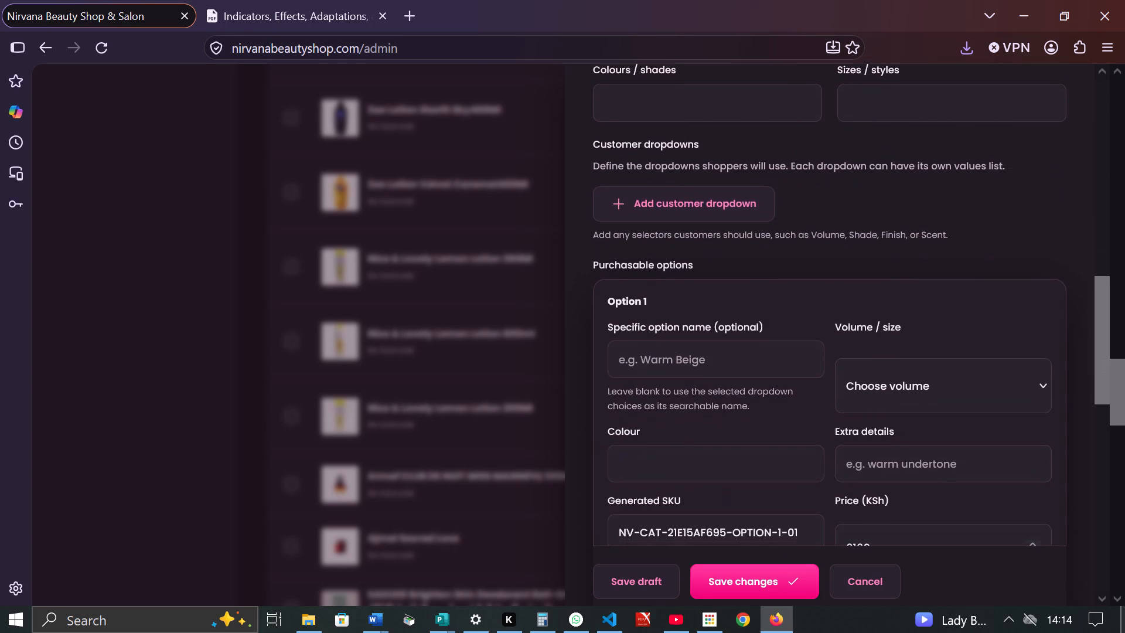
{"action": "scroll", "coordinate": [893, 474], "scroll_direction": "down", "scroll_amount": 3}
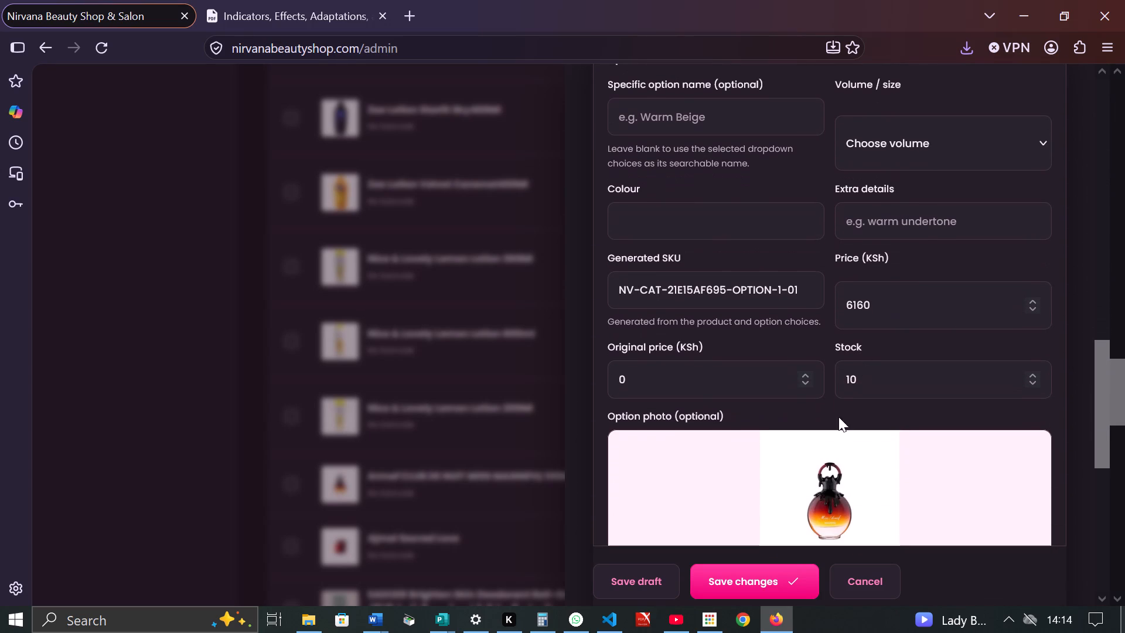
{"action": "left_click", "coordinate": [852, 379]}
{"action": "key", "text": "BackSpace"}
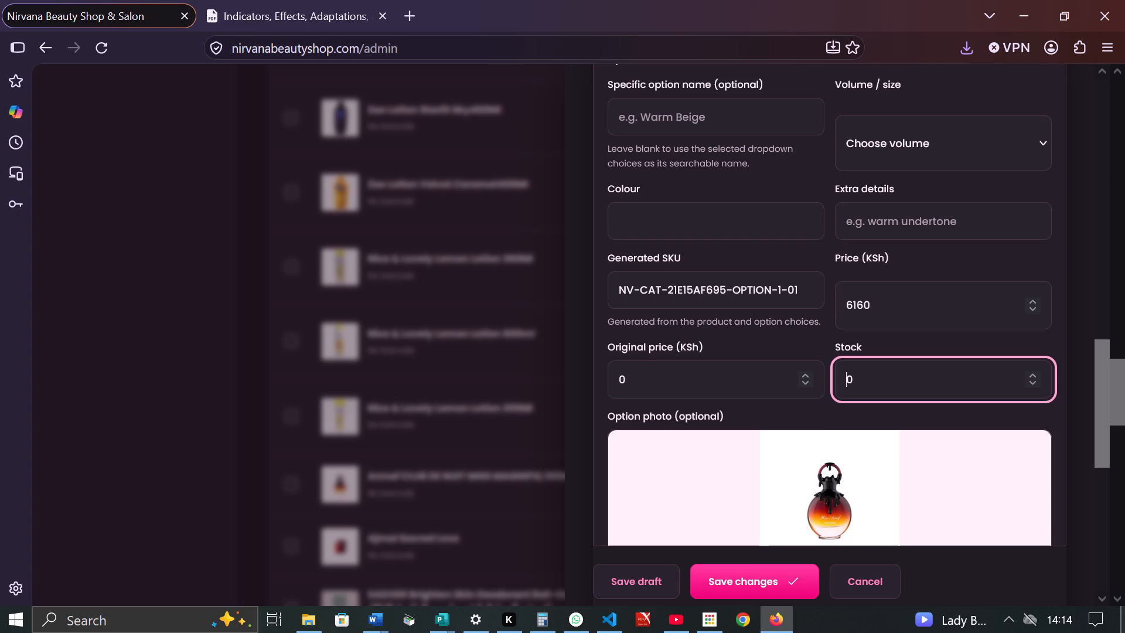
{"action": "left_click", "coordinate": [747, 574]}
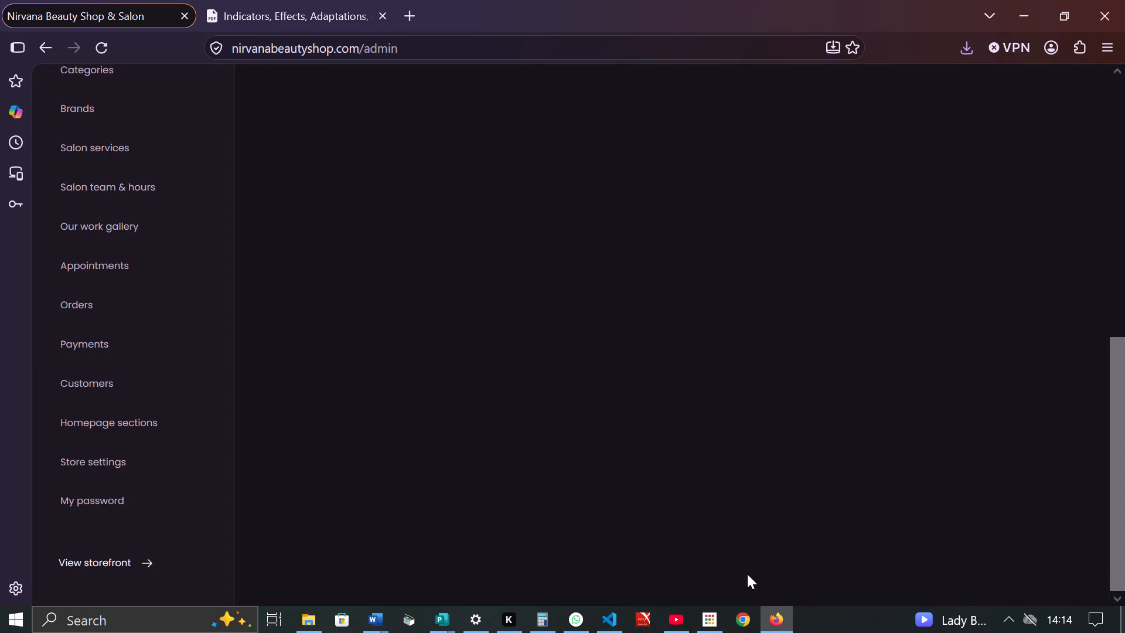
Set the stock of Ajmal Sacred Love to 0 in its Option 1 and save the changes.
{"action": "scroll", "coordinate": [727, 491], "scroll_direction": "down", "scroll_amount": 4}
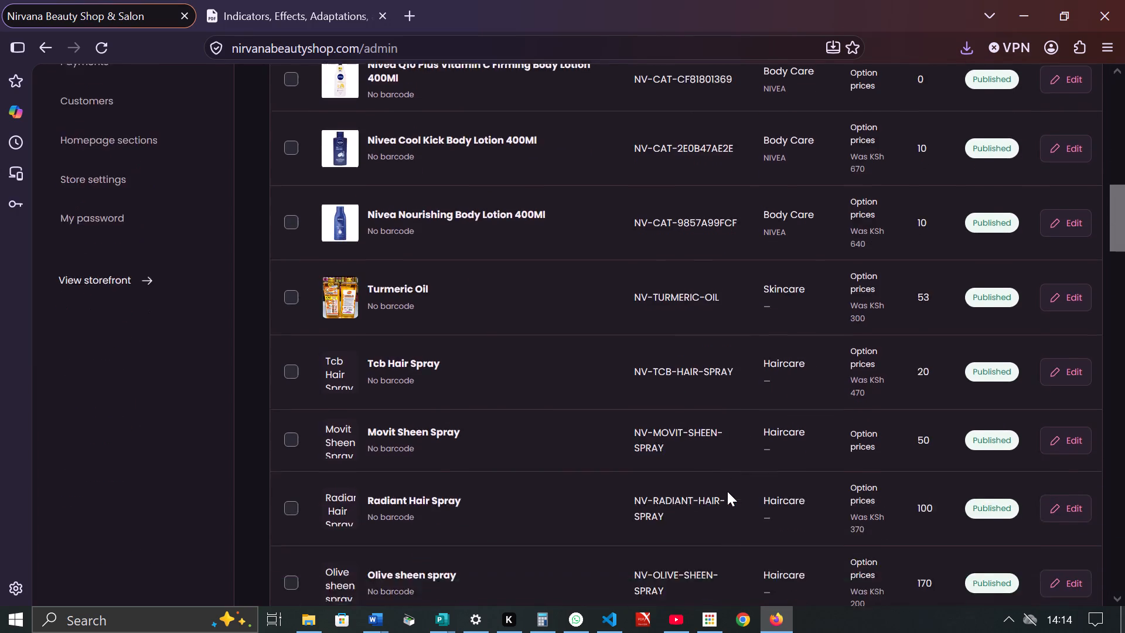
{"action": "scroll", "coordinate": [727, 491], "scroll_direction": "down", "scroll_amount": 11}
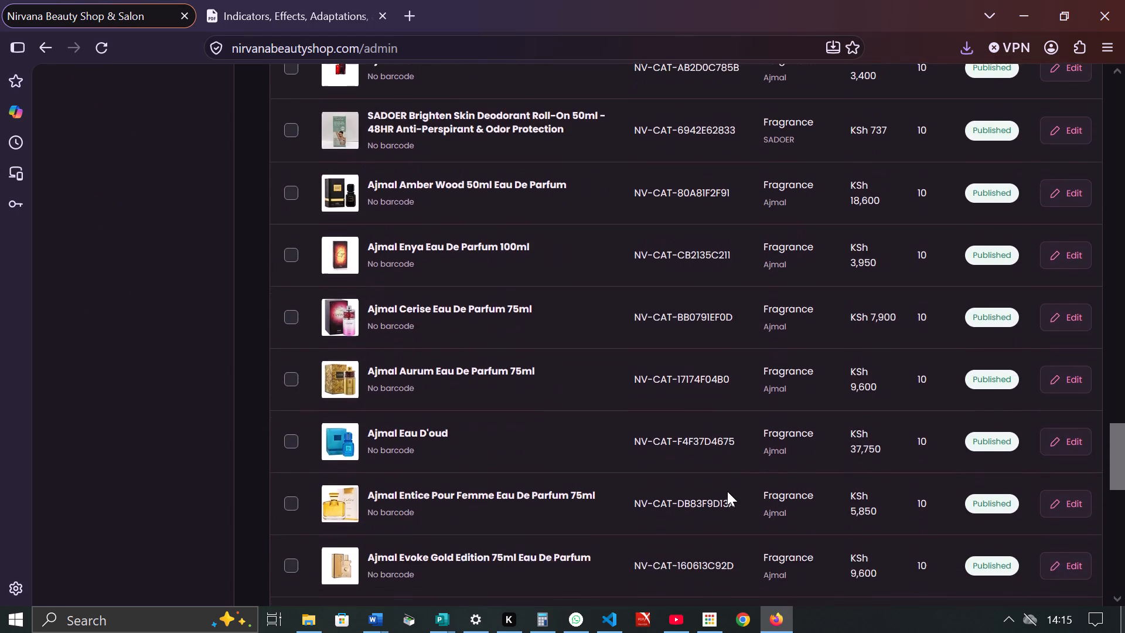
{"action": "left_click", "coordinate": [1059, 156]}
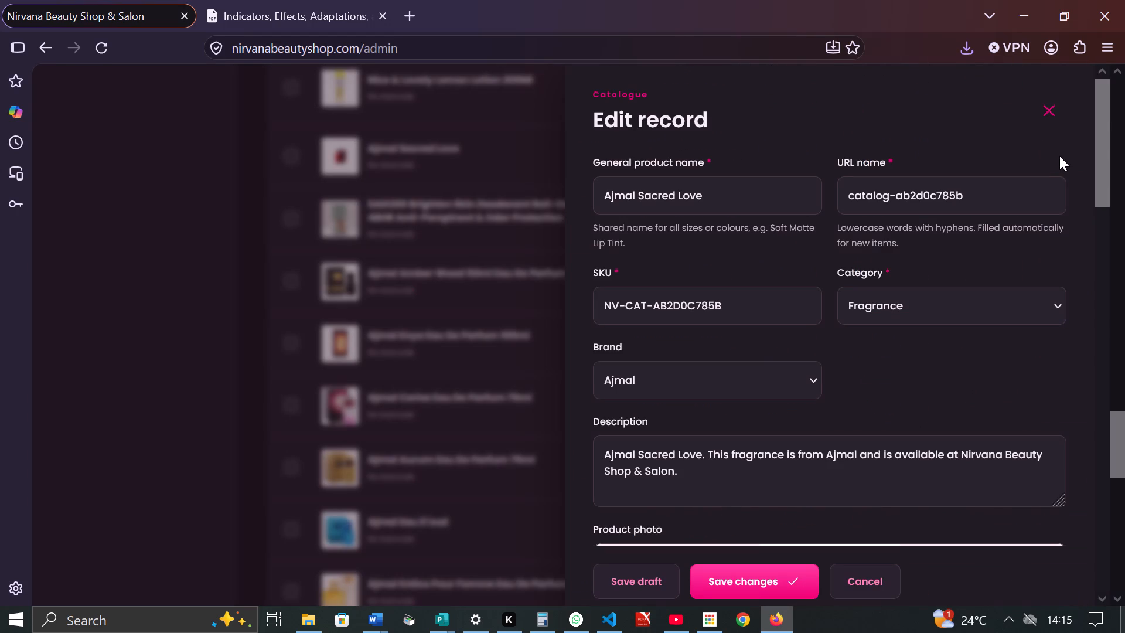
{"action": "scroll", "coordinate": [854, 273], "scroll_direction": "down", "scroll_amount": 3}
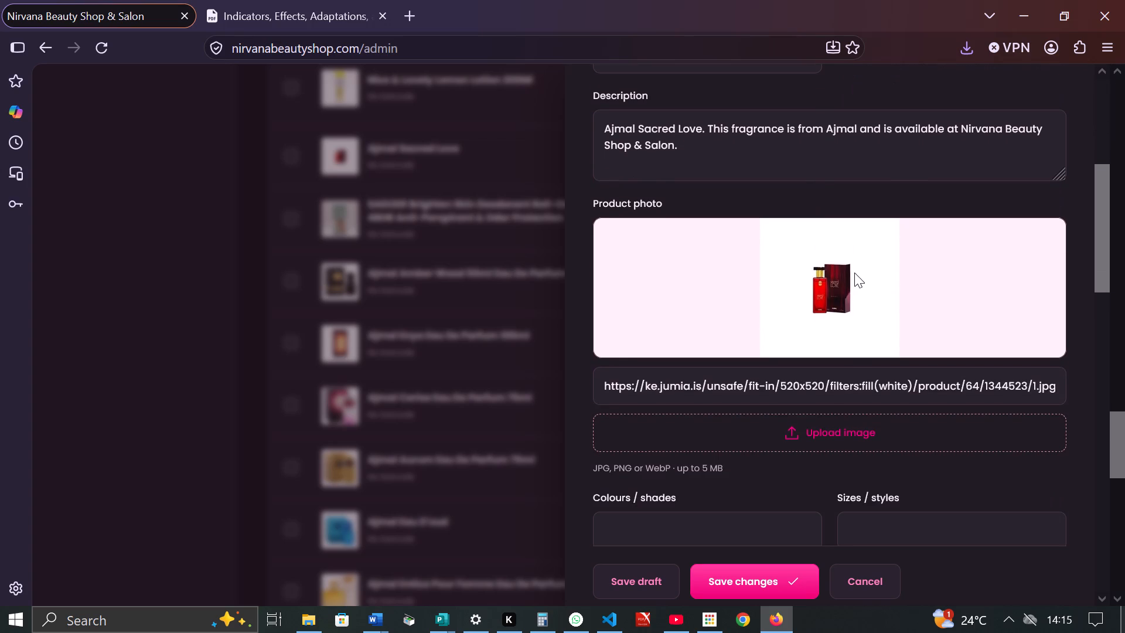
{"action": "scroll", "coordinate": [854, 273], "scroll_direction": "down", "scroll_amount": 3}
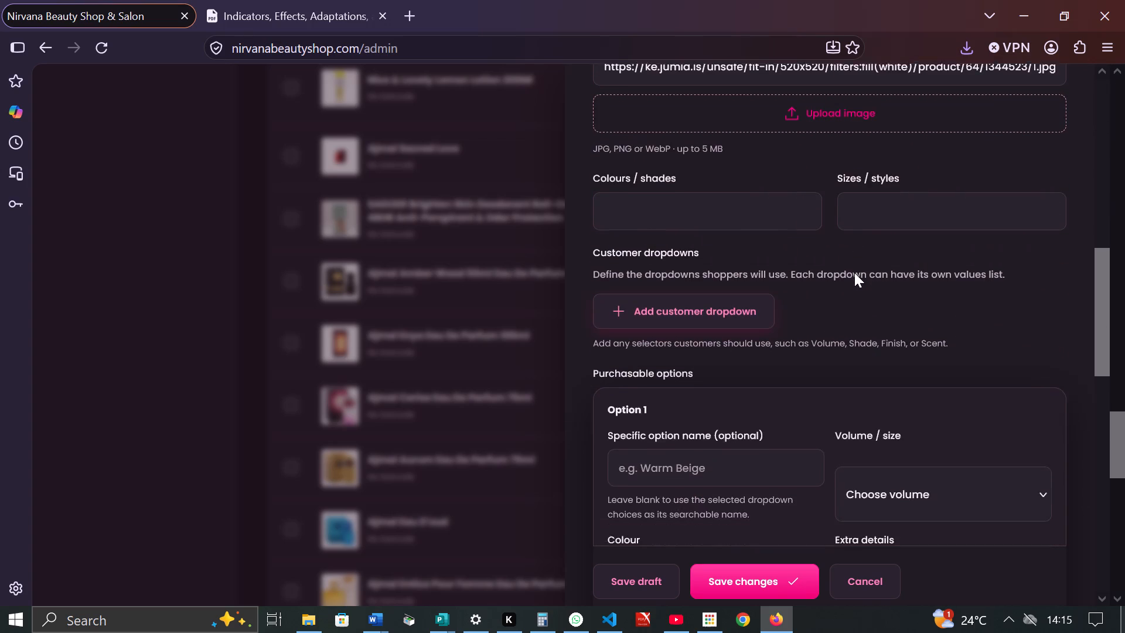
{"action": "scroll", "coordinate": [854, 273], "scroll_direction": "down", "scroll_amount": 5}
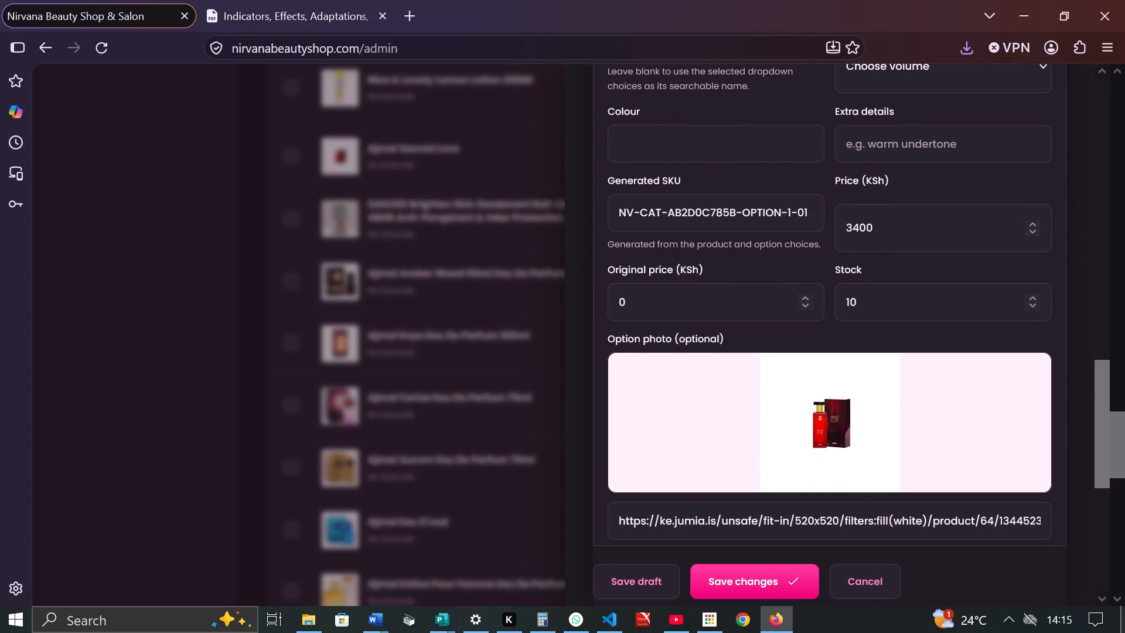
{"action": "left_click", "coordinate": [852, 302]}
{"action": "key", "text": "BackSpace"}
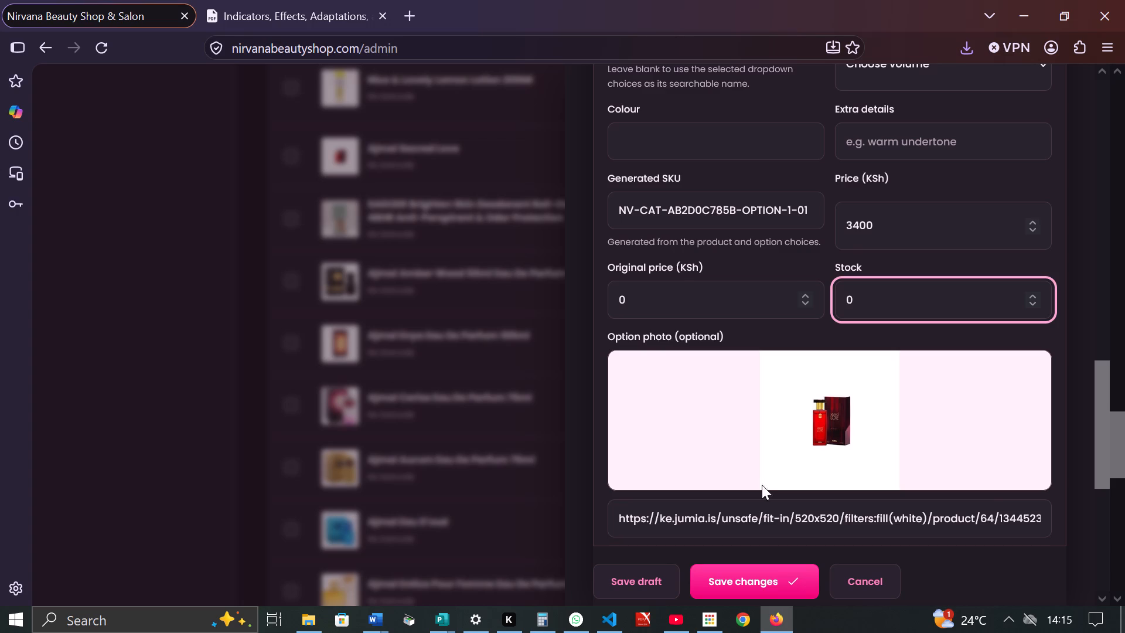
{"action": "left_click", "coordinate": [782, 590]}
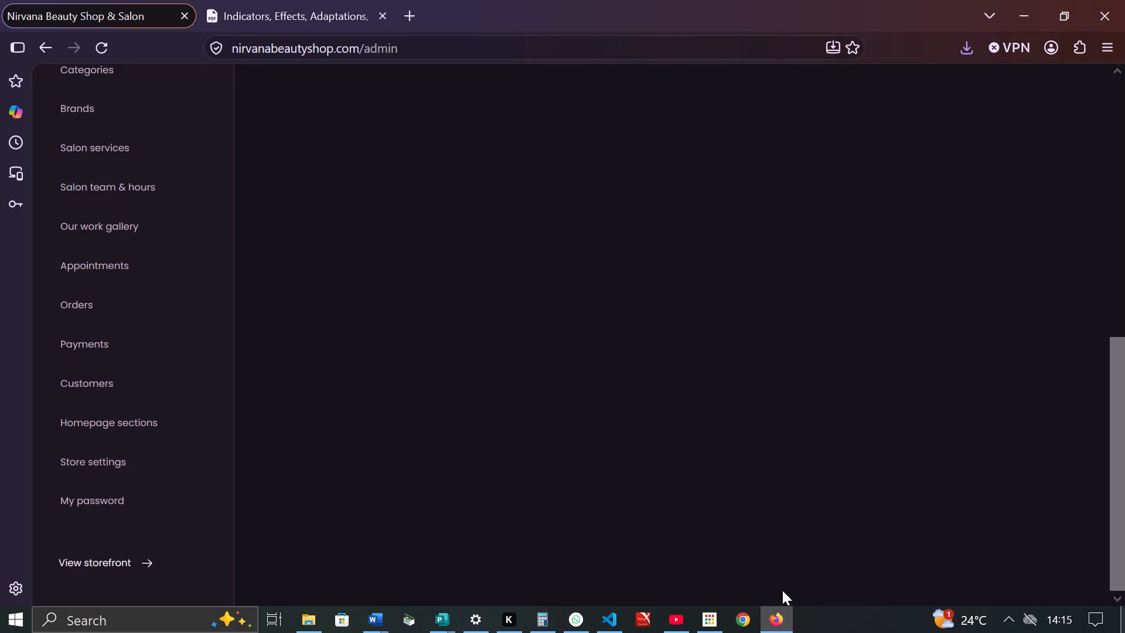
Set the stock of SADOER Brighten Skin Deodorant Roll-On 50ml to 0 in its Option 1 and save the changes.
{"action": "scroll", "coordinate": [782, 590], "scroll_direction": "down", "scroll_amount": 2}
{"action": "scroll", "coordinate": [782, 590], "scroll_direction": "up", "scroll_amount": 1}
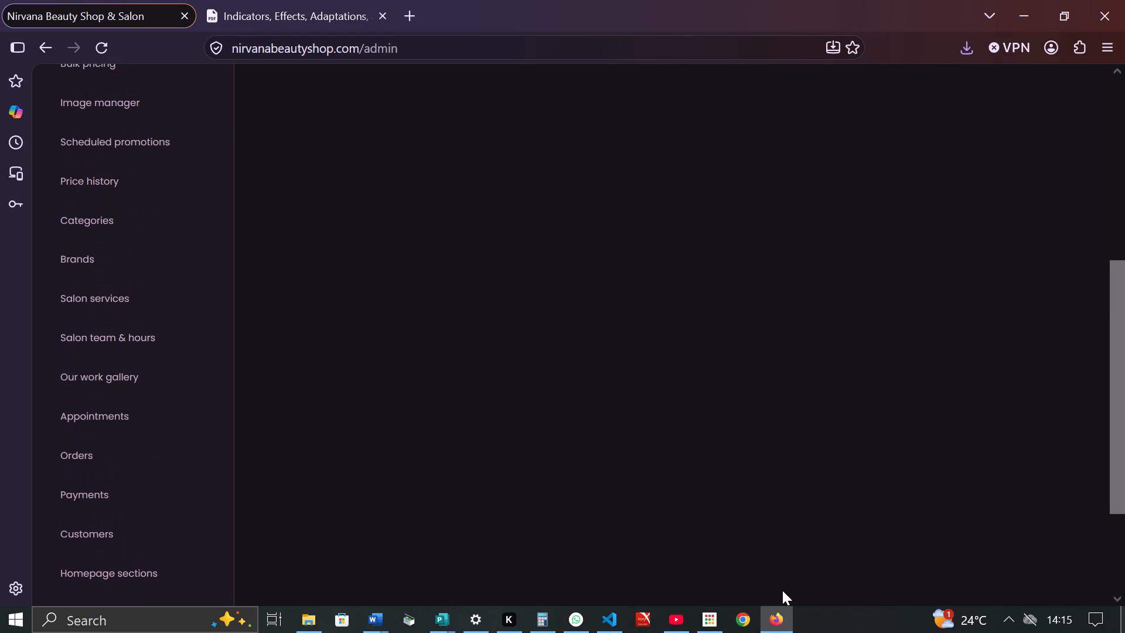
{"action": "scroll", "coordinate": [782, 590], "scroll_direction": "up", "scroll_amount": 6}
{"action": "scroll", "coordinate": [782, 590], "scroll_direction": "down", "scroll_amount": 3}
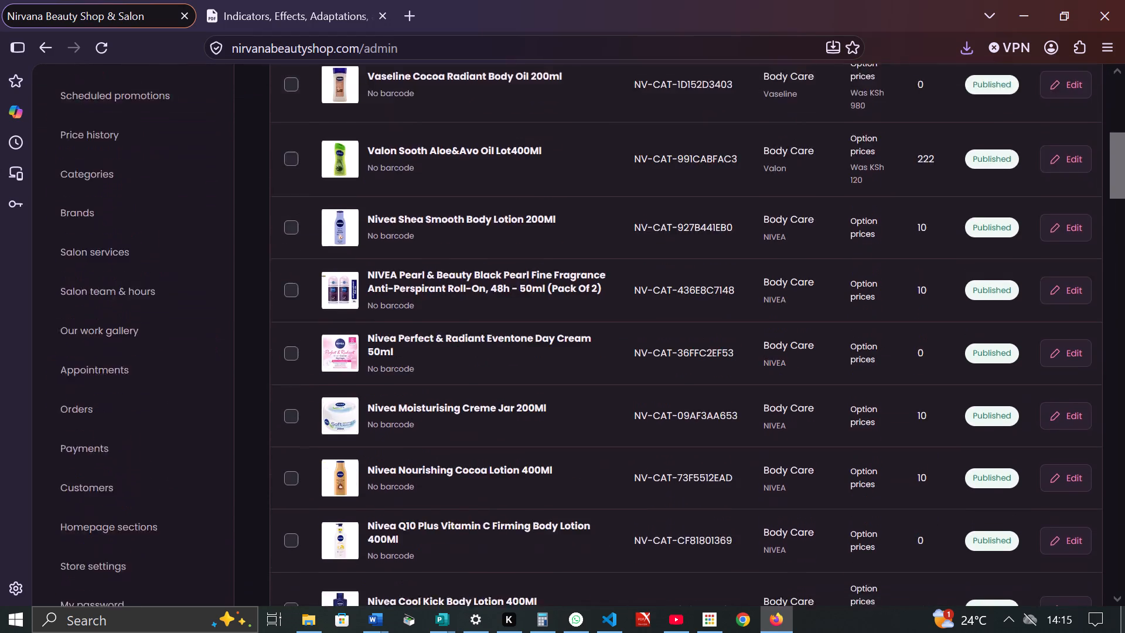
{"action": "scroll", "coordinate": [782, 590], "scroll_direction": "down", "scroll_amount": 9}
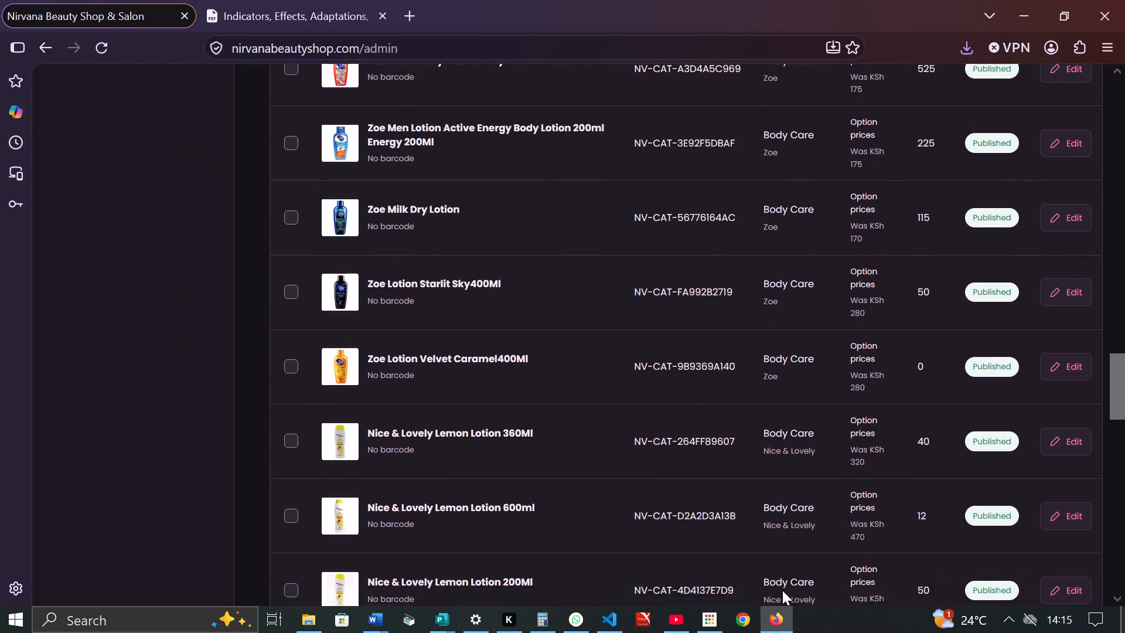
{"action": "scroll", "coordinate": [782, 590], "scroll_direction": "down", "scroll_amount": 4}
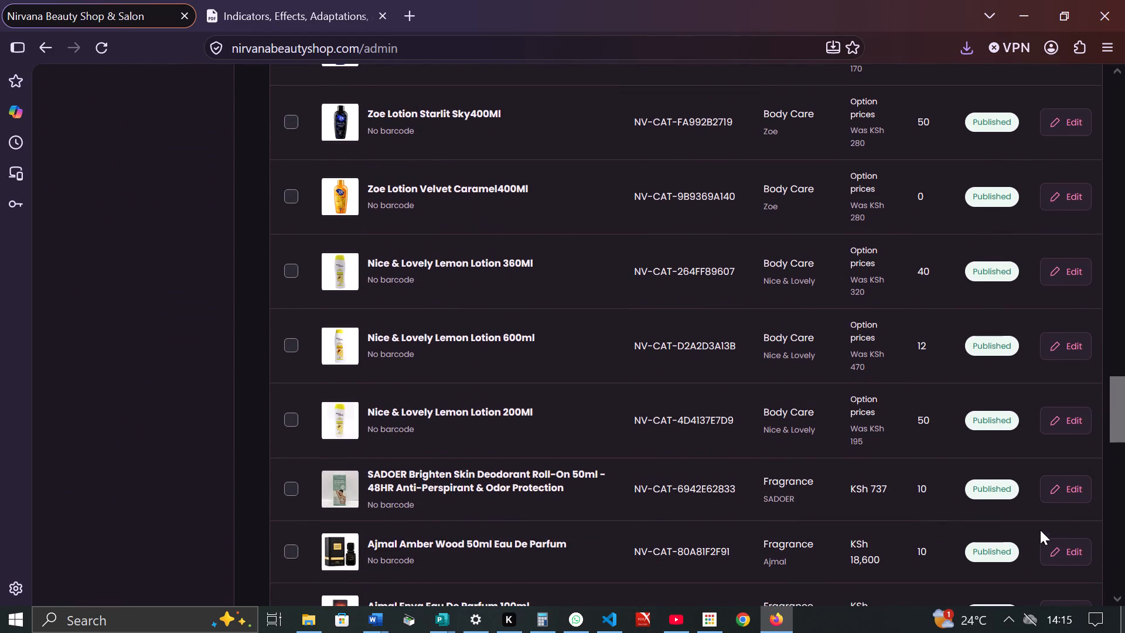
{"action": "left_click", "coordinate": [1065, 488]}
{"action": "scroll", "coordinate": [919, 484], "scroll_direction": "down", "scroll_amount": 2}
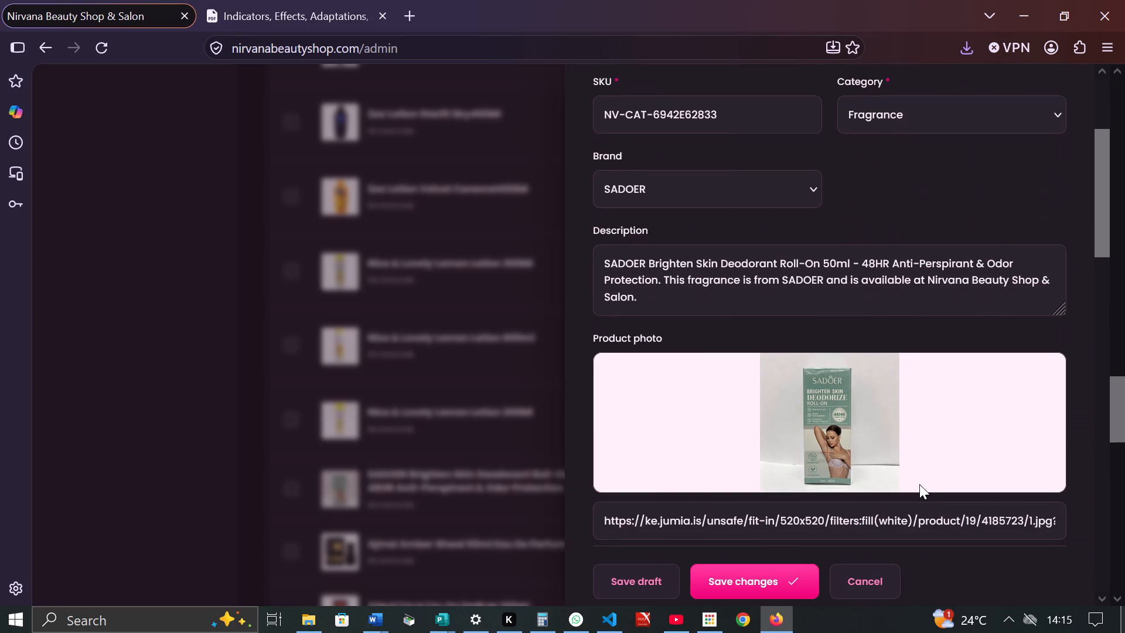
{"action": "scroll", "coordinate": [919, 484], "scroll_direction": "down", "scroll_amount": 4}
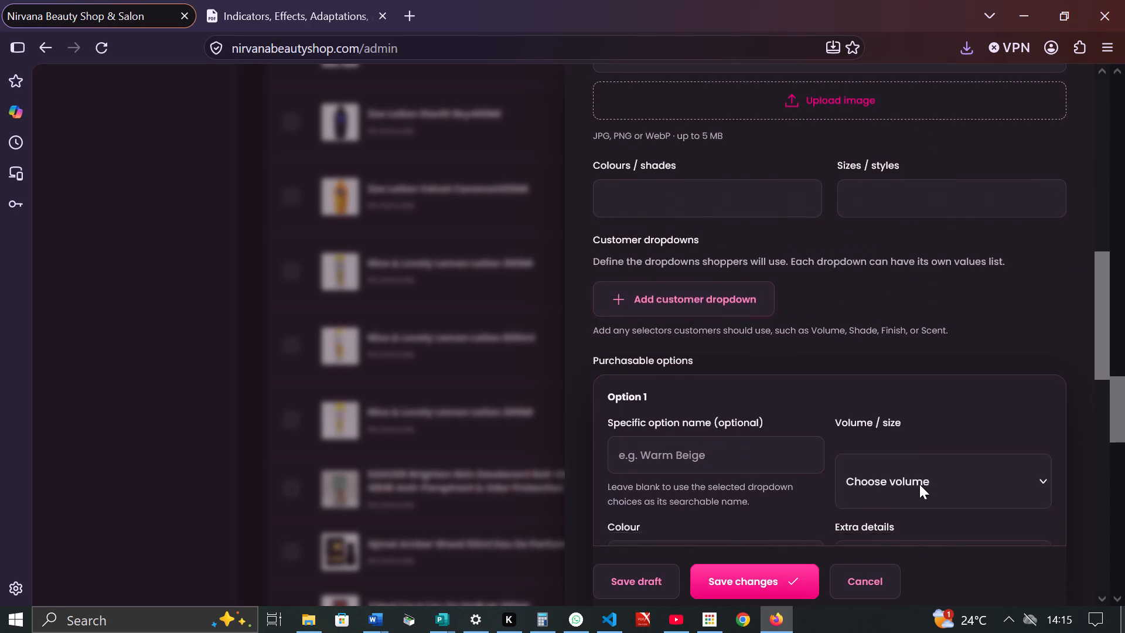
{"action": "scroll", "coordinate": [919, 484], "scroll_direction": "down", "scroll_amount": 3}
{"action": "left_click", "coordinate": [857, 483]}
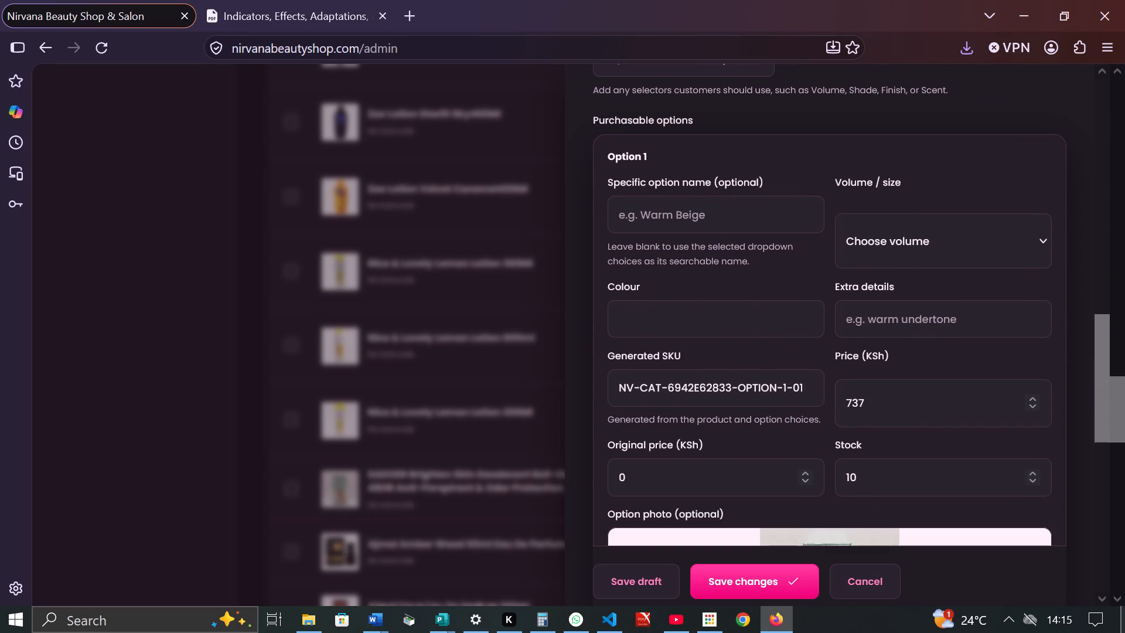
{"action": "key", "text": "BackSpace"}
{"action": "key", "text": "BackSpace"}
{"action": "key", "text": "0"}
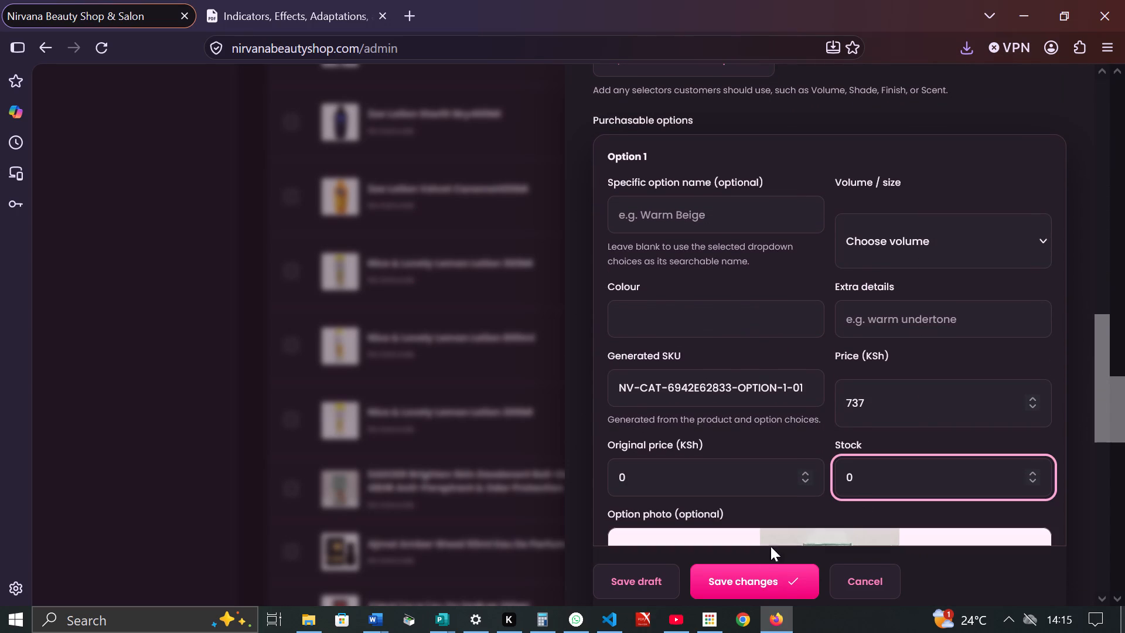
{"action": "left_click", "coordinate": [736, 572]}
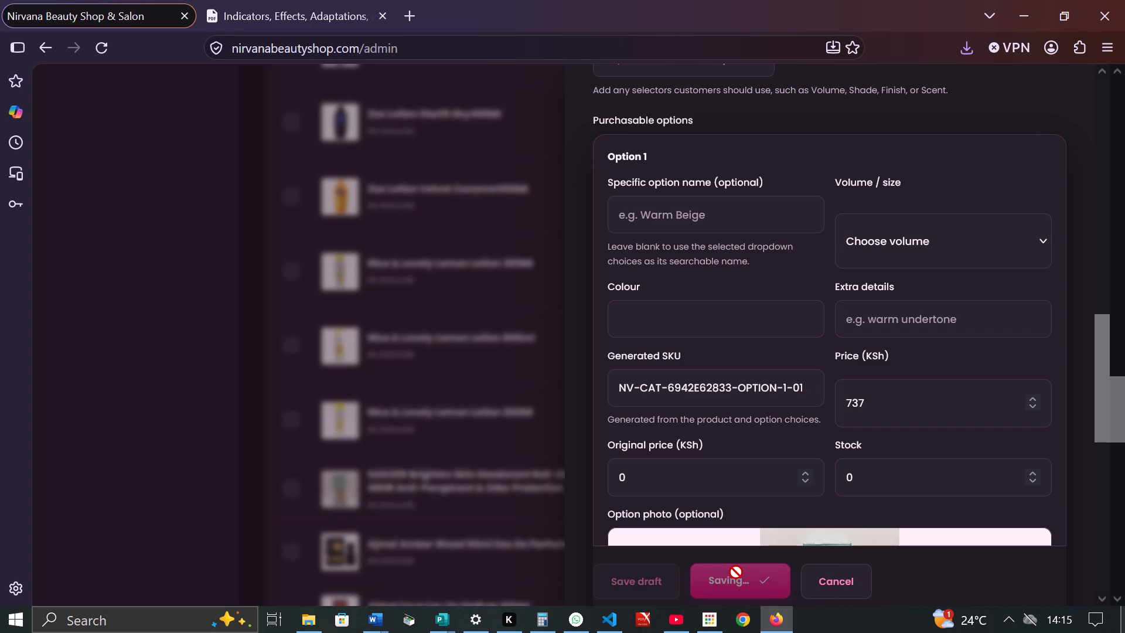
Set the stock of Ajmal Amber Wood 50ml Eau De Parfum to 0 in its Option 1 and save the changes.
{"action": "scroll", "coordinate": [736, 572], "scroll_direction": "down", "scroll_amount": 1}
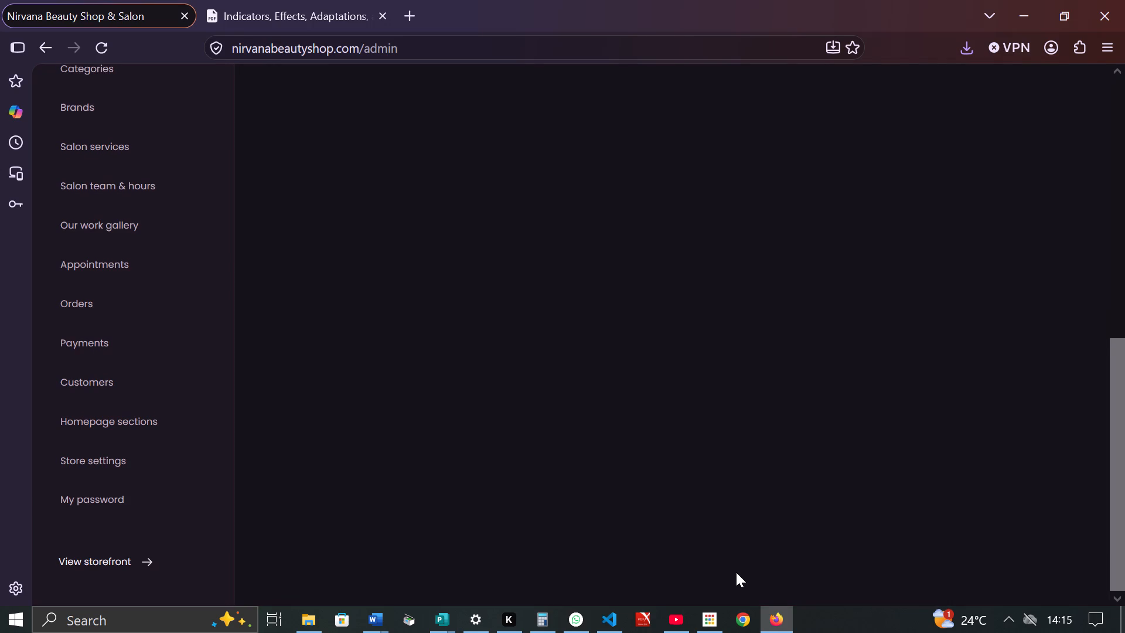
{"action": "scroll", "coordinate": [736, 572], "scroll_direction": "down", "scroll_amount": 1}
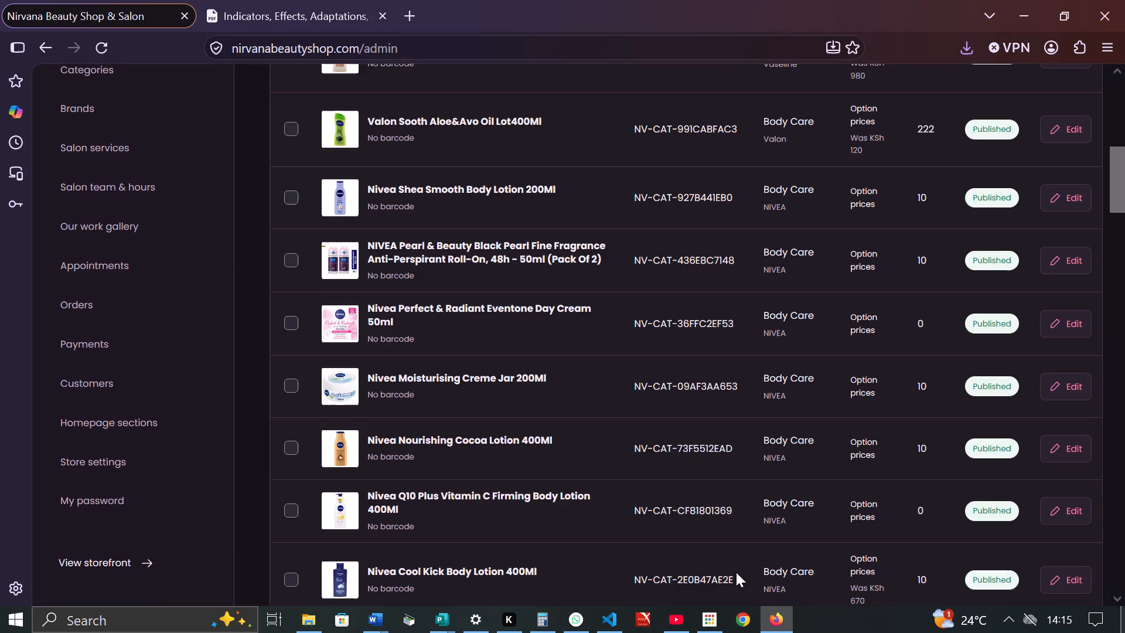
{"action": "scroll", "coordinate": [736, 572], "scroll_direction": "down", "scroll_amount": 3}
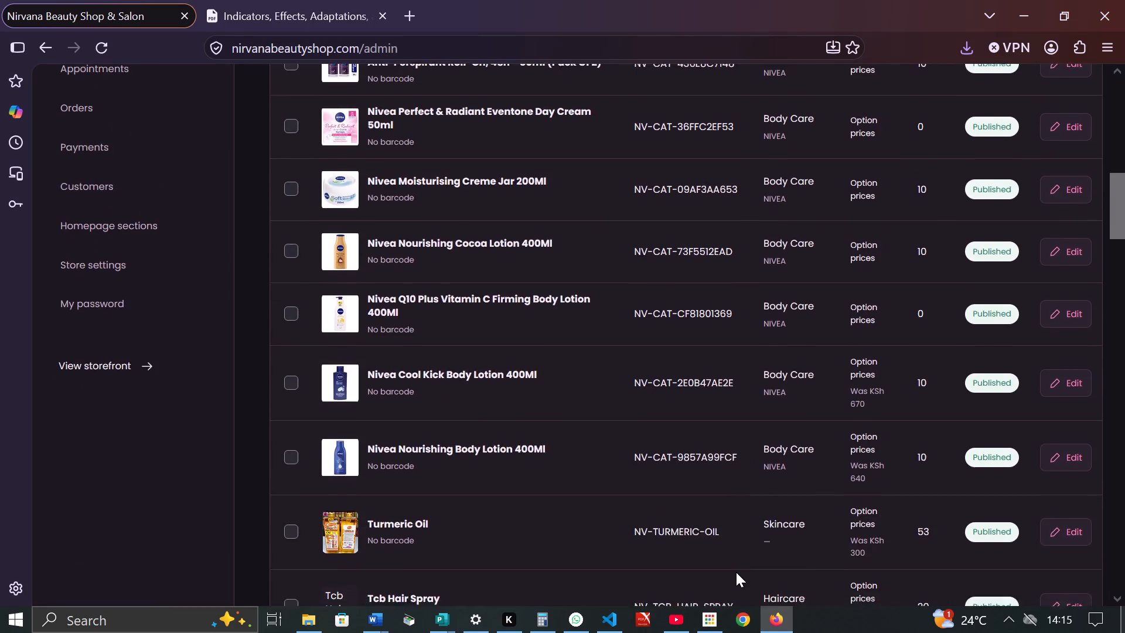
{"action": "scroll", "coordinate": [736, 572], "scroll_direction": "down", "scroll_amount": 9}
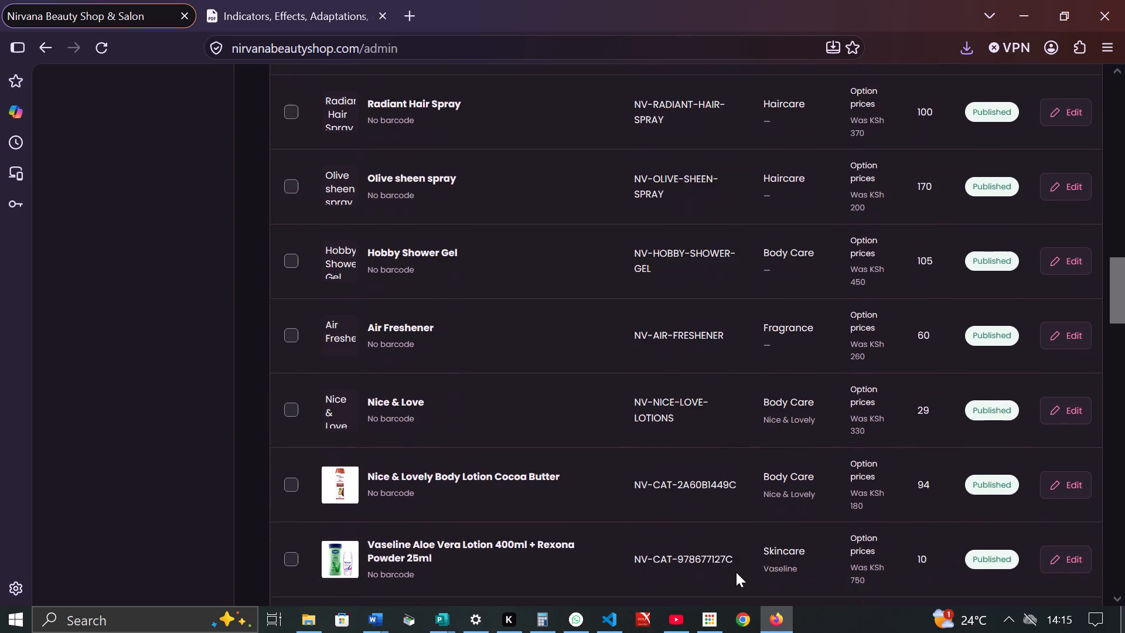
{"action": "scroll", "coordinate": [736, 572], "scroll_direction": "down", "scroll_amount": 8}
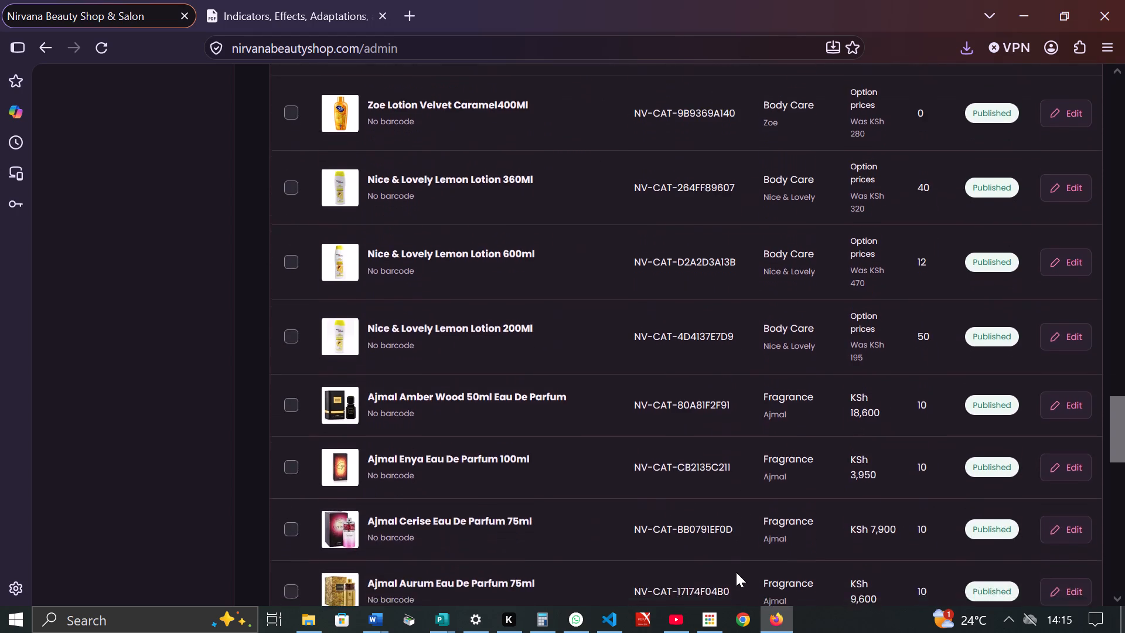
{"action": "scroll", "coordinate": [736, 572], "scroll_direction": "down", "scroll_amount": 1}
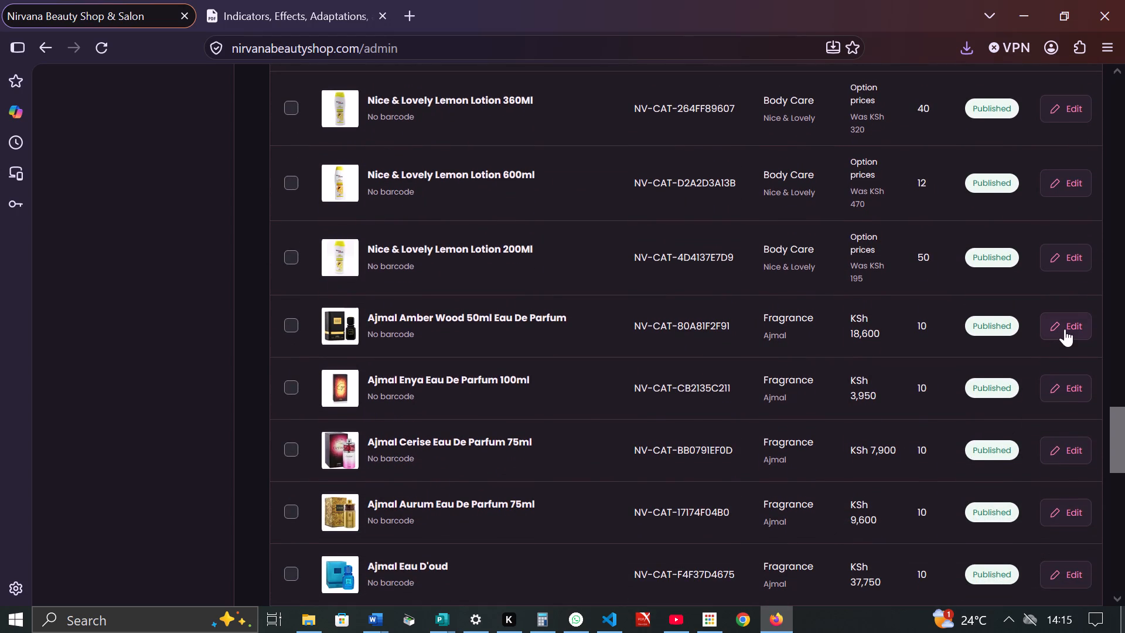
{"action": "left_click", "coordinate": [1065, 329]}
{"action": "scroll", "coordinate": [893, 383], "scroll_direction": "down", "scroll_amount": 2}
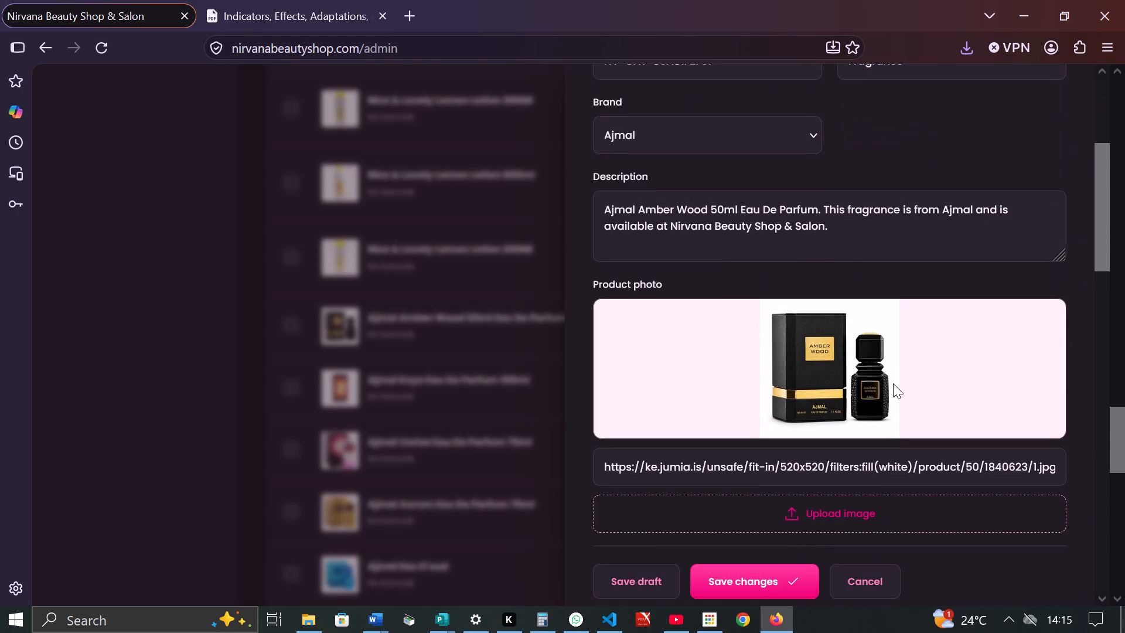
{"action": "scroll", "coordinate": [893, 383], "scroll_direction": "down", "scroll_amount": 7}
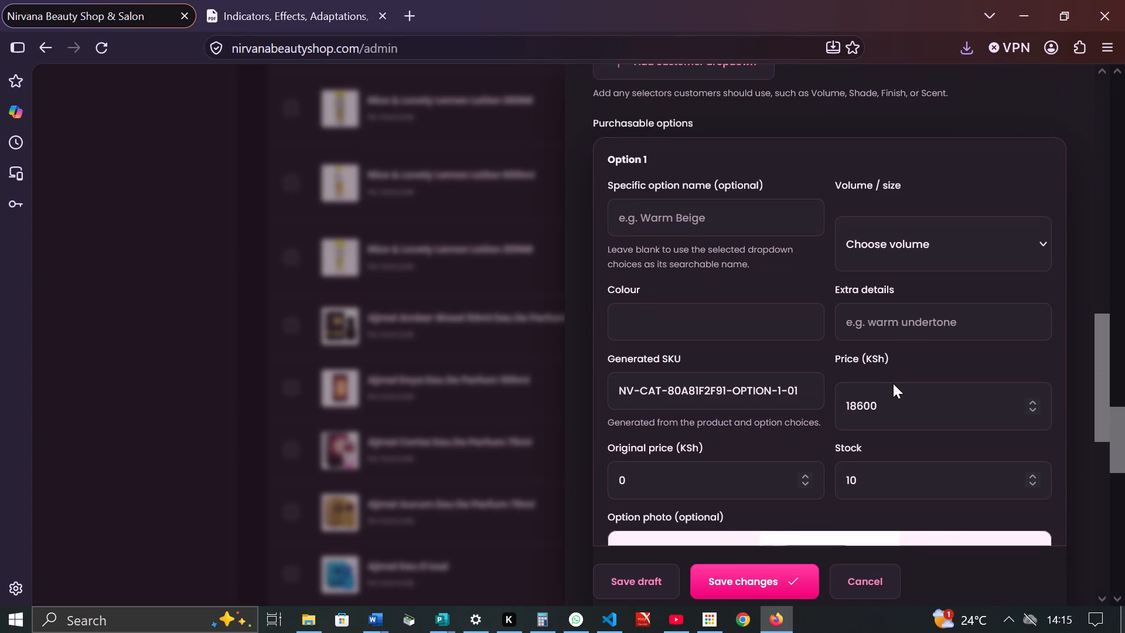
{"action": "scroll", "coordinate": [893, 383], "scroll_direction": "down", "scroll_amount": 1}
{"action": "left_click", "coordinate": [852, 329]}
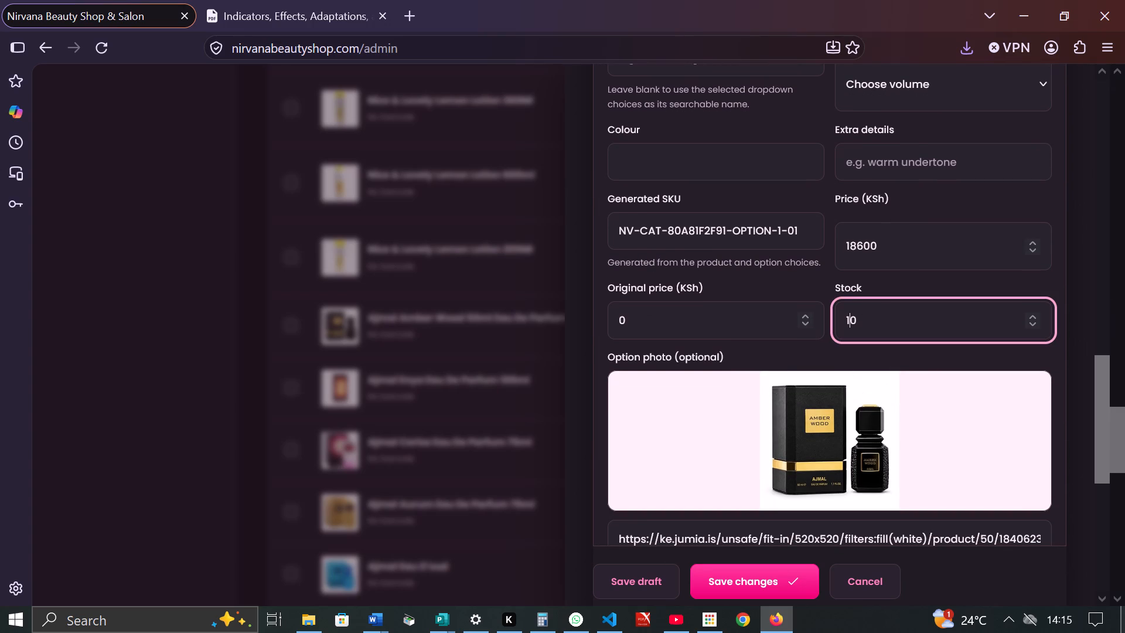
{"action": "key", "text": "BackSpace"}
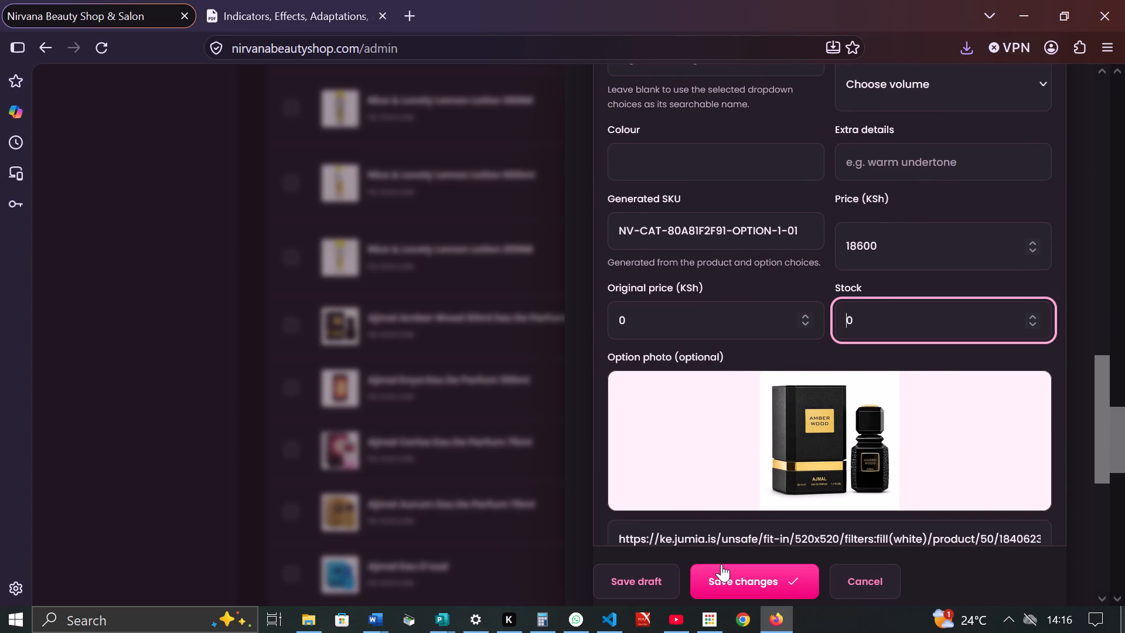
{"action": "left_click", "coordinate": [721, 564]}
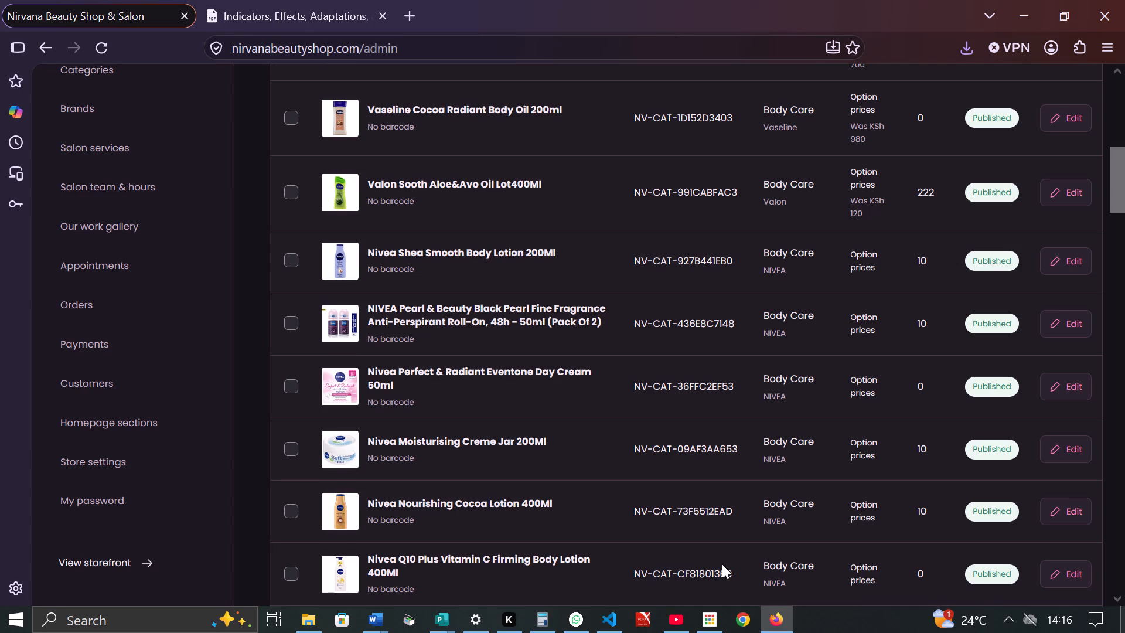
Set the stock of Ajmal Enya Eau De Parfum 100ml to 0 in its Option 1 and save the changes.
{"action": "scroll", "coordinate": [698, 511], "scroll_direction": "down", "scroll_amount": 2}
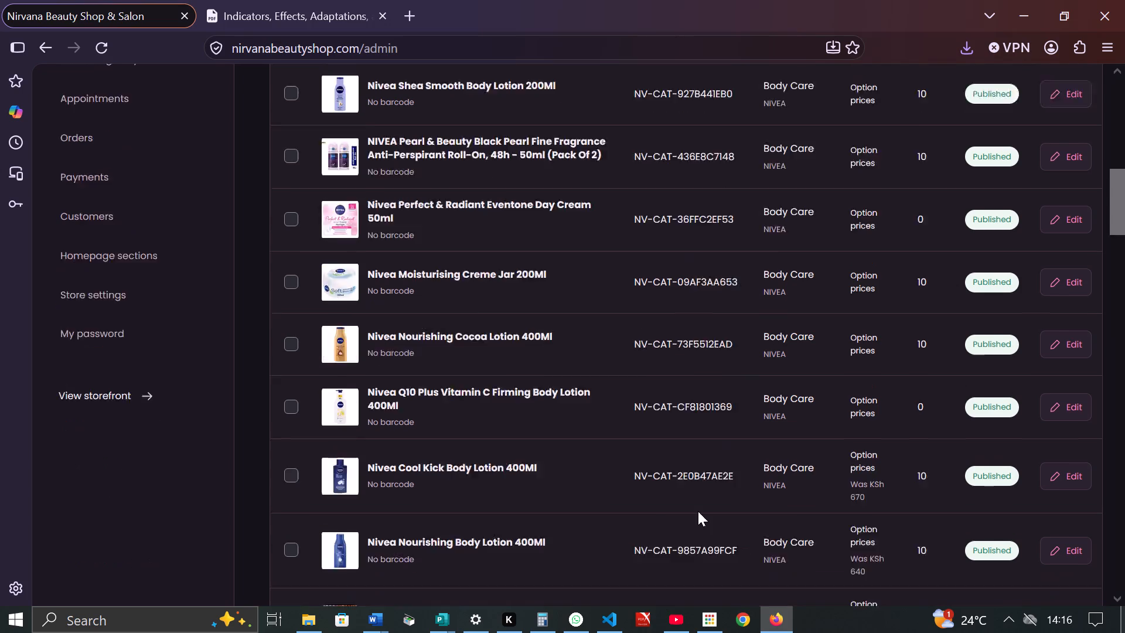
{"action": "scroll", "coordinate": [698, 511], "scroll_direction": "down", "scroll_amount": 14}
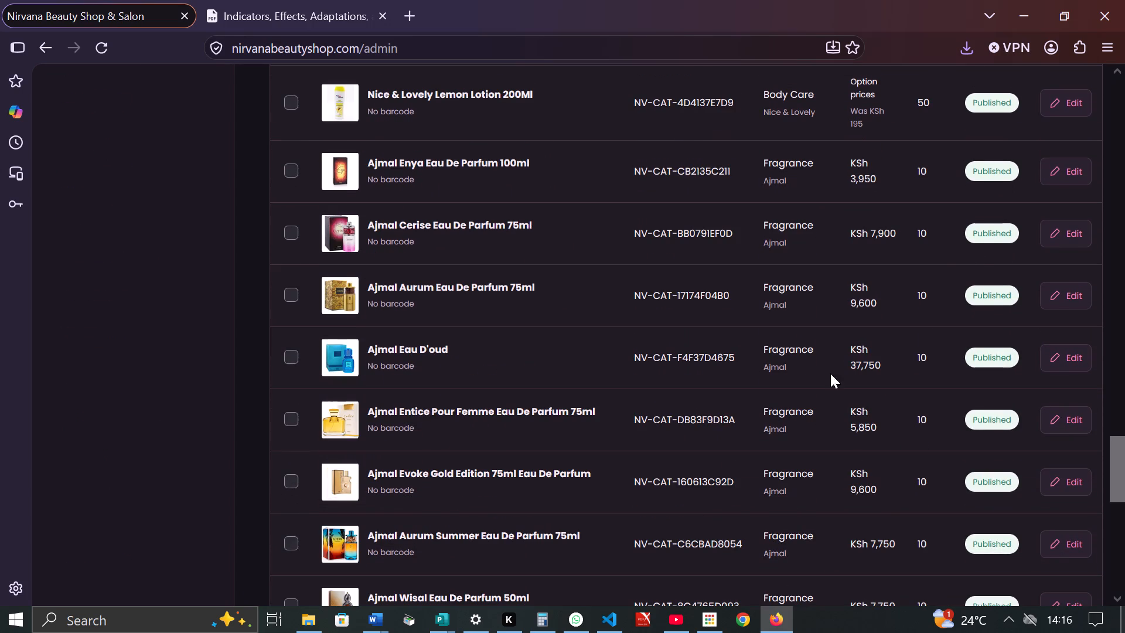
{"action": "left_click_drag", "start_coordinate": [1050, 182], "coordinate": [1054, 177]}
{"action": "left_click", "coordinate": [1054, 177]}
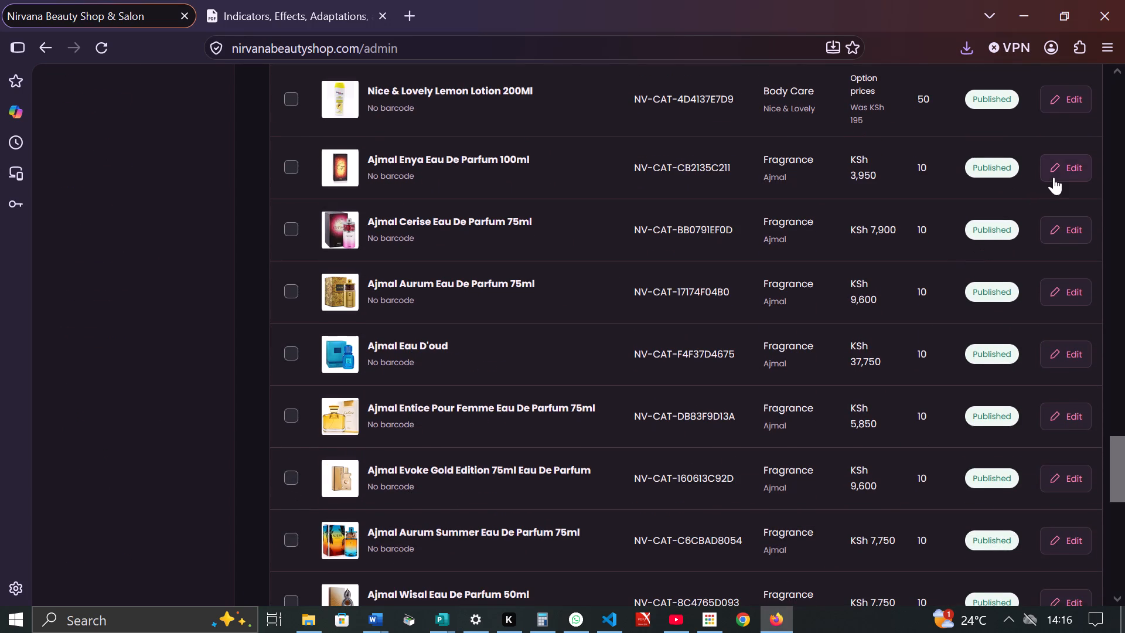
{"action": "scroll", "coordinate": [874, 340], "scroll_direction": "down", "scroll_amount": 2}
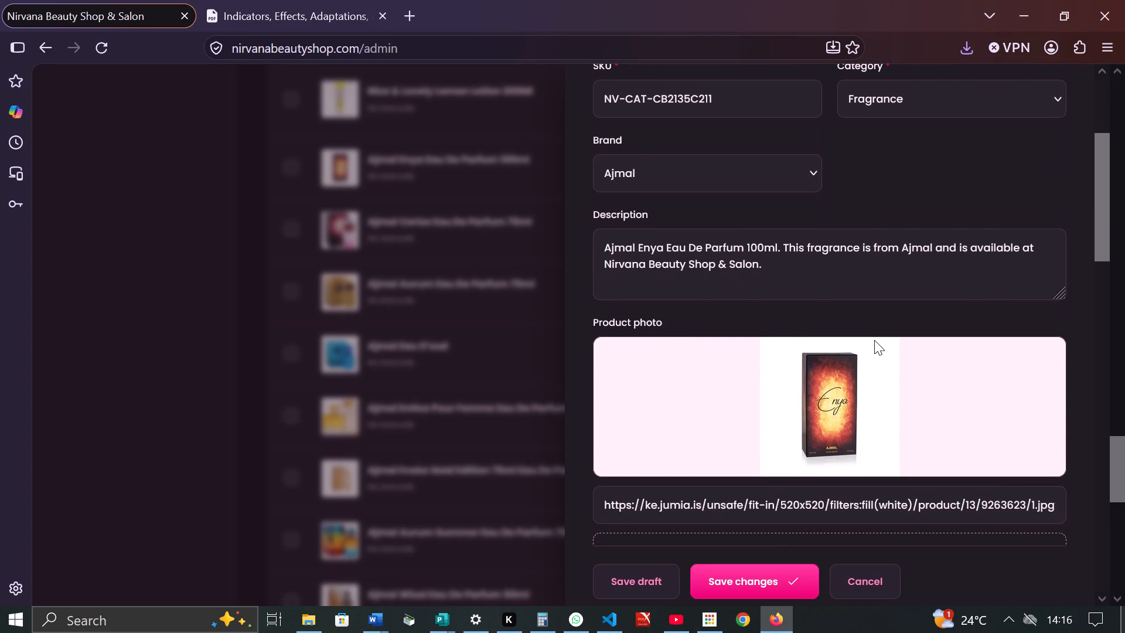
{"action": "scroll", "coordinate": [874, 340], "scroll_direction": "down", "scroll_amount": 2}
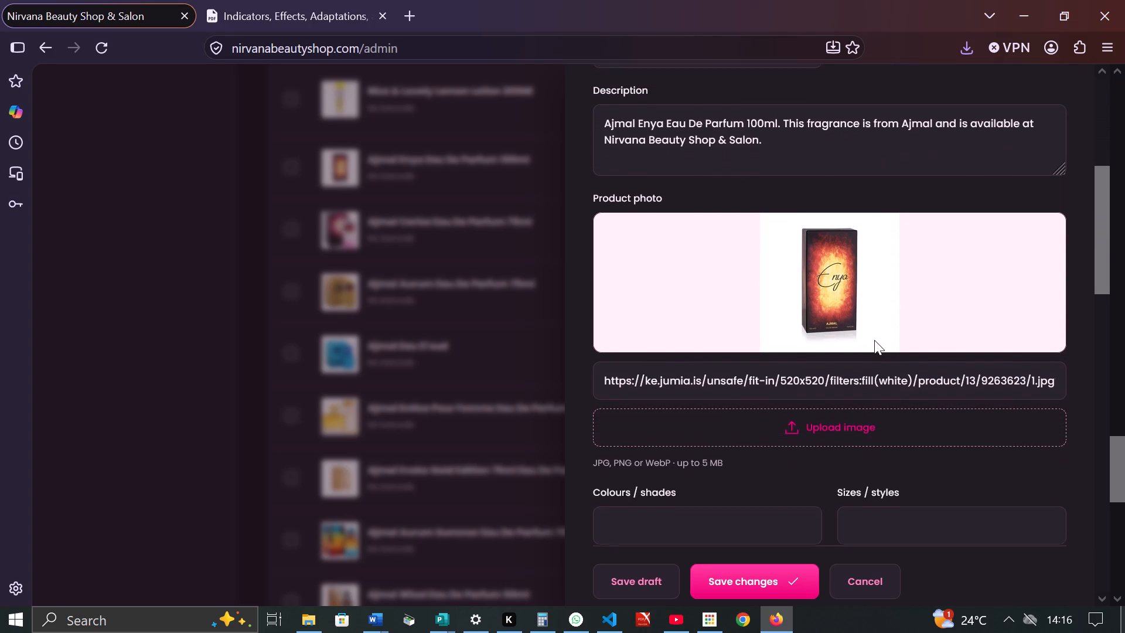
{"action": "scroll", "coordinate": [874, 340], "scroll_direction": "down", "scroll_amount": 4}
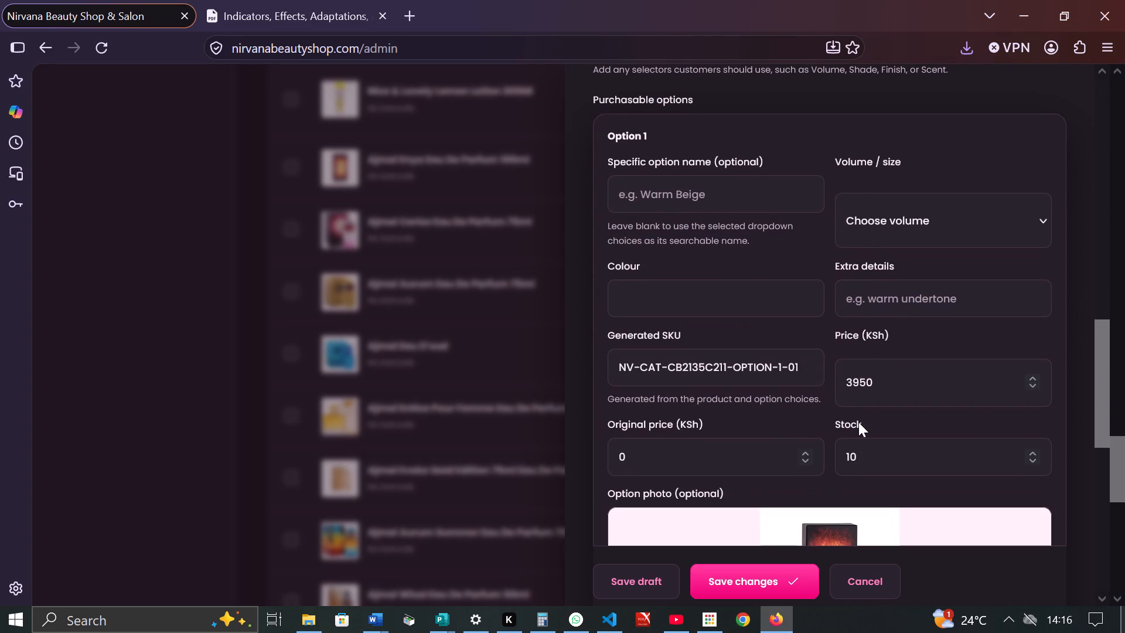
{"action": "left_click", "coordinate": [853, 458]}
{"action": "key", "text": "BackSpace"}
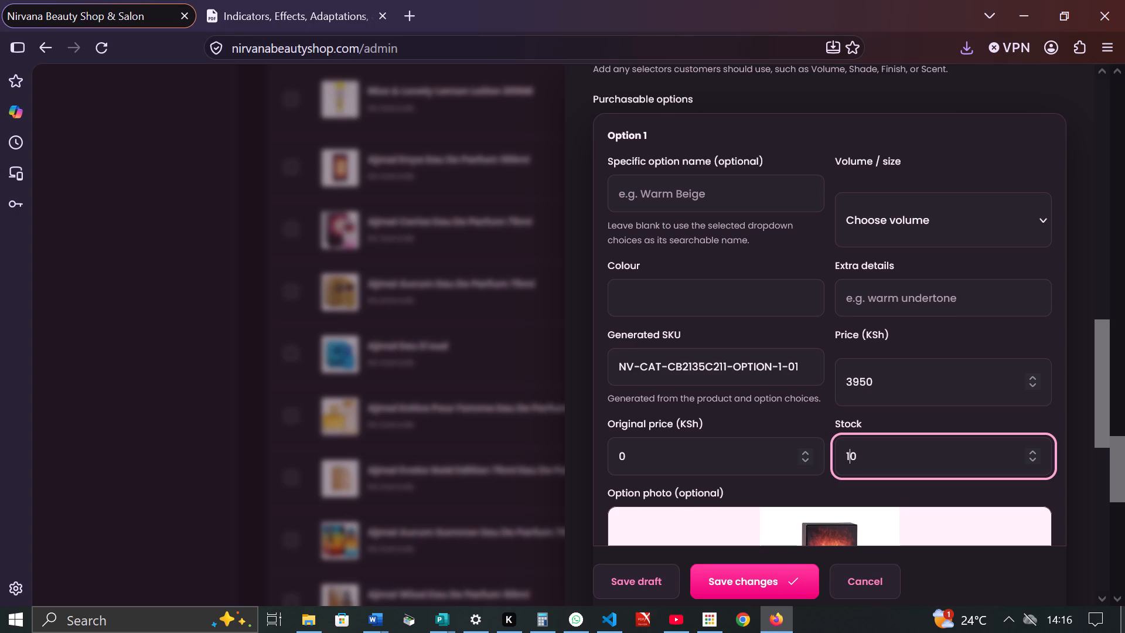
{"action": "left_click", "coordinate": [764, 564]}
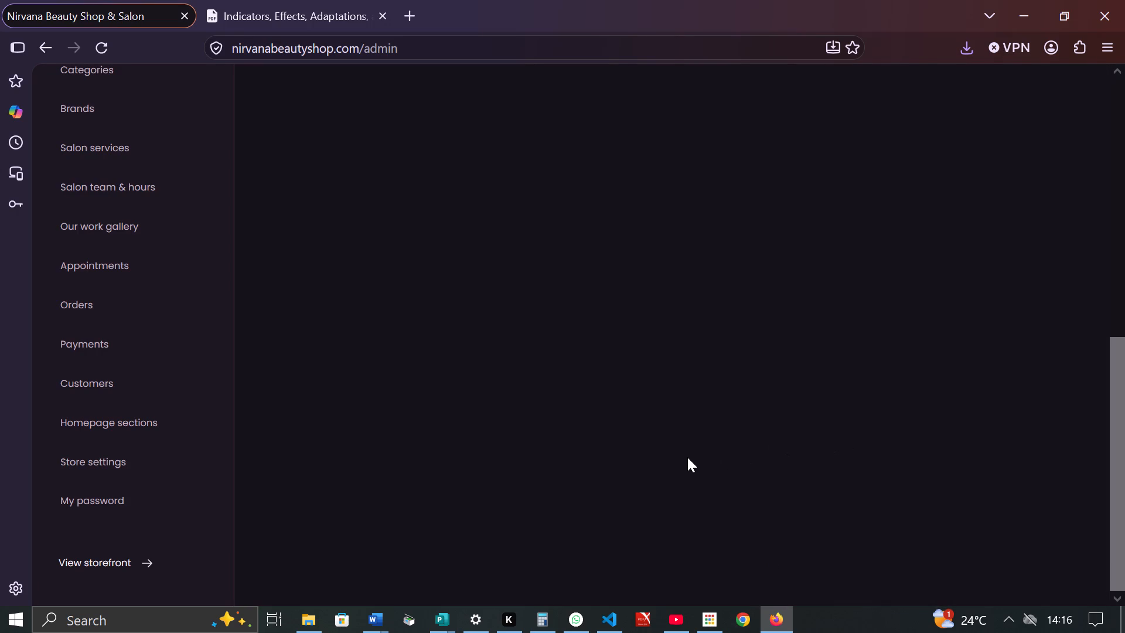
Set the stock of Ajmal Cerise Eau De Parfum 75ml to 0 in its Option 1 and save the changes.
{"action": "scroll", "coordinate": [687, 457], "scroll_direction": "up", "scroll_amount": 1}
{"action": "scroll", "coordinate": [687, 457], "scroll_direction": "down", "scroll_amount": 1}
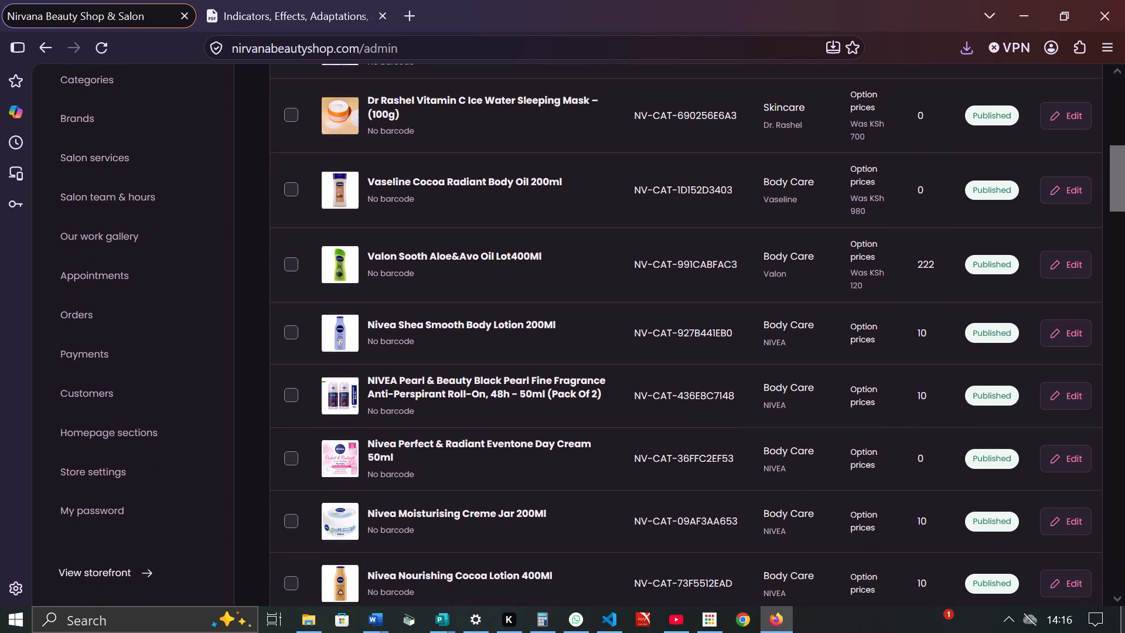
{"action": "scroll", "coordinate": [687, 457], "scroll_direction": "down", "scroll_amount": 9}
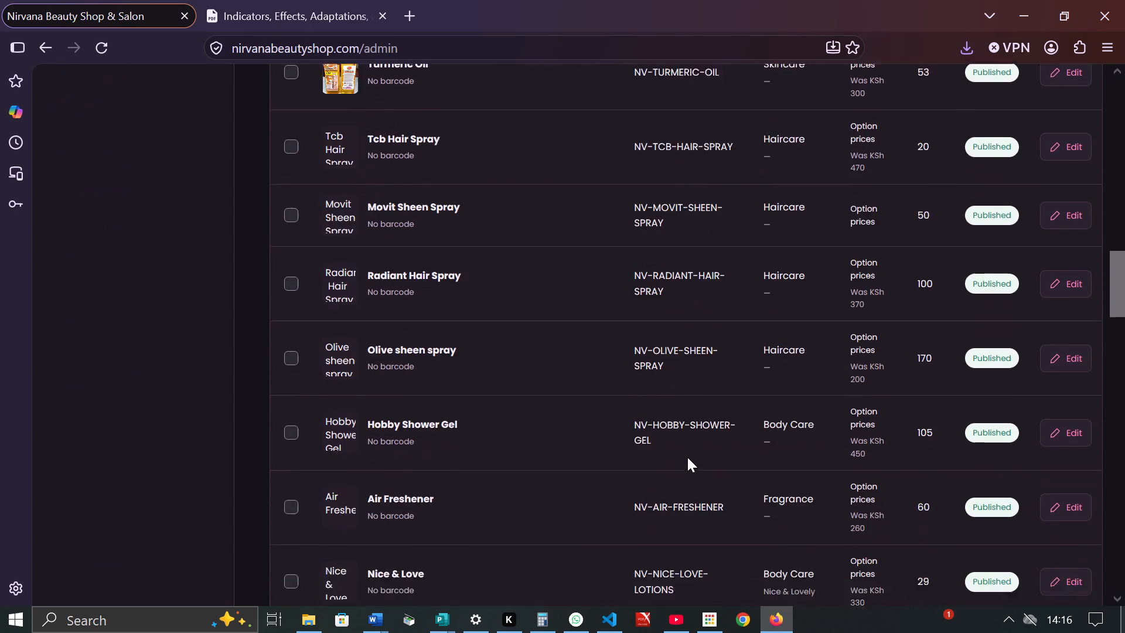
{"action": "scroll", "coordinate": [687, 457], "scroll_direction": "down", "scroll_amount": 8}
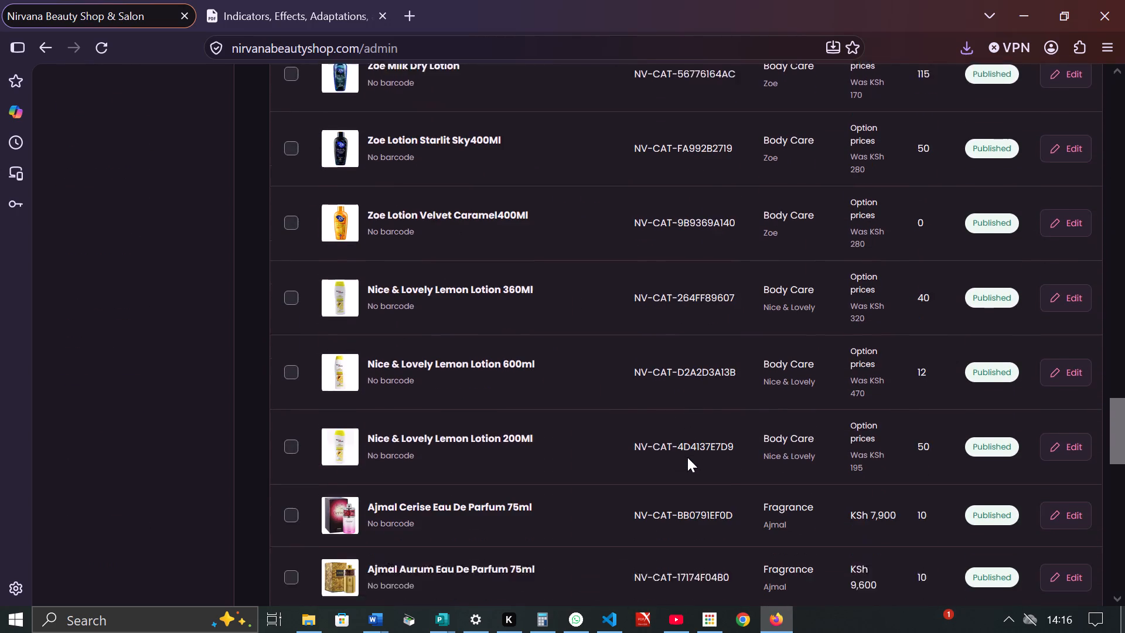
{"action": "scroll", "coordinate": [687, 457], "scroll_direction": "down", "scroll_amount": 1}
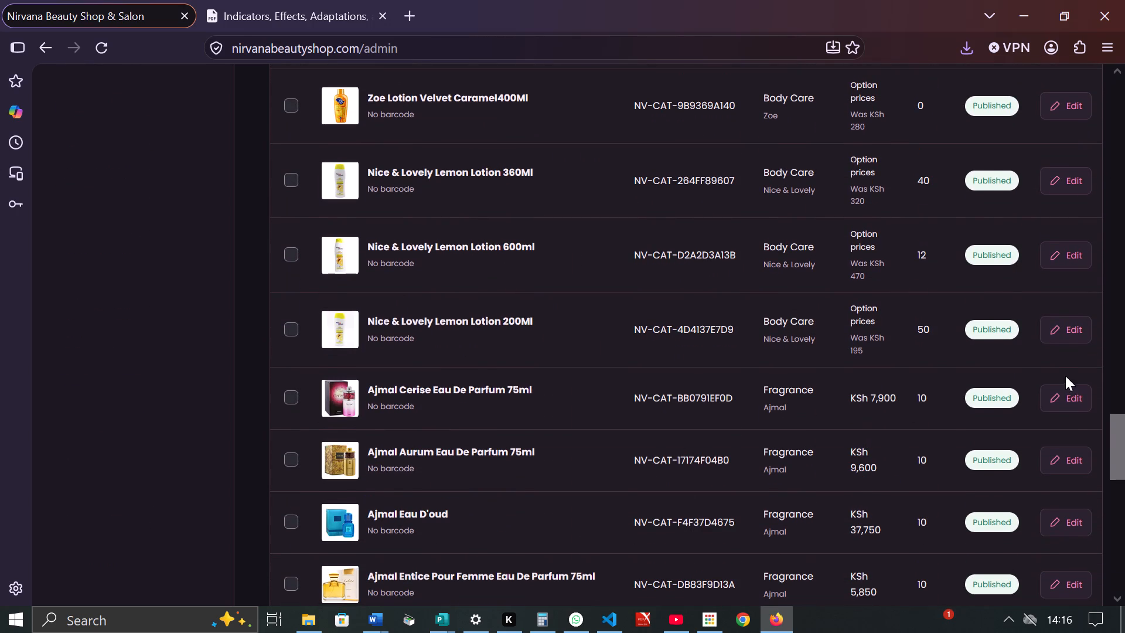
{"action": "left_click", "coordinate": [1062, 393]}
{"action": "scroll", "coordinate": [928, 422], "scroll_direction": "down", "scroll_amount": 1}
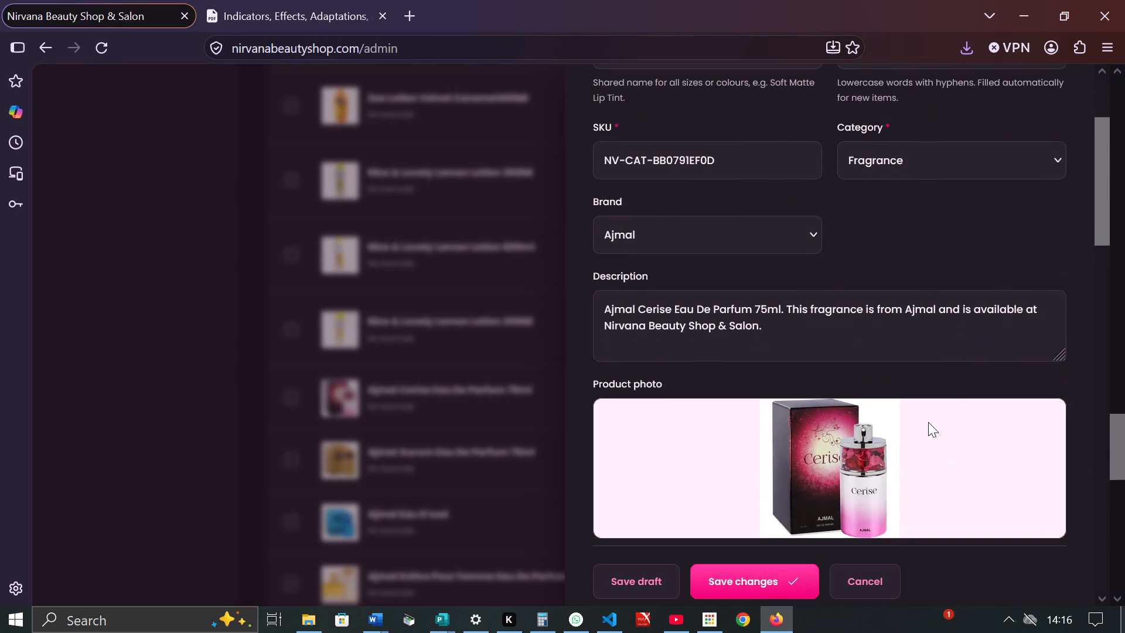
{"action": "scroll", "coordinate": [928, 422], "scroll_direction": "down", "scroll_amount": 5}
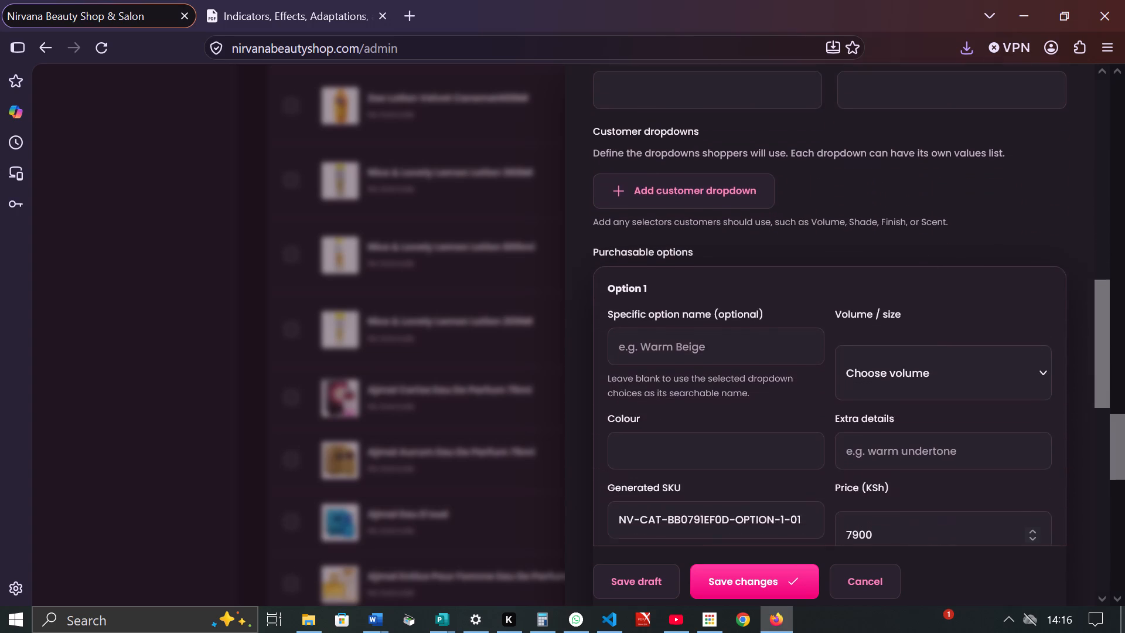
{"action": "scroll", "coordinate": [848, 502], "scroll_direction": "down", "scroll_amount": 1}
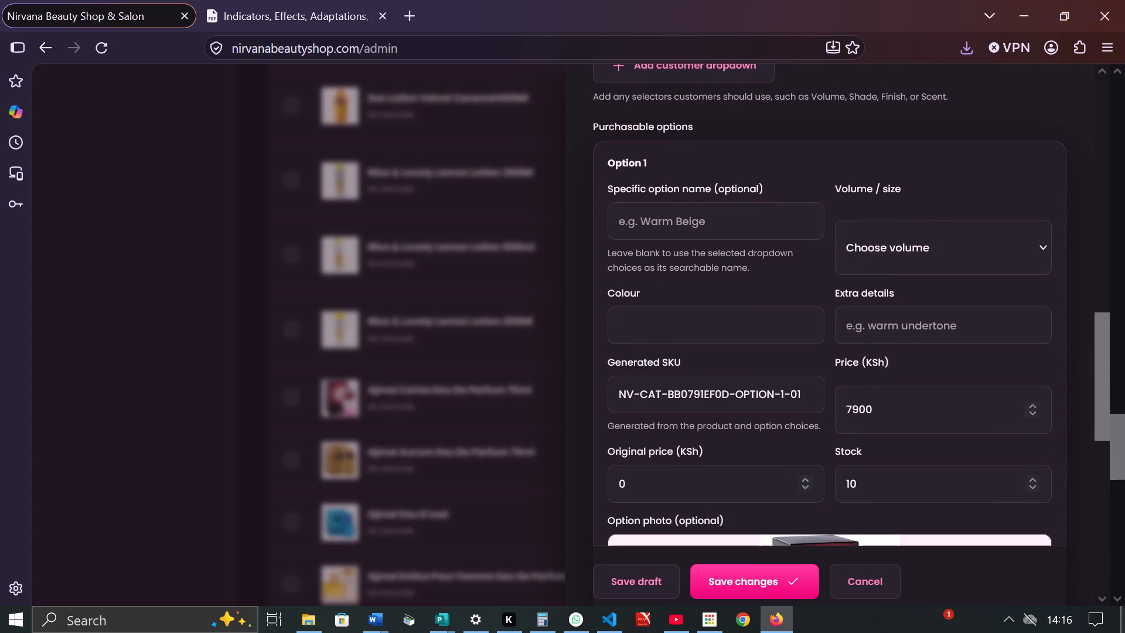
{"action": "left_click", "coordinate": [851, 485]}
{"action": "key", "text": "BackSpace"}
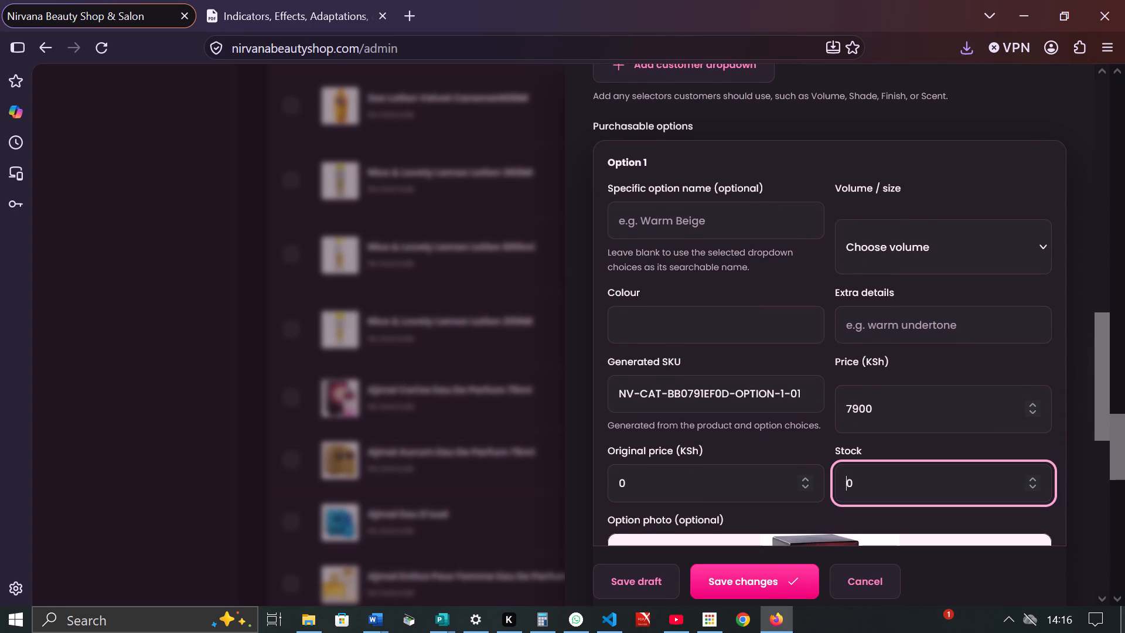
{"action": "left_click", "coordinate": [766, 580]}
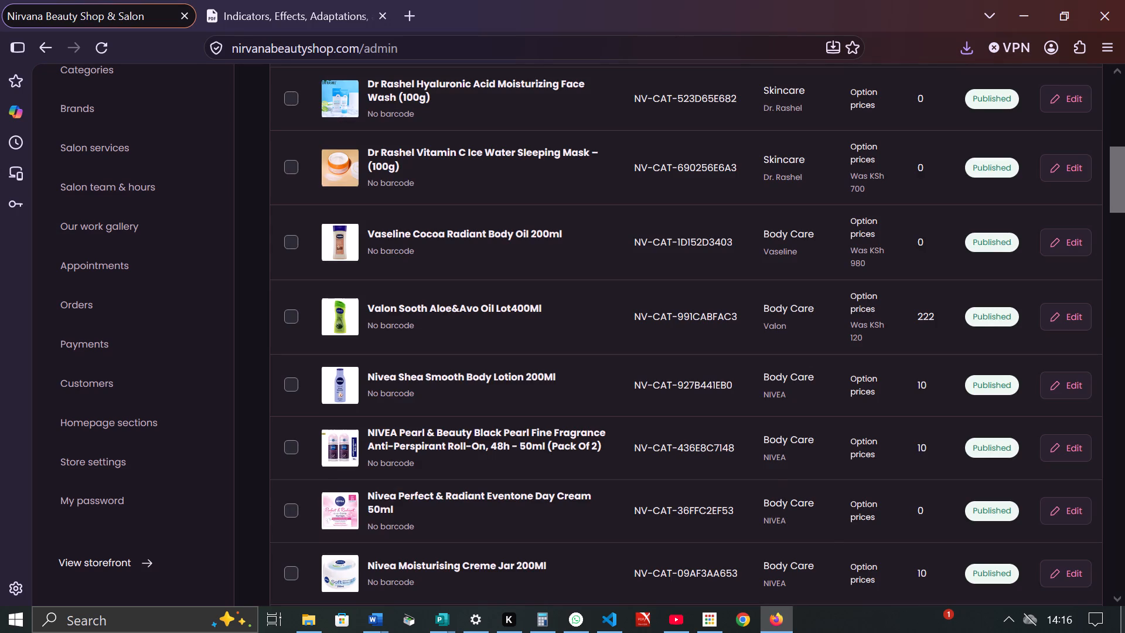
Set the stock of Ajmal Aurum Eau De Parfum 75ml to 0 in its Option 1 and save the changes.
{"action": "scroll", "coordinate": [766, 472], "scroll_direction": "down", "scroll_amount": 3}
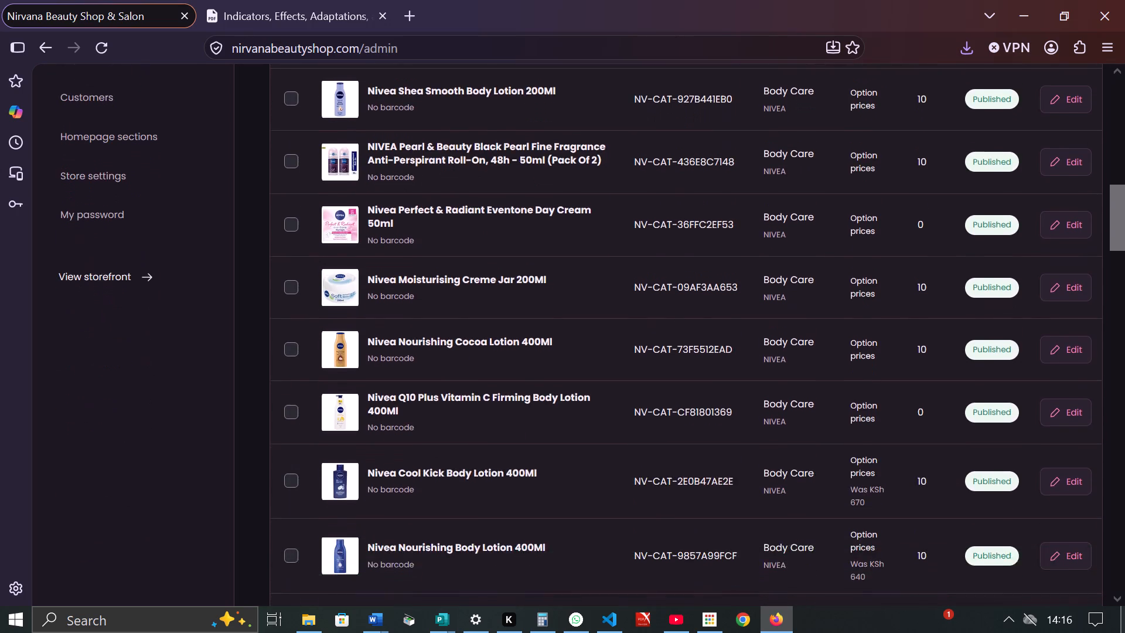
{"action": "scroll", "coordinate": [766, 472], "scroll_direction": "down", "scroll_amount": 7}
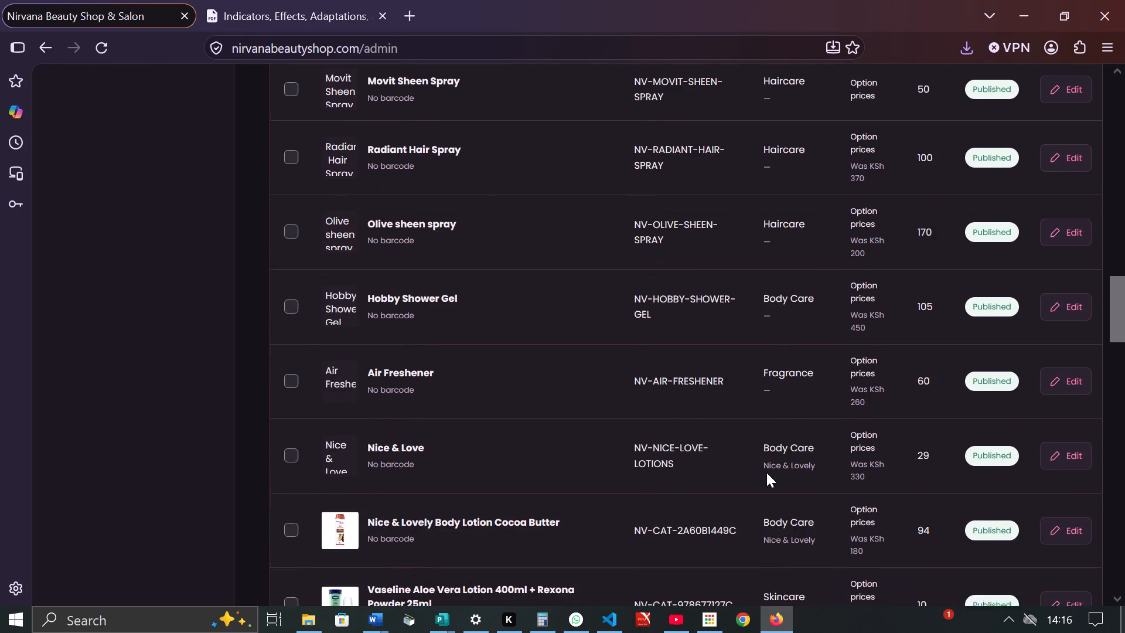
{"action": "scroll", "coordinate": [766, 472], "scroll_direction": "down", "scroll_amount": 3}
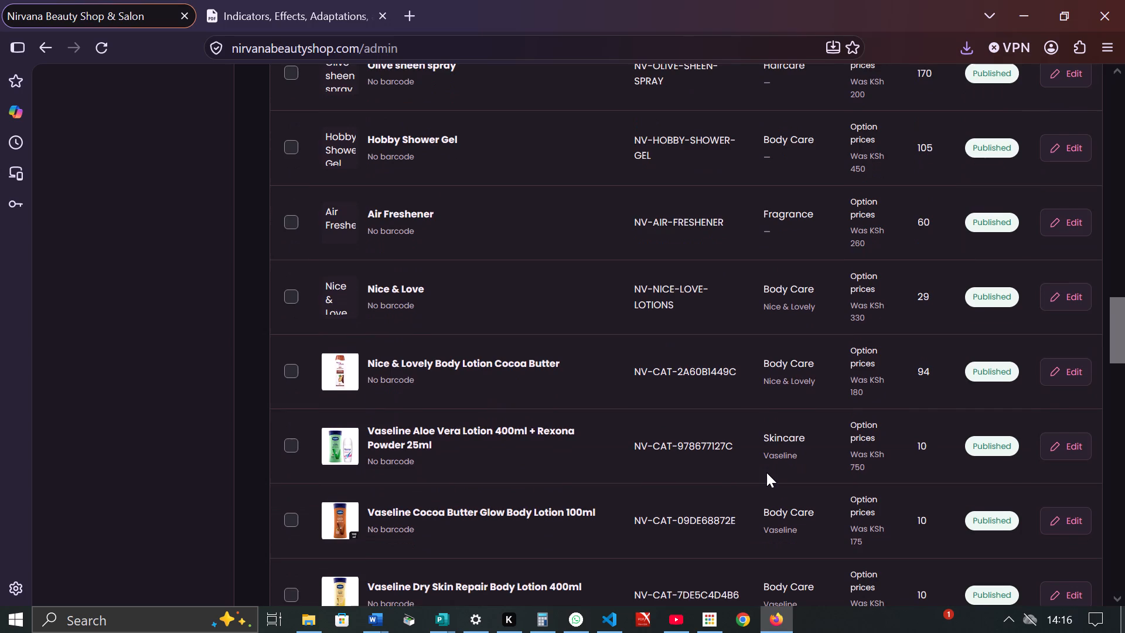
{"action": "scroll", "coordinate": [766, 472], "scroll_direction": "down", "scroll_amount": 4}
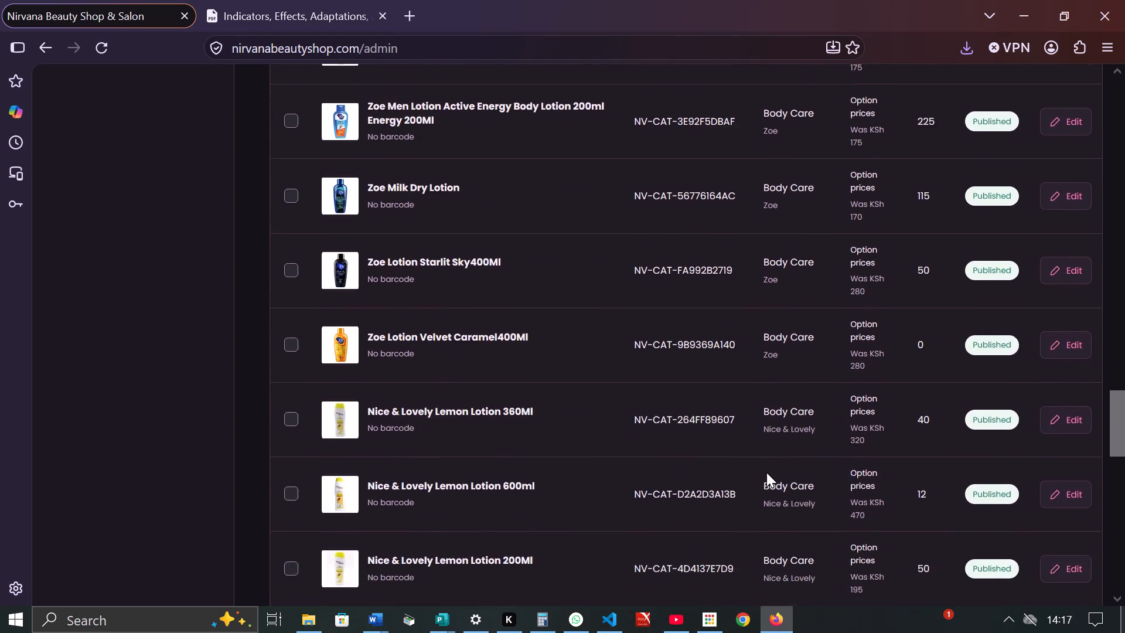
{"action": "scroll", "coordinate": [766, 472], "scroll_direction": "down", "scroll_amount": 3}
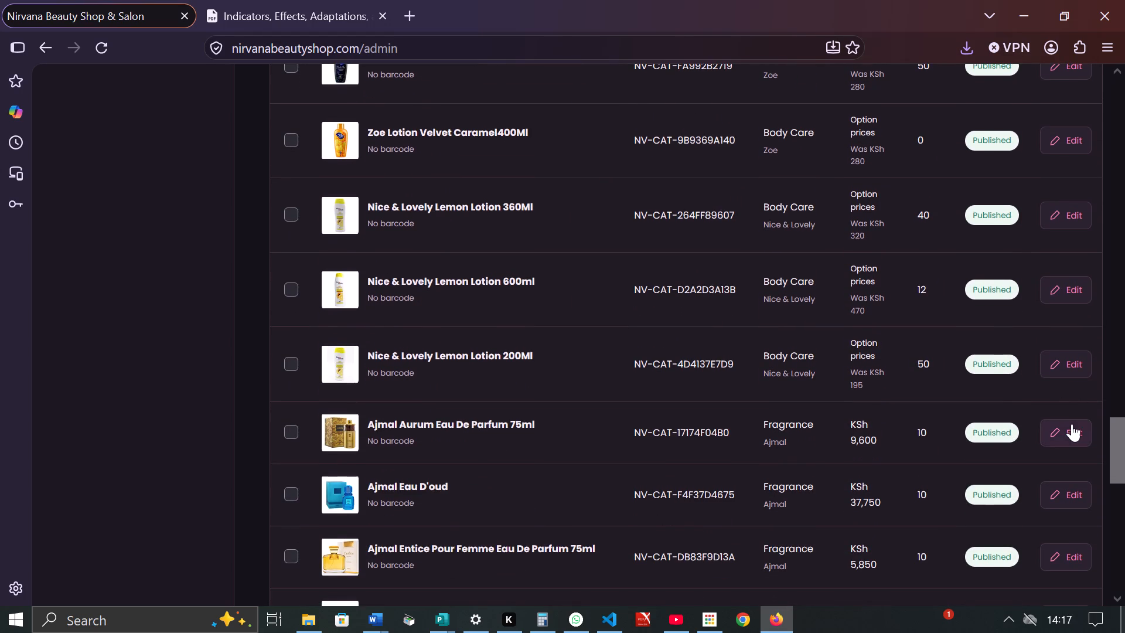
{"action": "left_click", "coordinate": [1071, 426]}
{"action": "scroll", "coordinate": [939, 454], "scroll_direction": "down", "scroll_amount": 2}
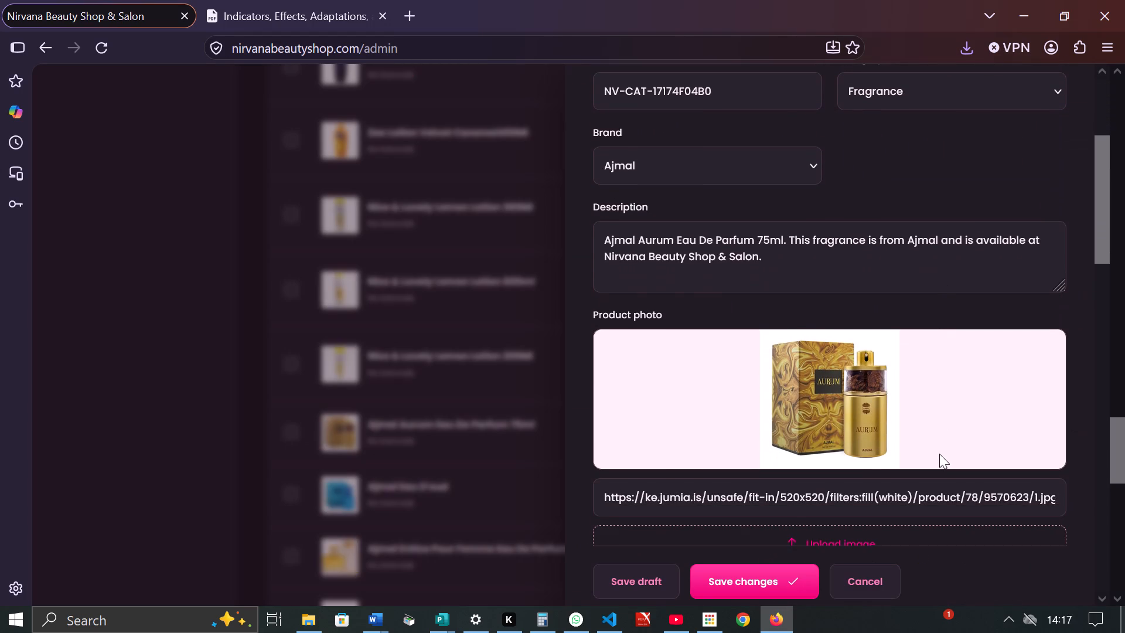
{"action": "scroll", "coordinate": [939, 454], "scroll_direction": "down", "scroll_amount": 1}
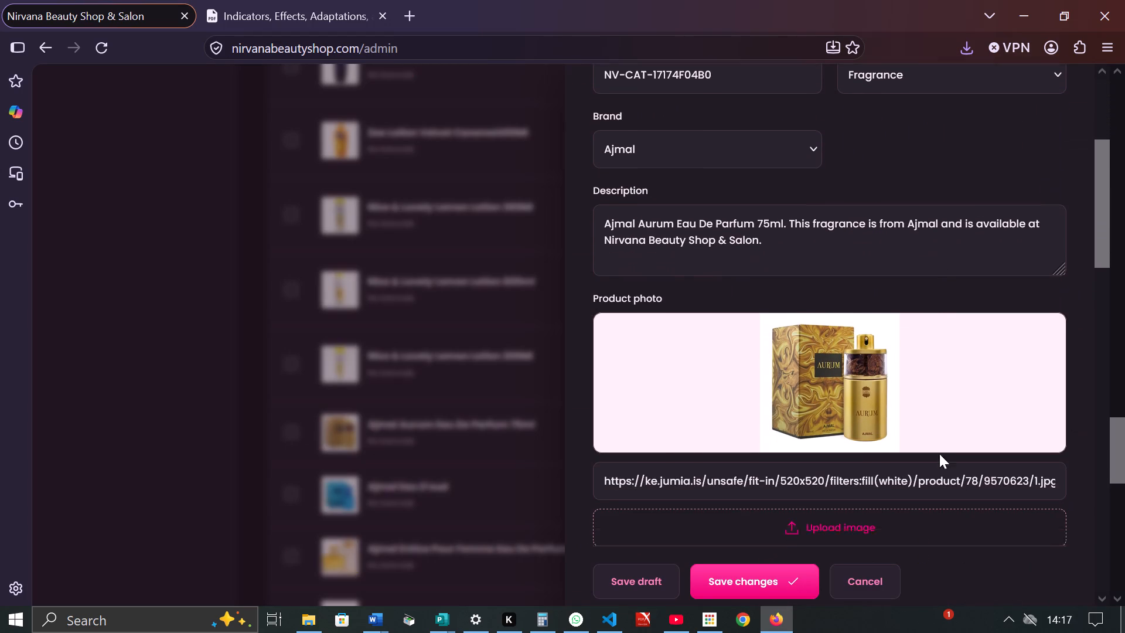
{"action": "scroll", "coordinate": [939, 454], "scroll_direction": "down", "scroll_amount": 7}
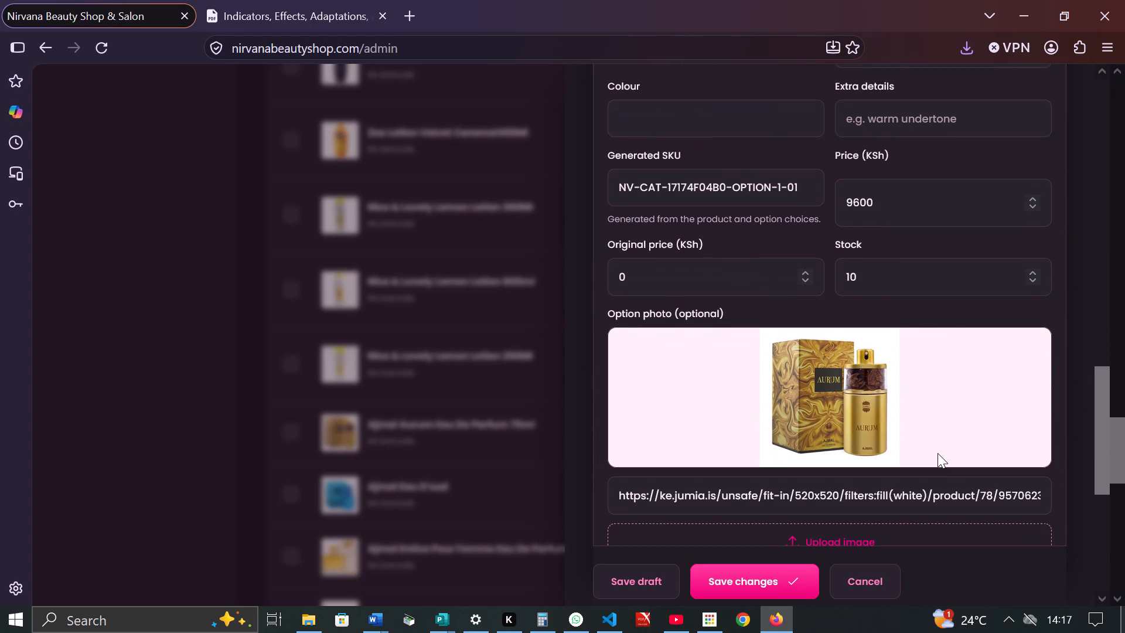
{"action": "left_click", "coordinate": [850, 281]}
{"action": "key", "text": "BackSpace"}
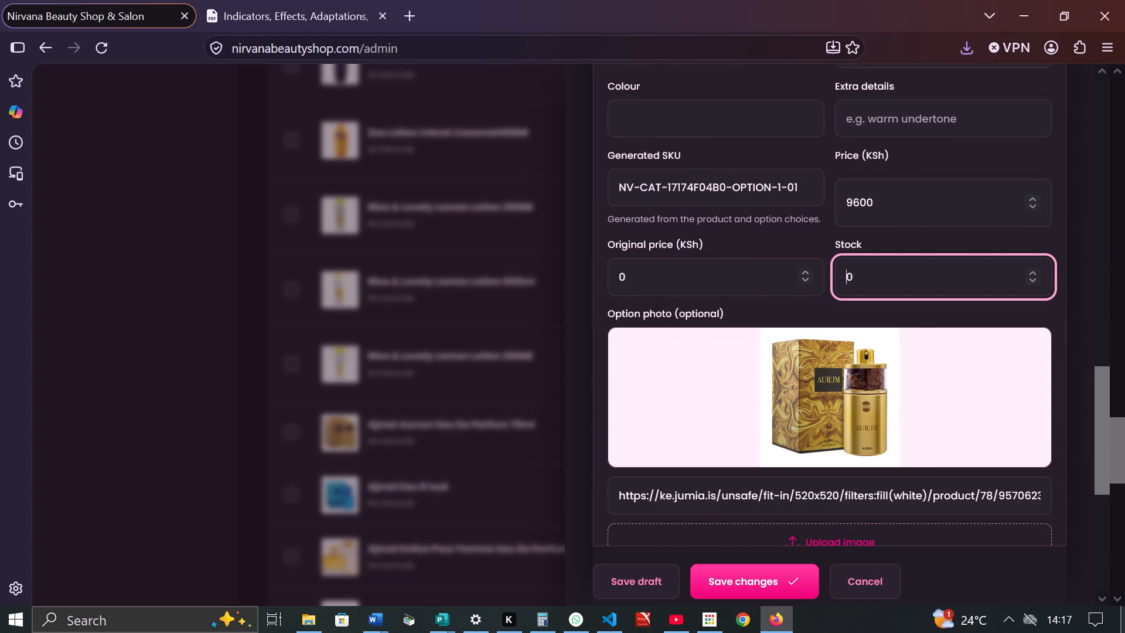
{"action": "left_click", "coordinate": [799, 567]}
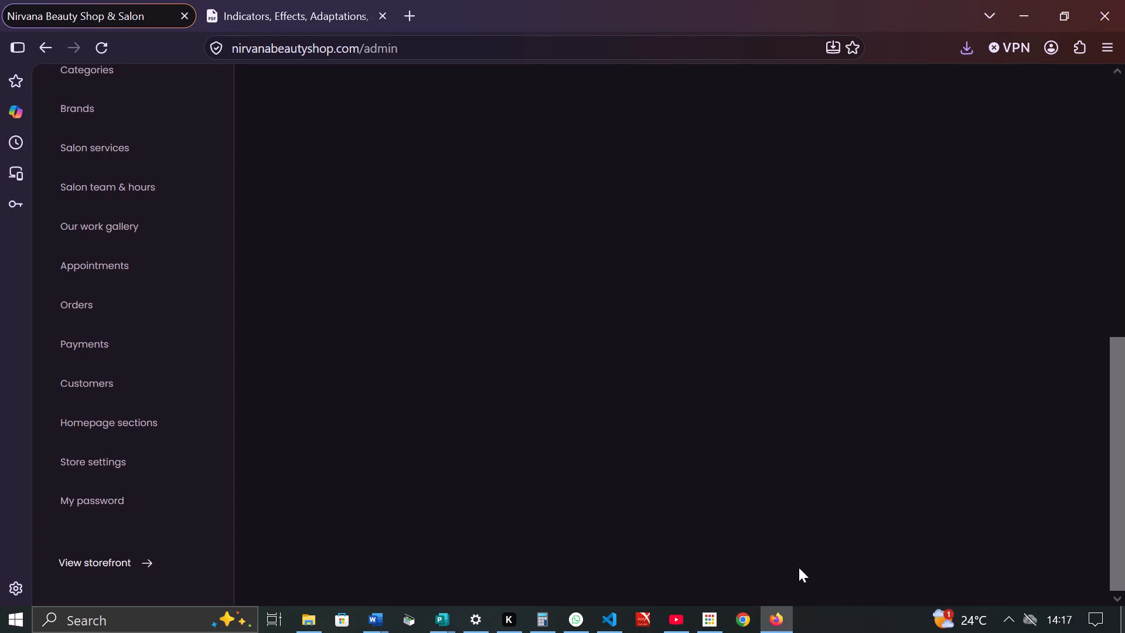
Set the stock of Ajmal Wisal Eau De Parfum 50ml to 0 in its Option 1 and save the changes.
{"action": "scroll", "coordinate": [799, 567], "scroll_direction": "down", "scroll_amount": 5}
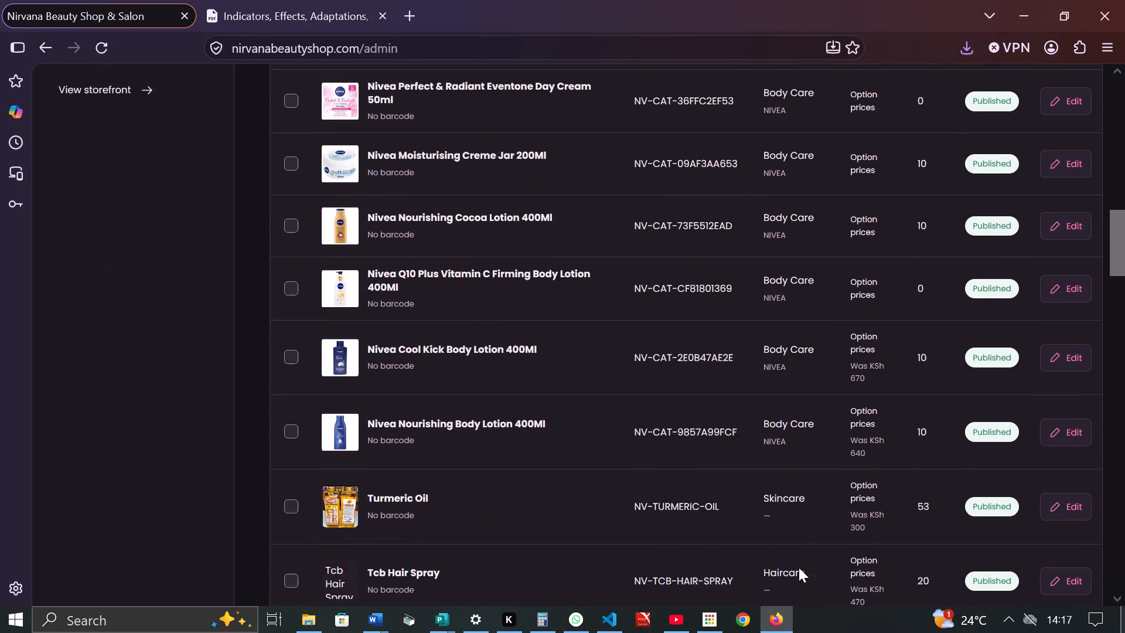
{"action": "scroll", "coordinate": [799, 567], "scroll_direction": "down", "scroll_amount": 7}
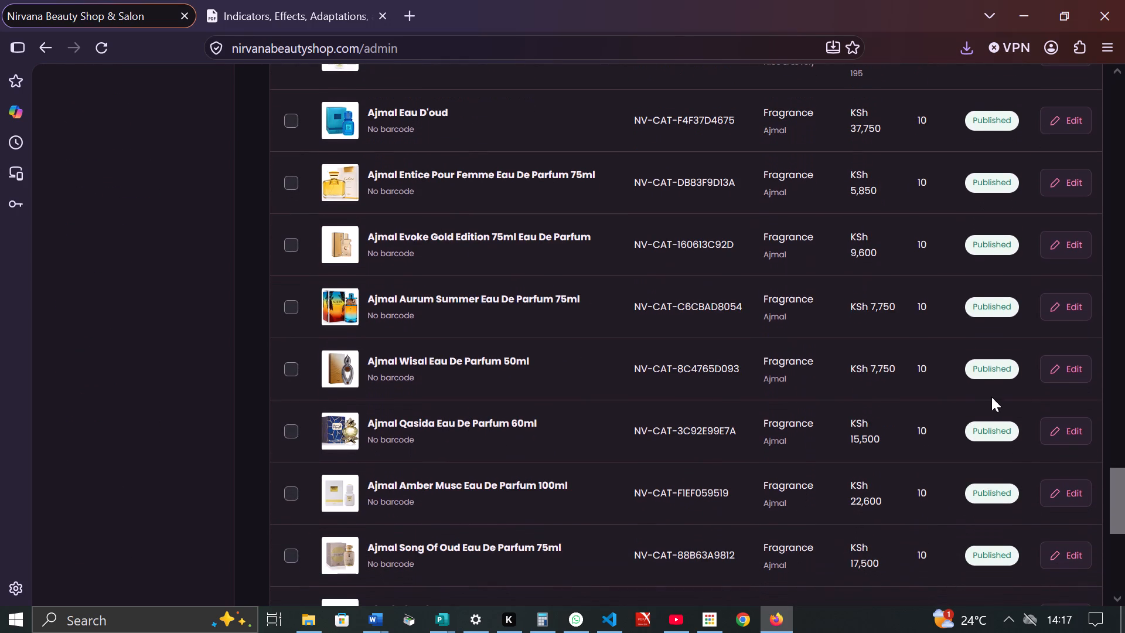
{"action": "left_click", "coordinate": [1061, 369]}
{"action": "scroll", "coordinate": [883, 372], "scroll_direction": "down", "scroll_amount": 1}
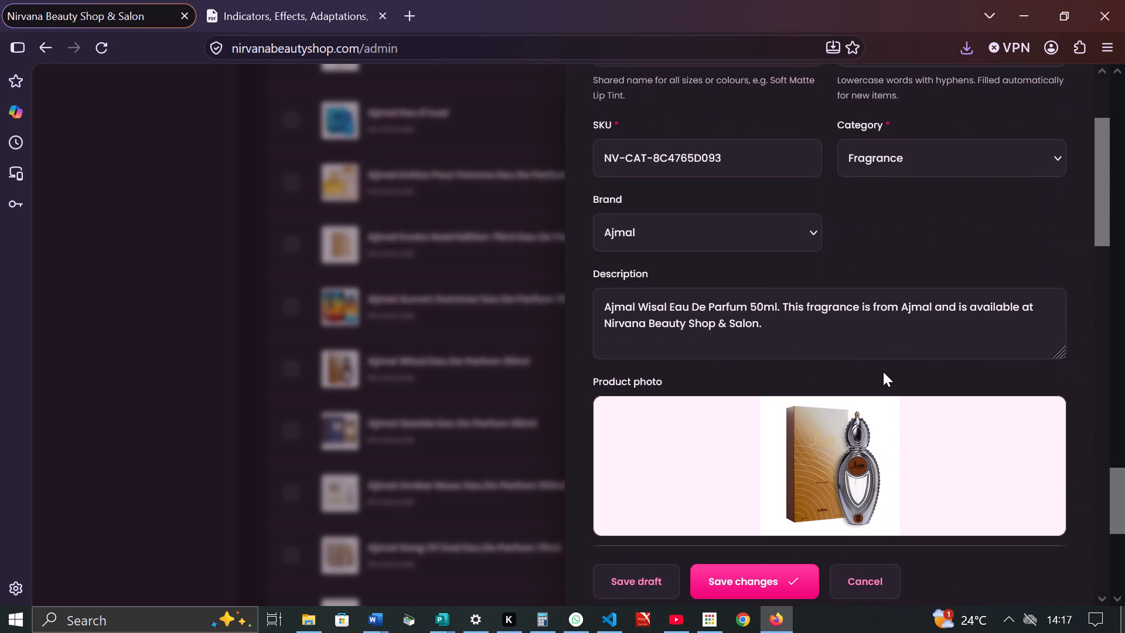
{"action": "scroll", "coordinate": [883, 372], "scroll_direction": "down", "scroll_amount": 2}
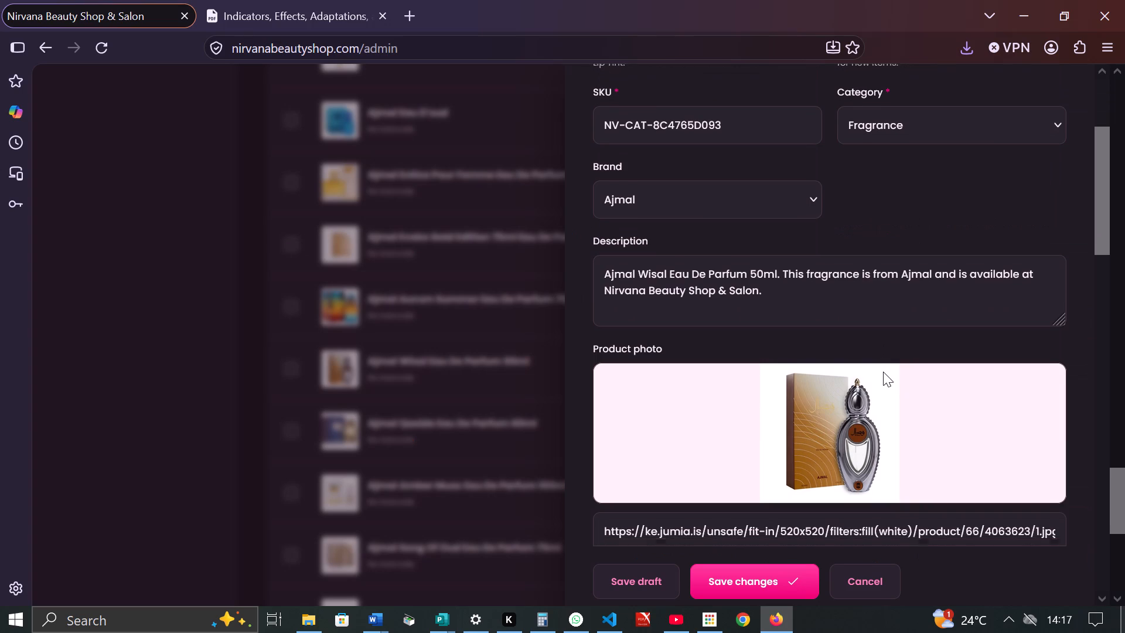
{"action": "scroll", "coordinate": [883, 372], "scroll_direction": "down", "scroll_amount": 4}
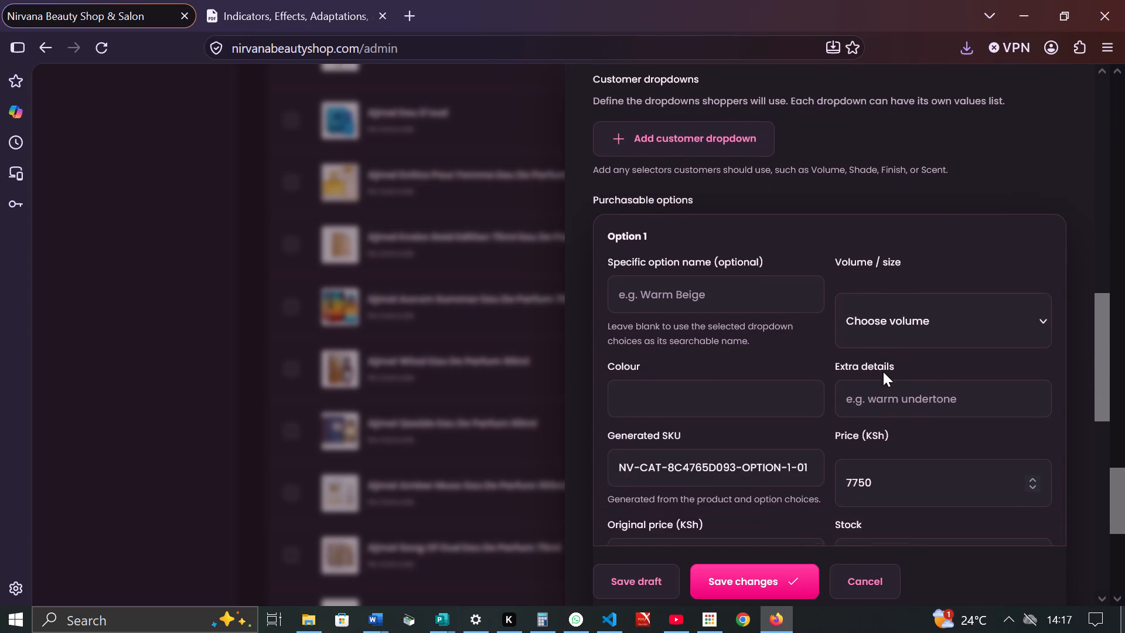
{"action": "scroll", "coordinate": [883, 372], "scroll_direction": "down", "scroll_amount": 1}
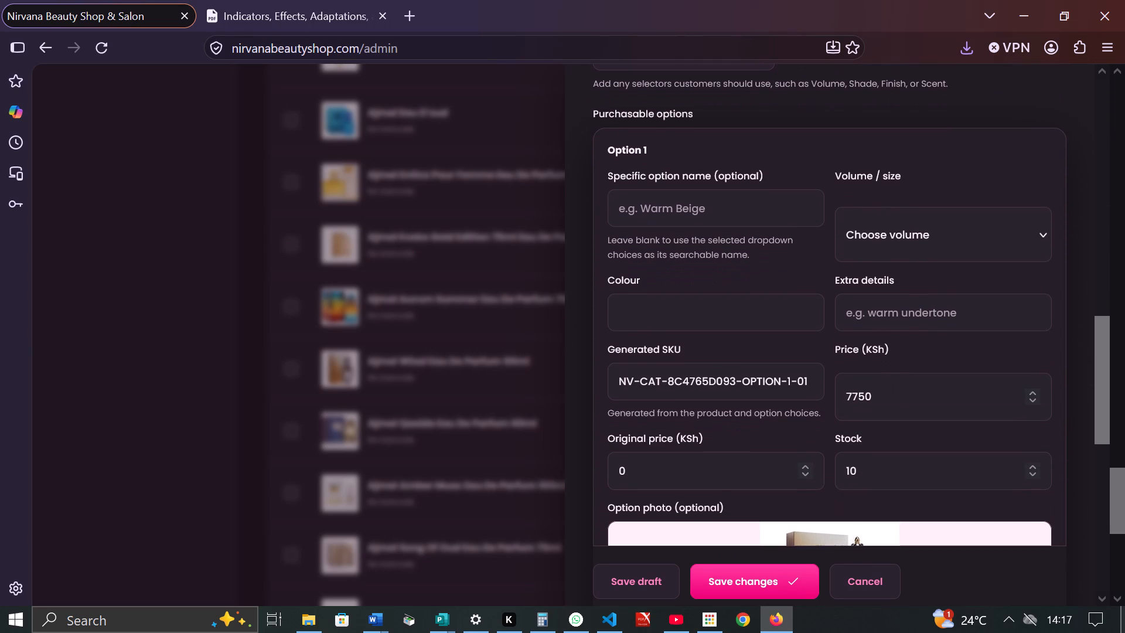
{"action": "left_click", "coordinate": [851, 475]}
{"action": "key", "text": "BackSpace"}
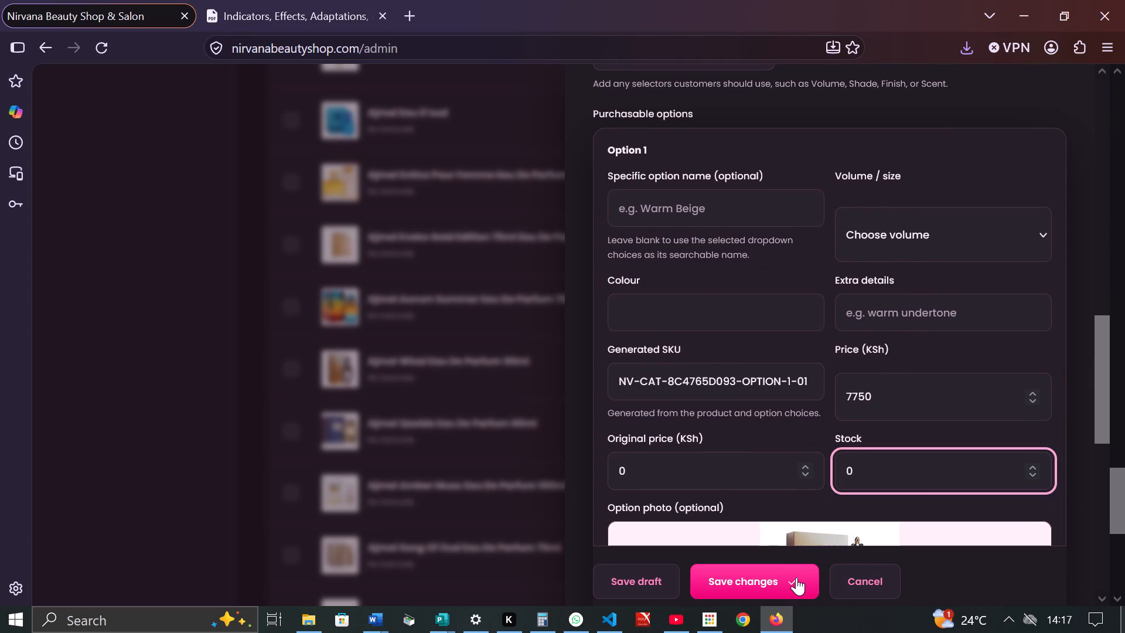
{"action": "left_click", "coordinate": [789, 581]}
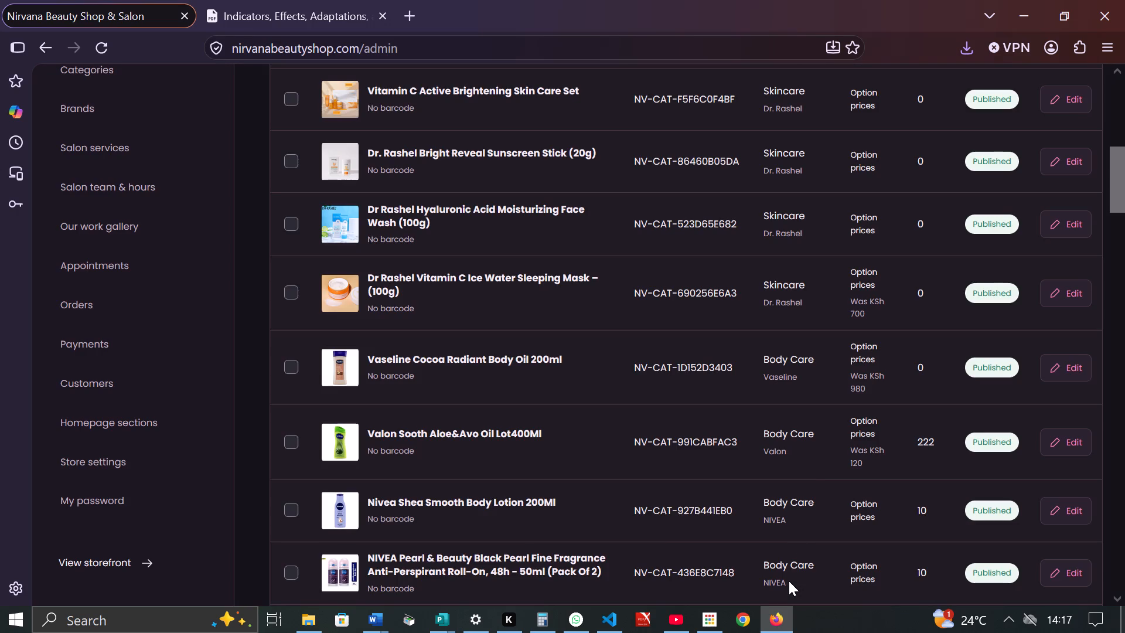
Set the stock of Ajmal Eau D'oud to 0 in its Option 1 and save the changes.
{"action": "scroll", "coordinate": [802, 471], "scroll_direction": "down", "scroll_amount": 11}
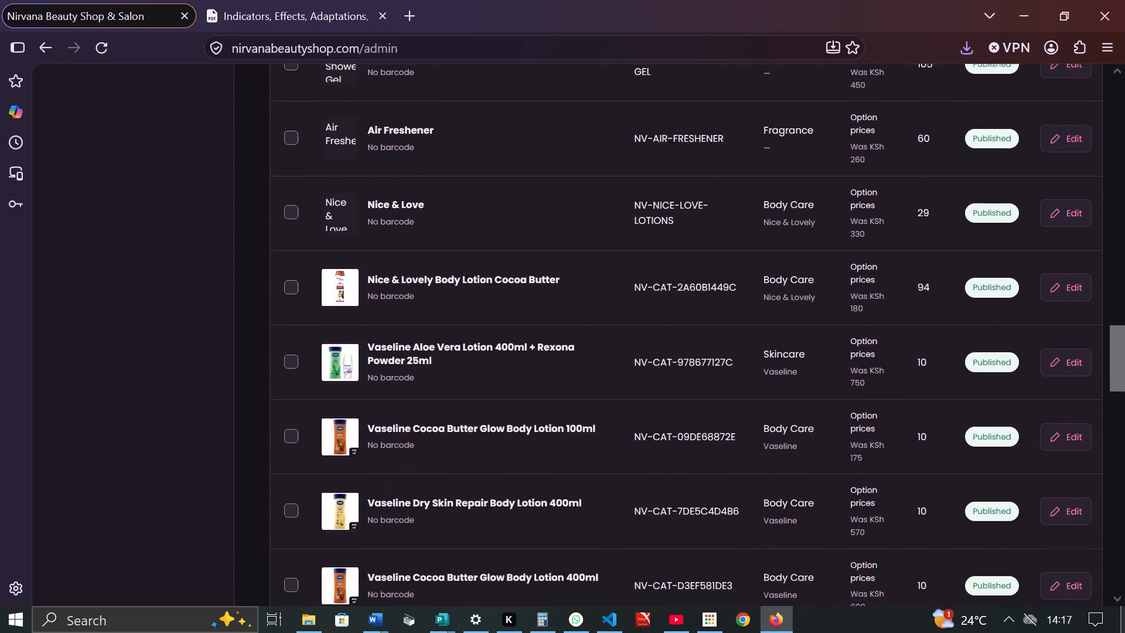
{"action": "scroll", "coordinate": [802, 471], "scroll_direction": "down", "scroll_amount": 4}
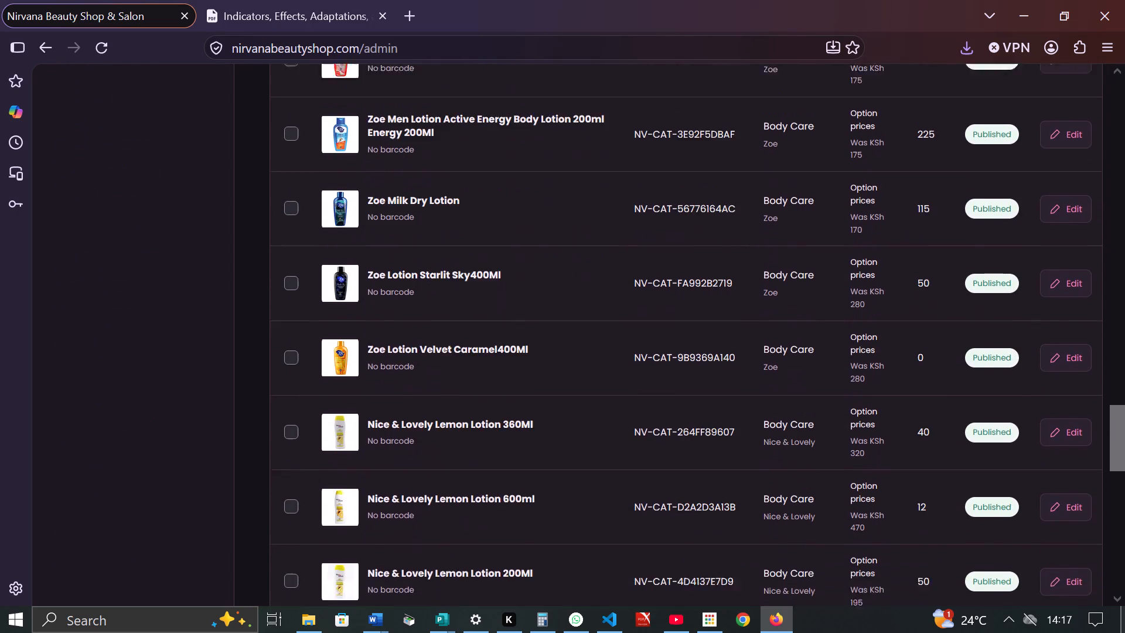
{"action": "scroll", "coordinate": [802, 471], "scroll_direction": "down", "scroll_amount": 3}
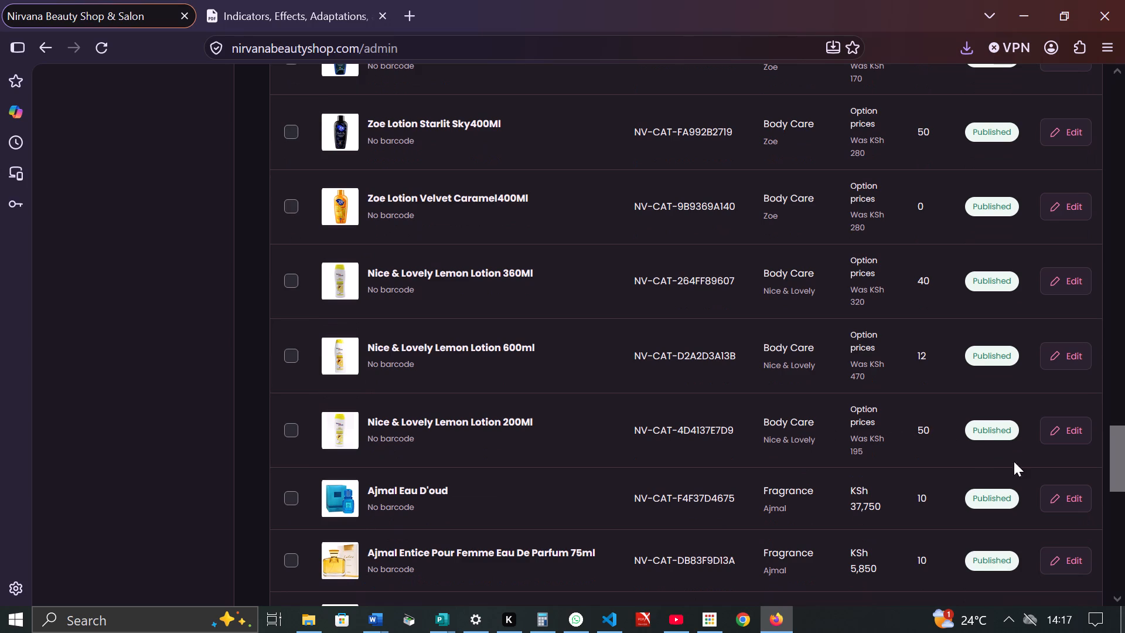
{"action": "left_click", "coordinate": [1060, 497]}
{"action": "scroll", "coordinate": [916, 481], "scroll_direction": "down", "scroll_amount": 1}
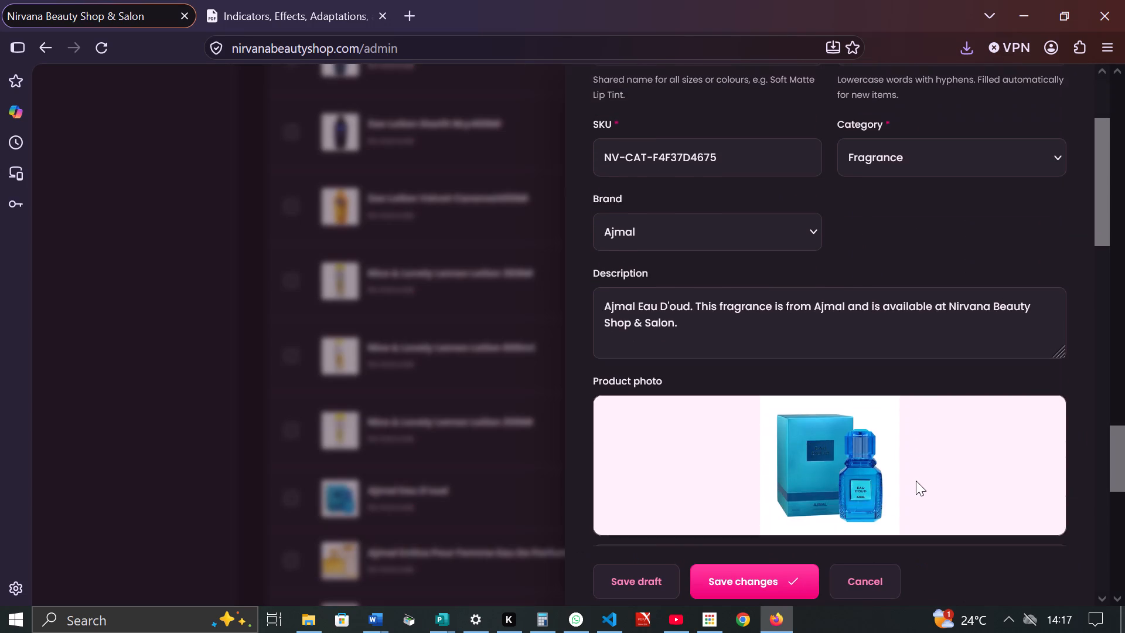
{"action": "scroll", "coordinate": [916, 481], "scroll_direction": "down", "scroll_amount": 2}
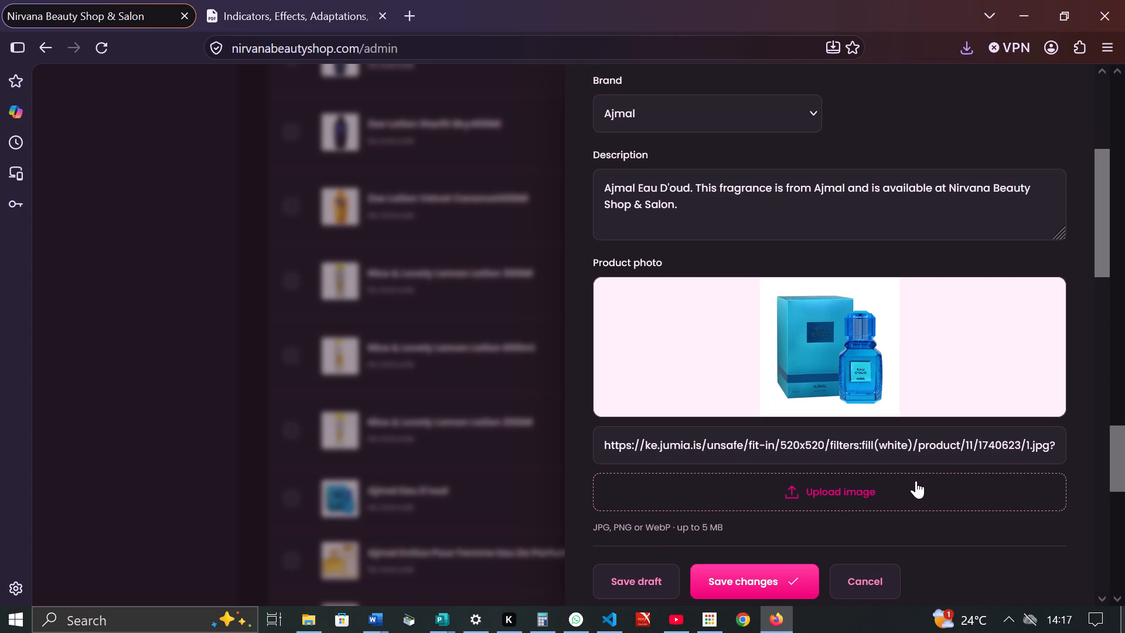
{"action": "scroll", "coordinate": [916, 481], "scroll_direction": "down", "scroll_amount": 4}
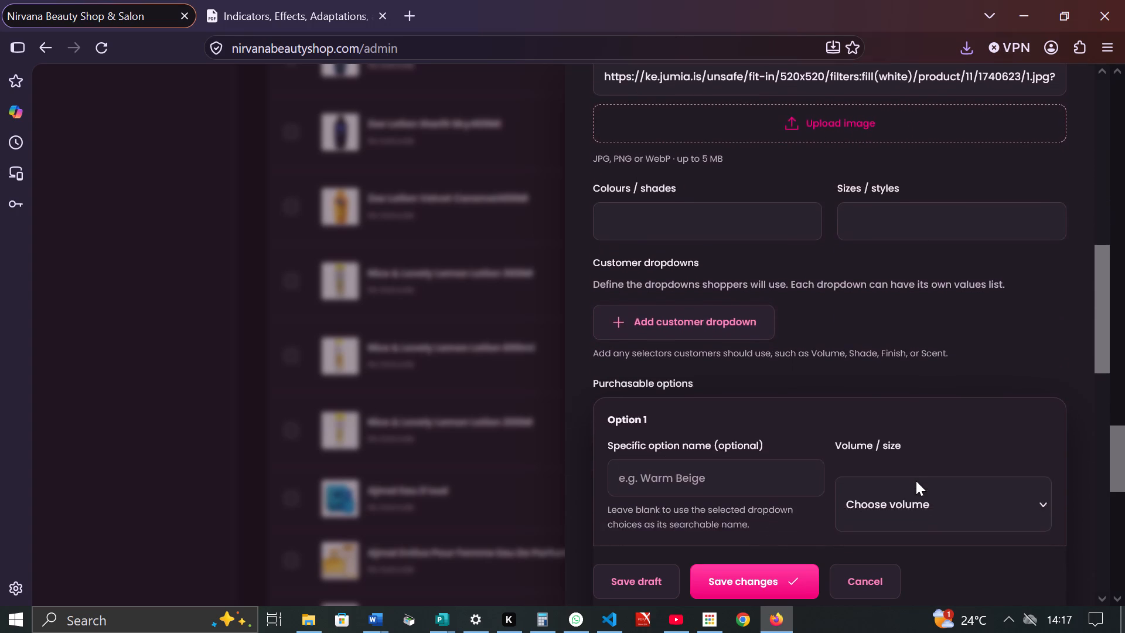
{"action": "scroll", "coordinate": [916, 481], "scroll_direction": "down", "scroll_amount": 3}
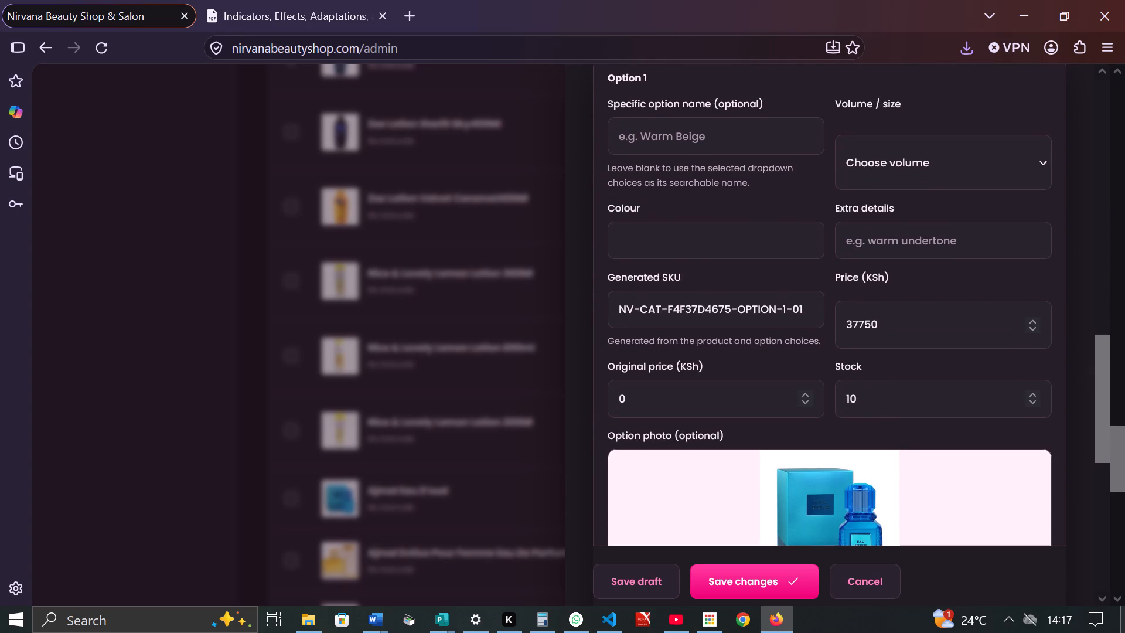
{"action": "left_click", "coordinate": [854, 394]}
{"action": "key", "text": "BackSpace"}
{"action": "key", "text": "BackSpace"}
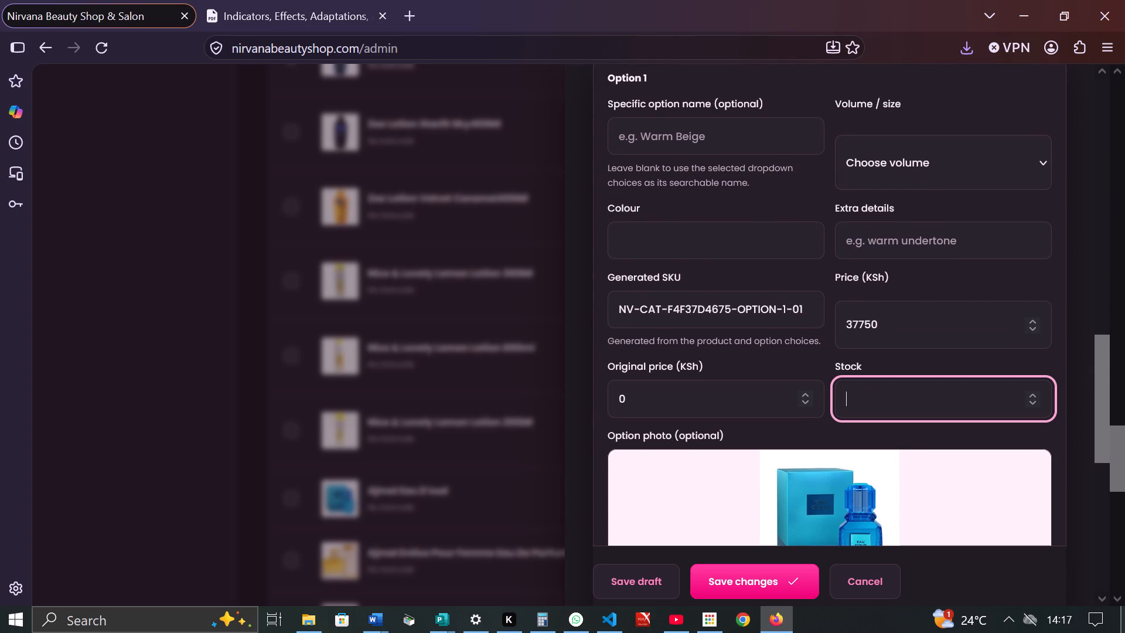
{"action": "key", "text": "0"}
{"action": "left_click", "coordinate": [749, 573]}
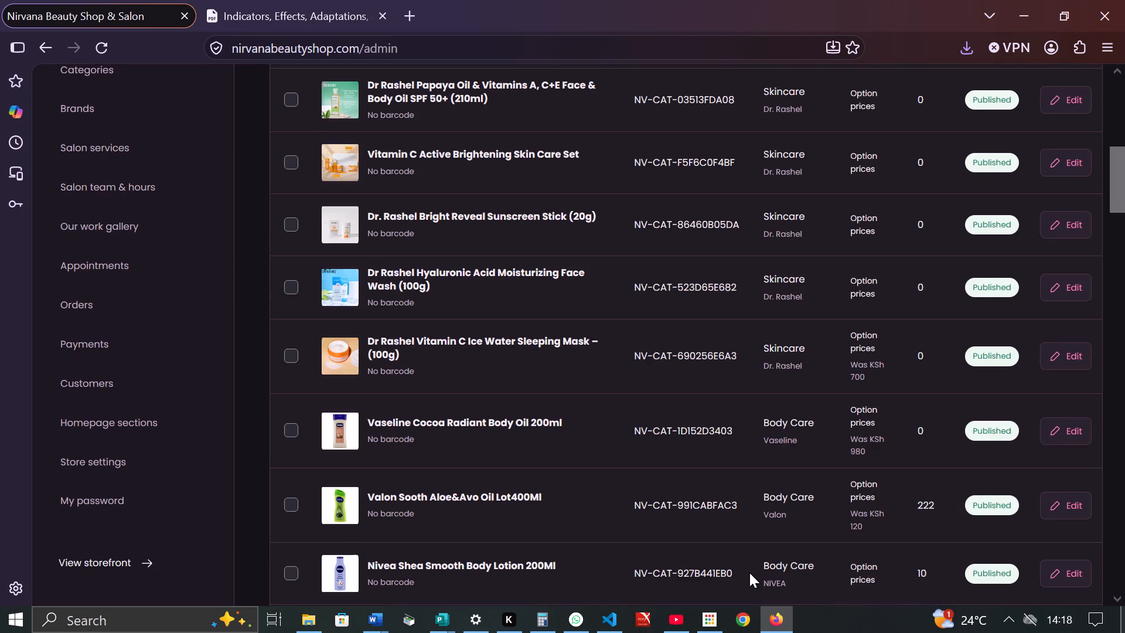
Set the stock of Ajmal Entice Pour Femme Eau De Parfum 75ml to 0 in its Option 1 and save the changes.
{"action": "scroll", "coordinate": [749, 573], "scroll_direction": "down", "scroll_amount": 5}
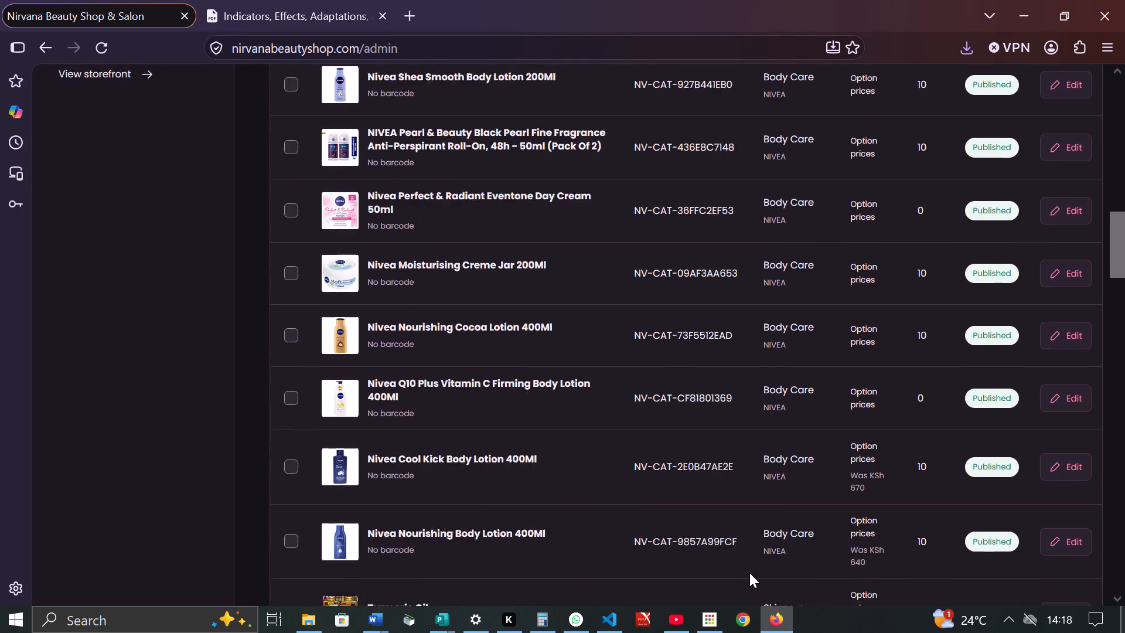
{"action": "scroll", "coordinate": [749, 573], "scroll_direction": "down", "scroll_amount": 6}
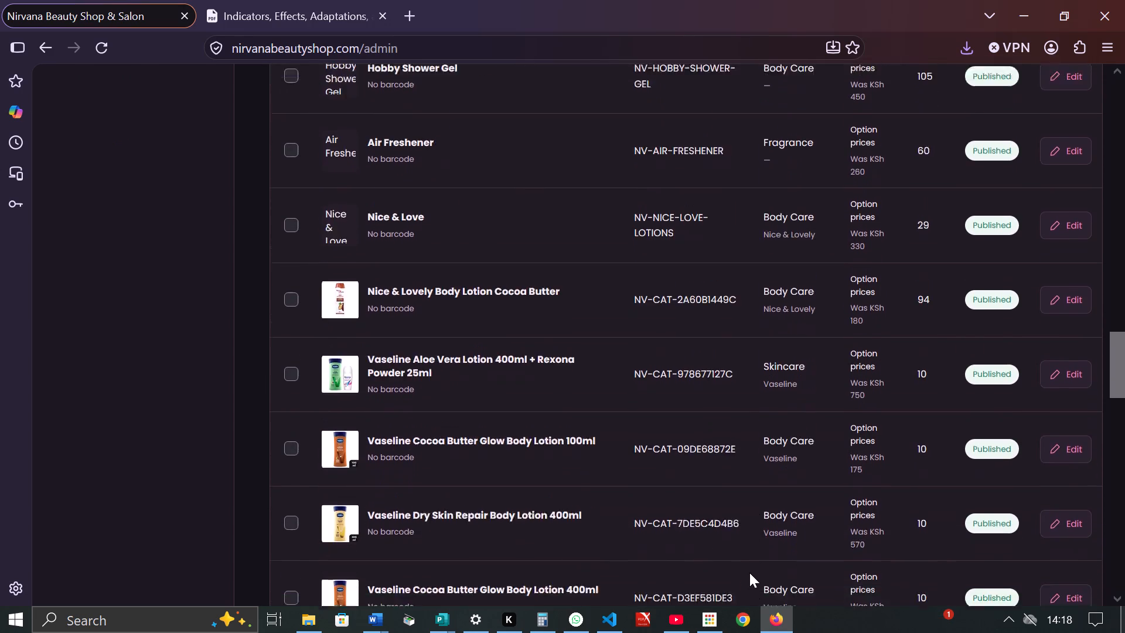
{"action": "scroll", "coordinate": [749, 573], "scroll_direction": "down", "scroll_amount": 6}
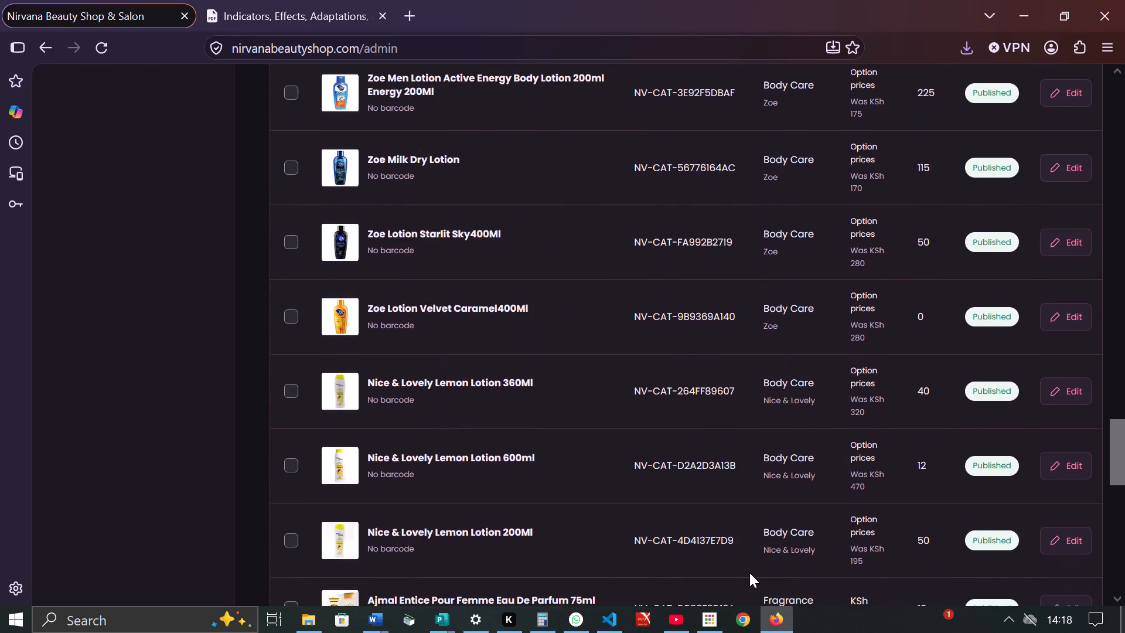
{"action": "scroll", "coordinate": [749, 573], "scroll_direction": "down", "scroll_amount": 2}
{"action": "left_click", "coordinate": [1063, 433]}
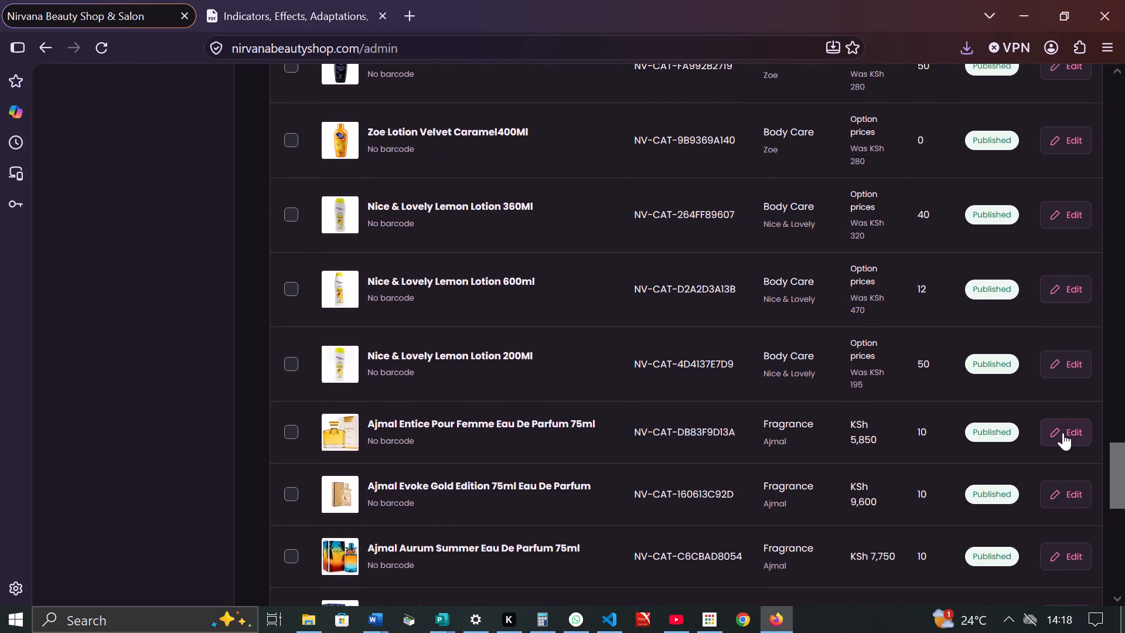
{"action": "scroll", "coordinate": [874, 367], "scroll_direction": "up", "scroll_amount": 1}
{"action": "scroll", "coordinate": [874, 367], "scroll_direction": "down", "scroll_amount": 1}
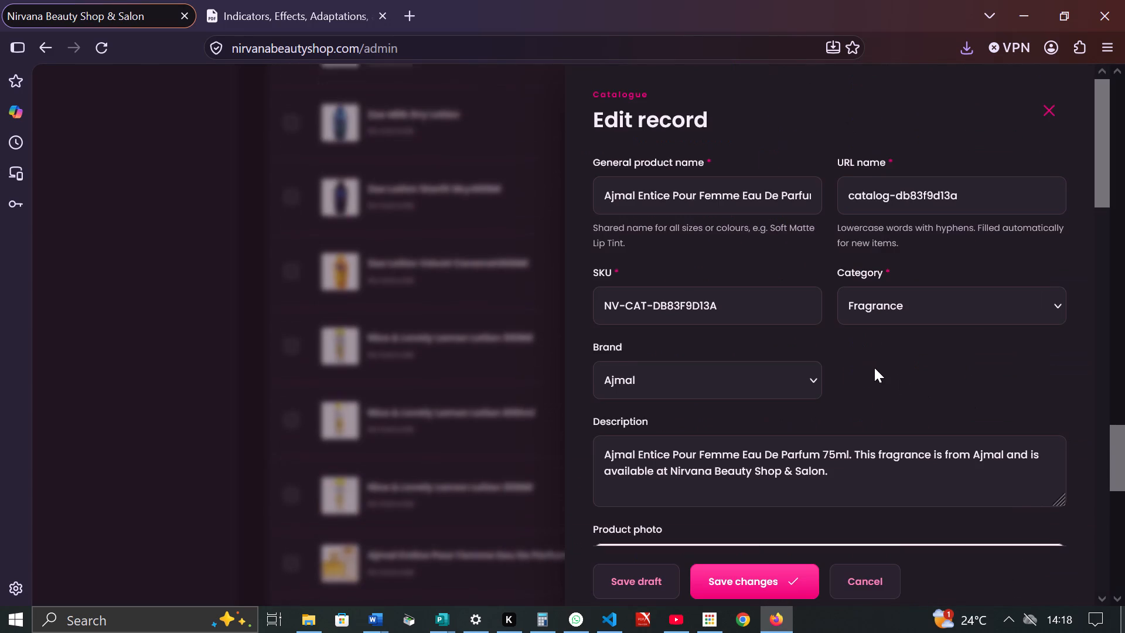
{"action": "scroll", "coordinate": [874, 367], "scroll_direction": "down", "scroll_amount": 2}
{"action": "scroll", "coordinate": [949, 295], "scroll_direction": "down", "scroll_amount": 1}
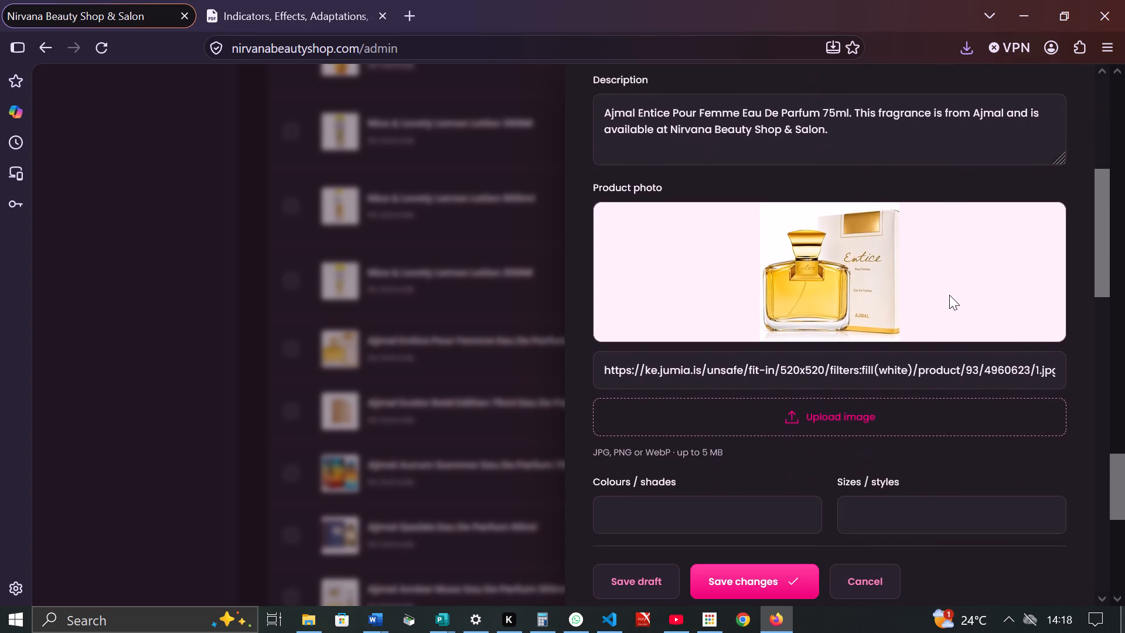
{"action": "scroll", "coordinate": [949, 295], "scroll_direction": "down", "scroll_amount": 7}
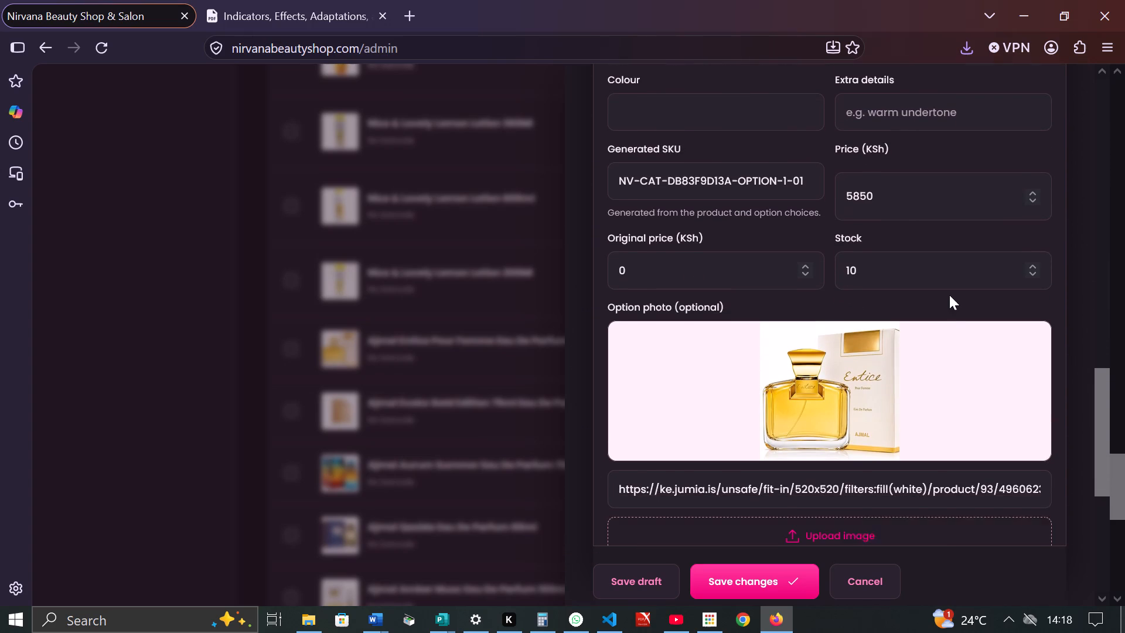
{"action": "left_click", "coordinate": [853, 261]}
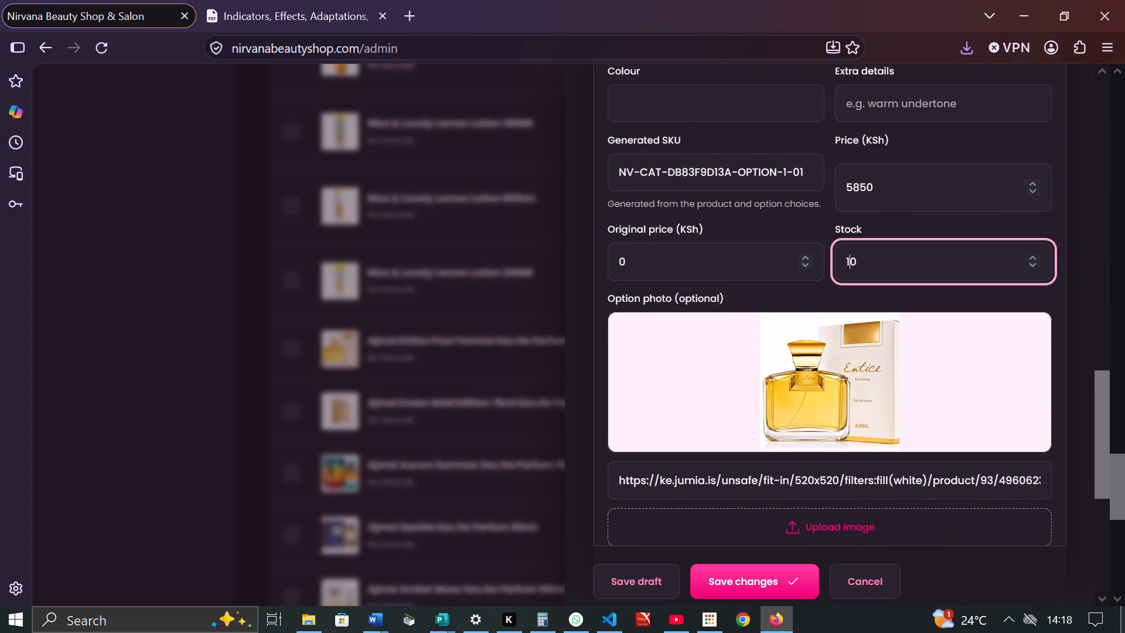
{"action": "key", "text": "BackSpace"}
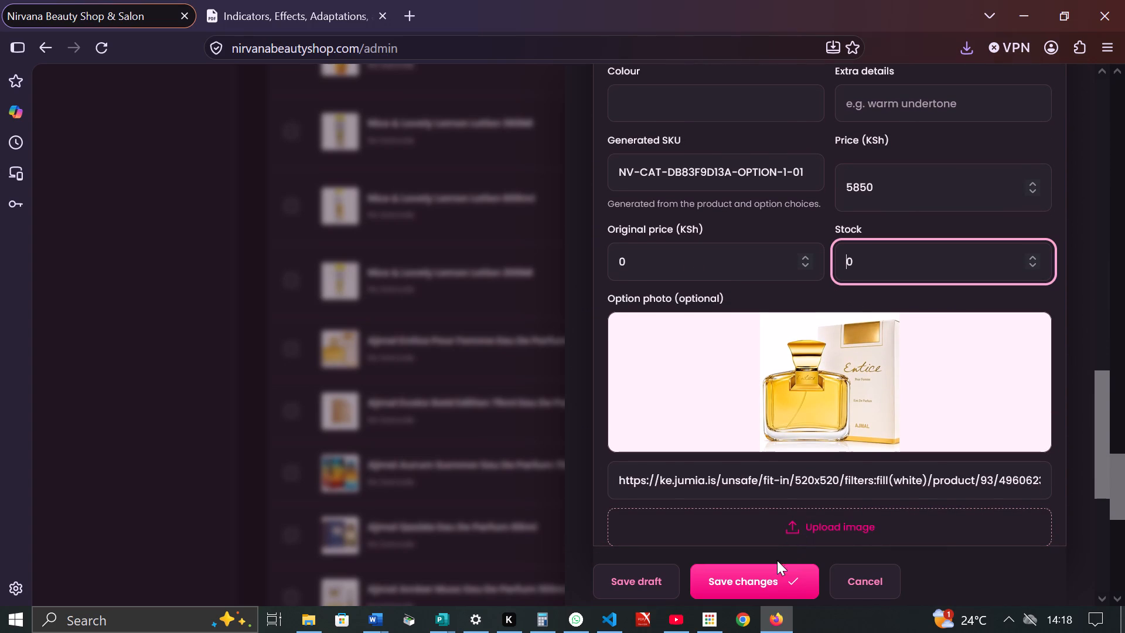
{"action": "left_click", "coordinate": [773, 564]}
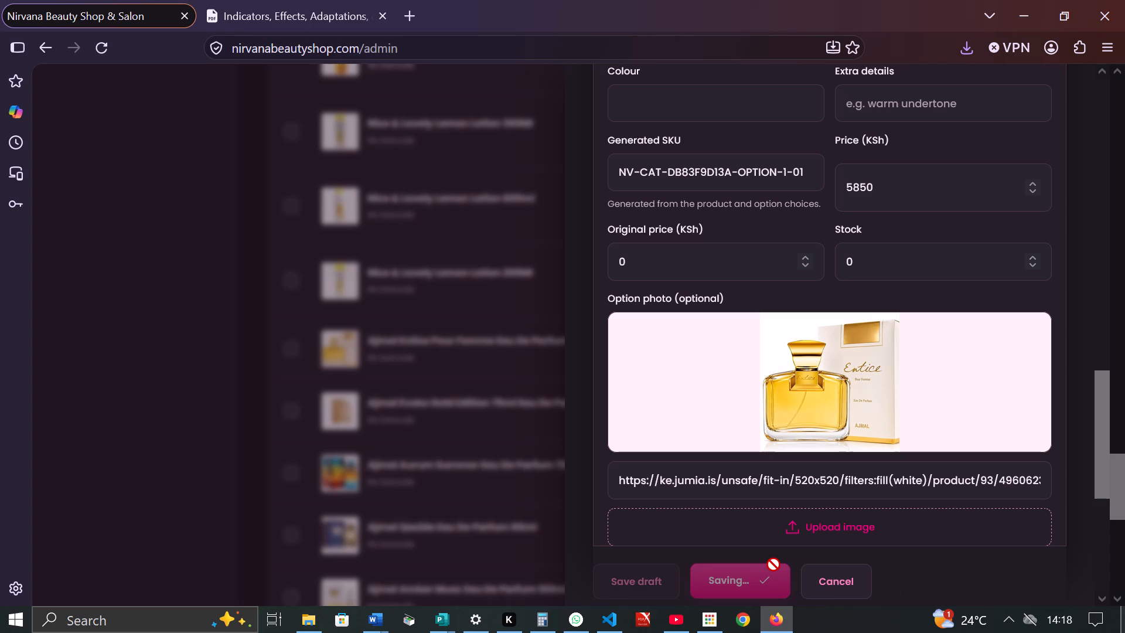